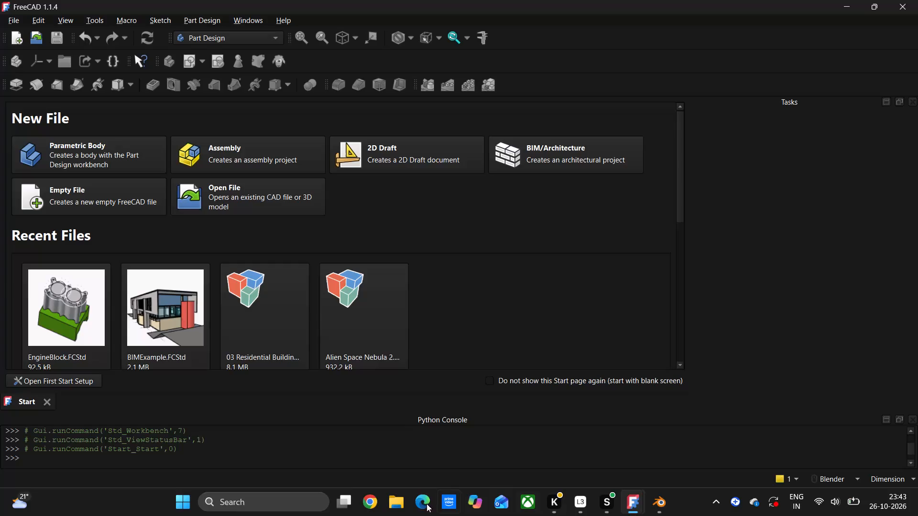
Search Windows for Canva and launch the Canva app and Canva Setup 1.126.1.exe.
{"action": "left_click", "coordinate": [270, 505]}
{"action": "type", "text": "cana"}
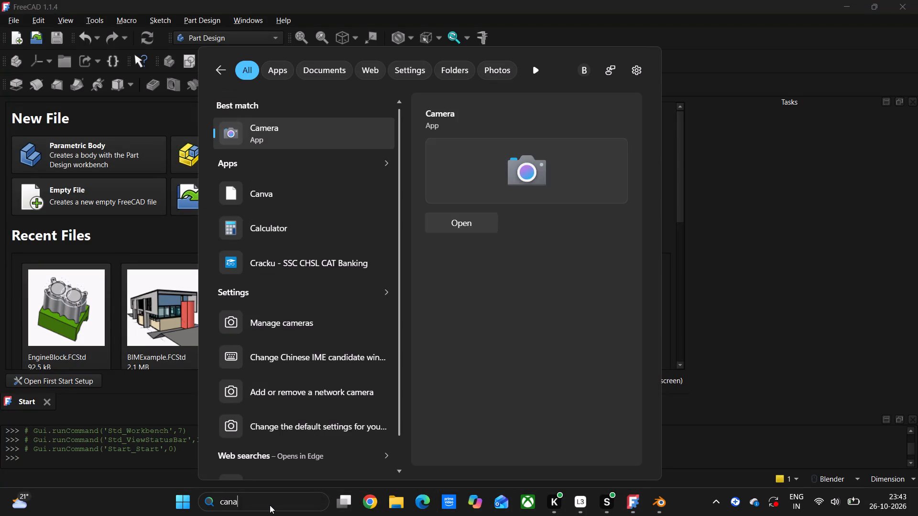
{"action": "key", "text": "BackSpace"}
{"action": "double_click", "coordinate": [266, 142]}
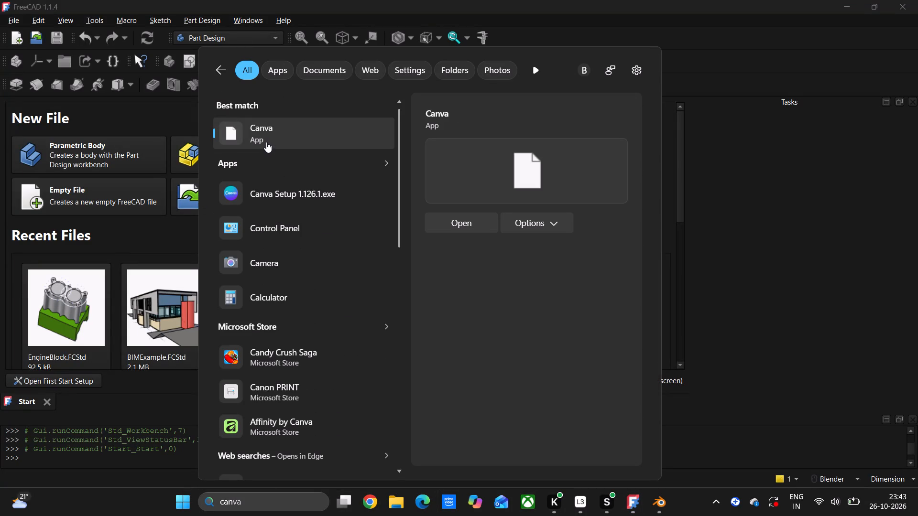
{"action": "double_click", "coordinate": [266, 142]}
{"action": "double_click", "coordinate": [248, 127]}
{"action": "left_click", "coordinate": [275, 183]}
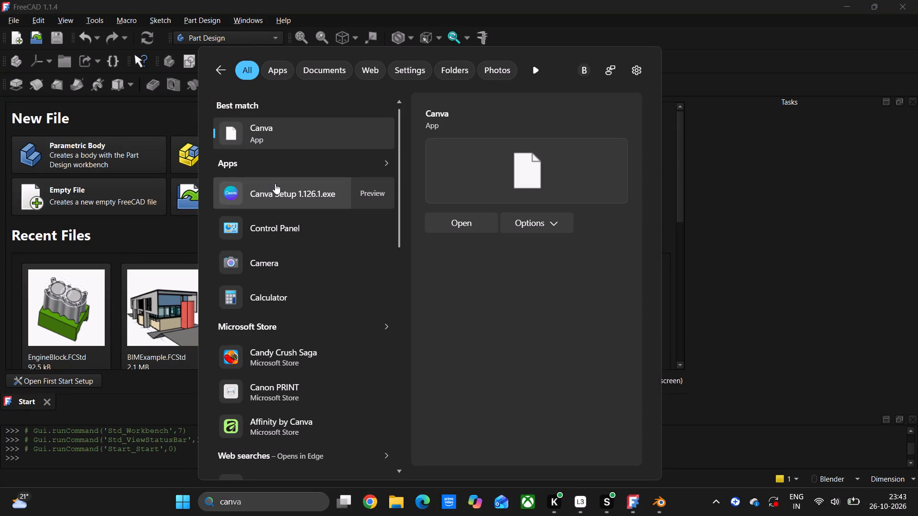
{"action": "left_click", "coordinate": [275, 183]}
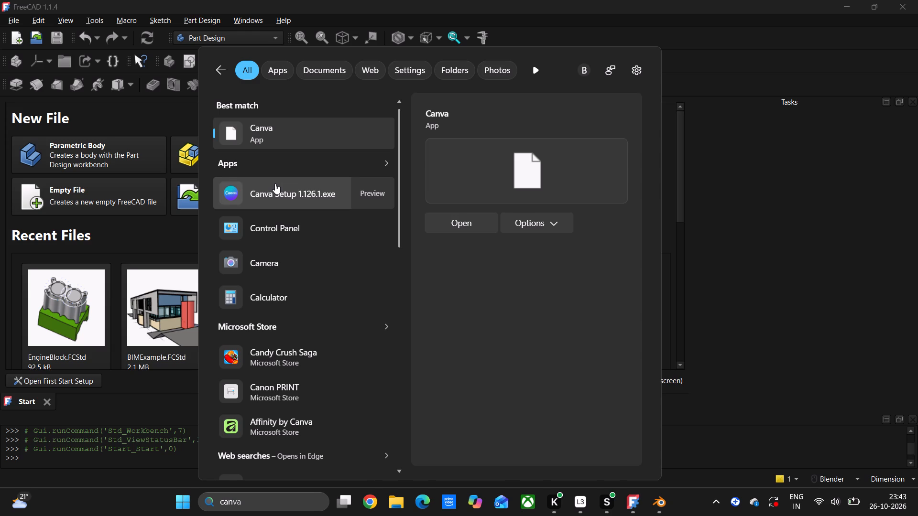
{"action": "triple_click", "coordinate": [275, 183]}
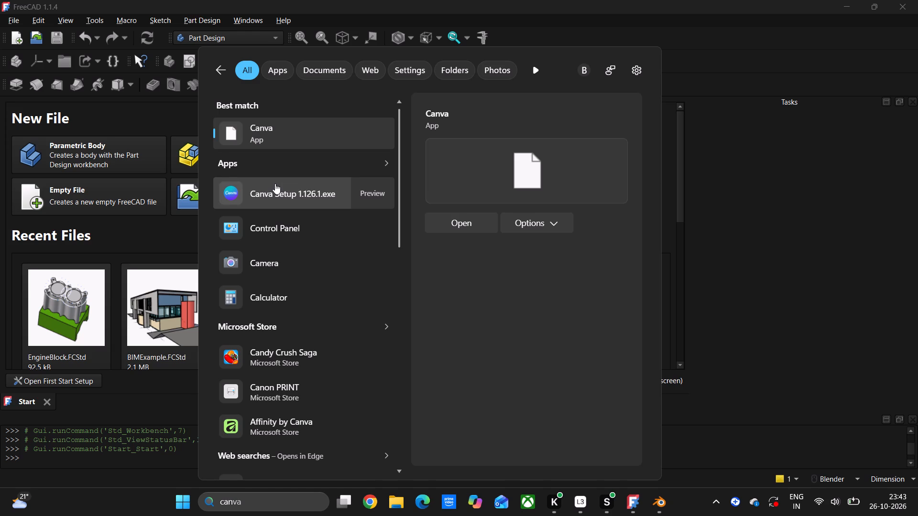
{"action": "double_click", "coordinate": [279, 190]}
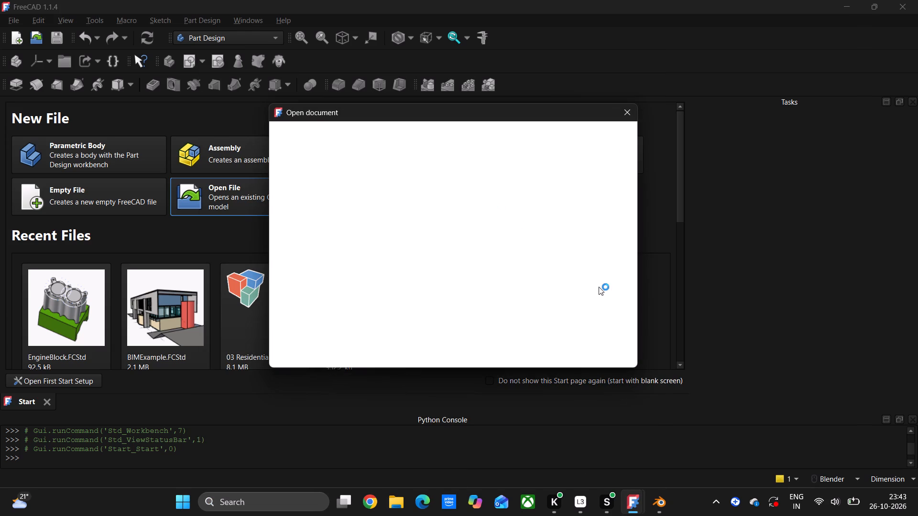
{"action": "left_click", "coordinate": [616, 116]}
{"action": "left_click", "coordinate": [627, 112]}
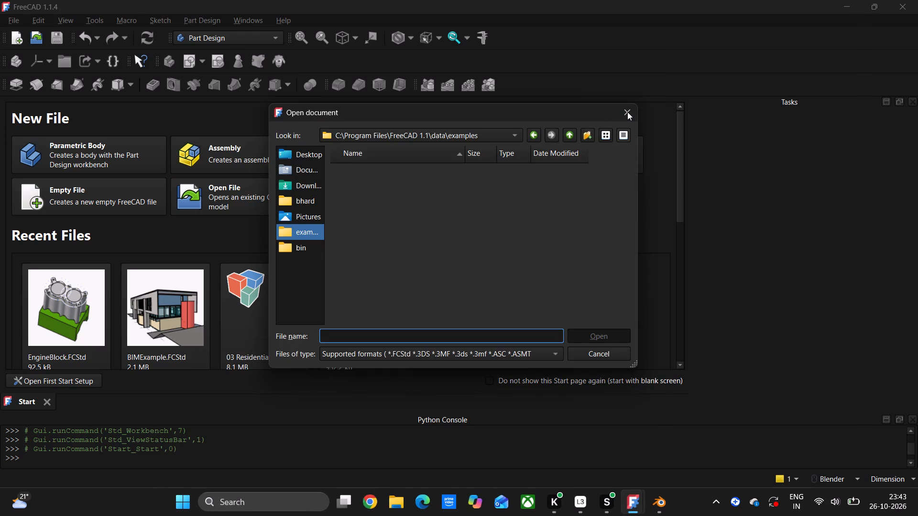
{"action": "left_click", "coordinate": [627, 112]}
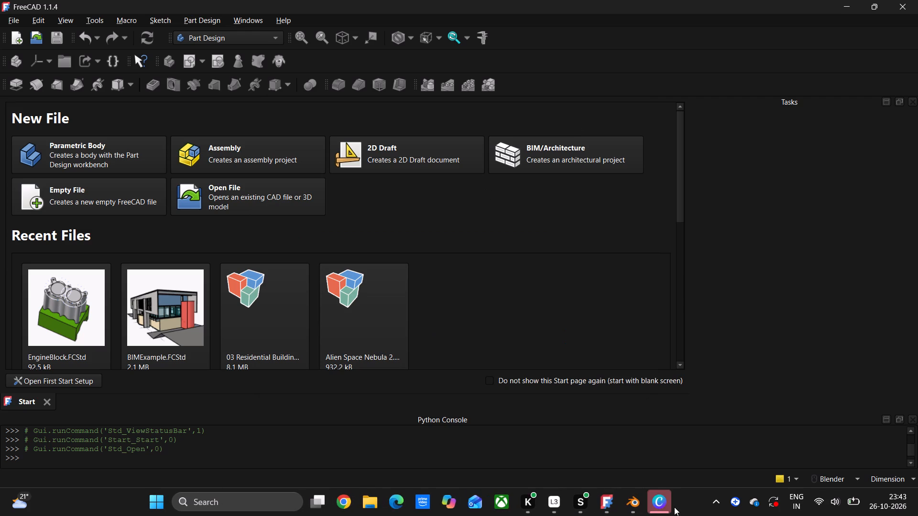
Switch to Canva and allow Canva Setup to close the running app.
{"action": "left_click", "coordinate": [671, 506]}
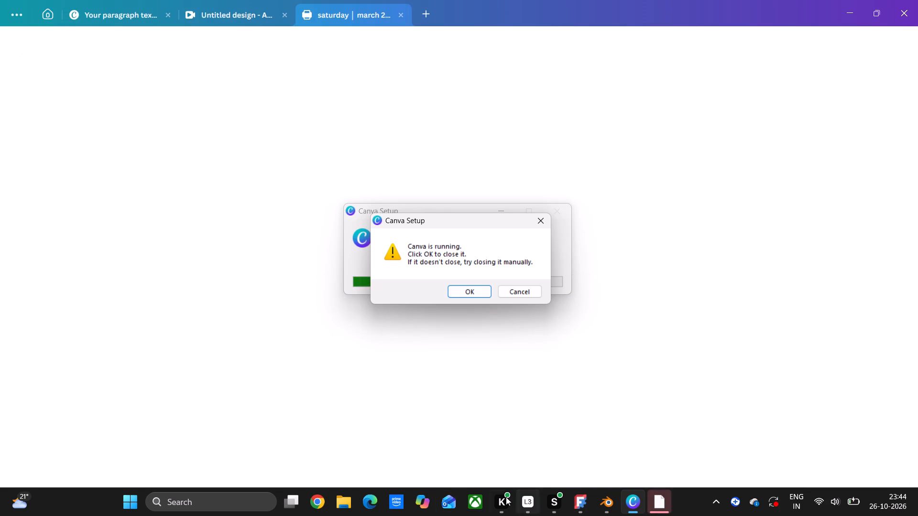
{"action": "left_click", "coordinate": [473, 300]}
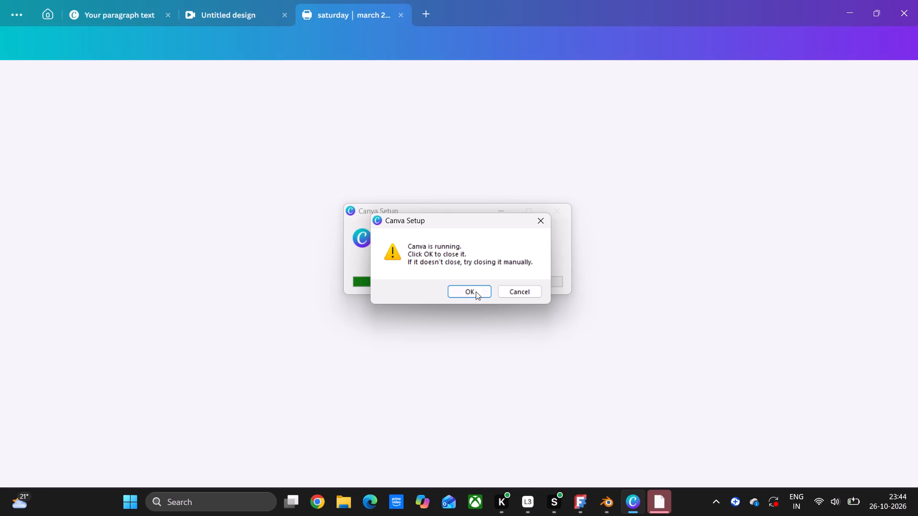
{"action": "left_click", "coordinate": [474, 289]}
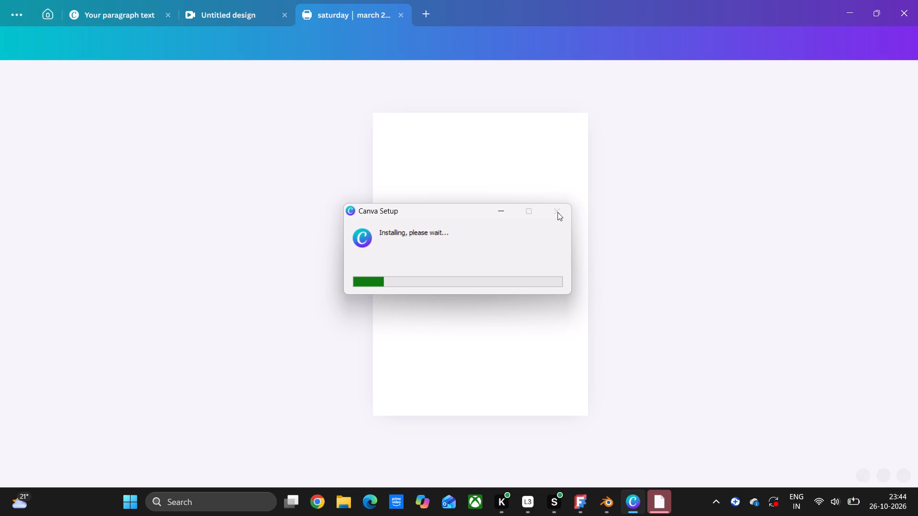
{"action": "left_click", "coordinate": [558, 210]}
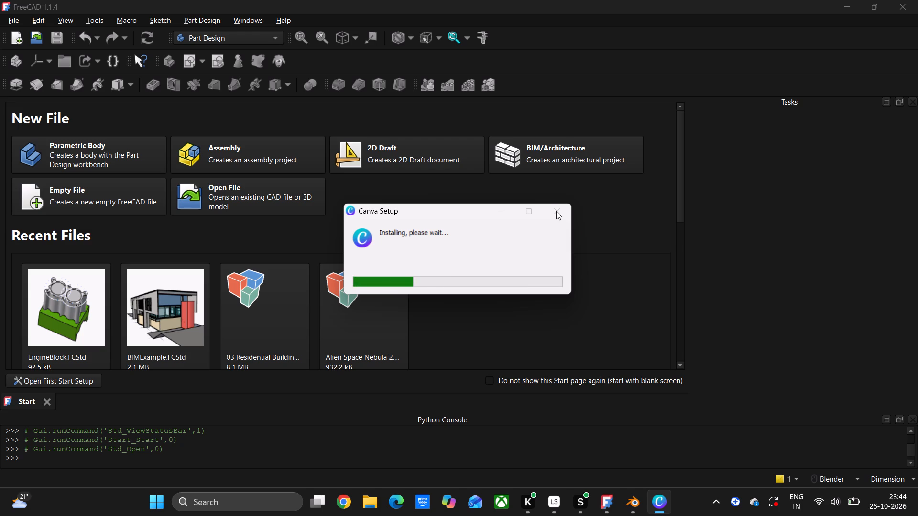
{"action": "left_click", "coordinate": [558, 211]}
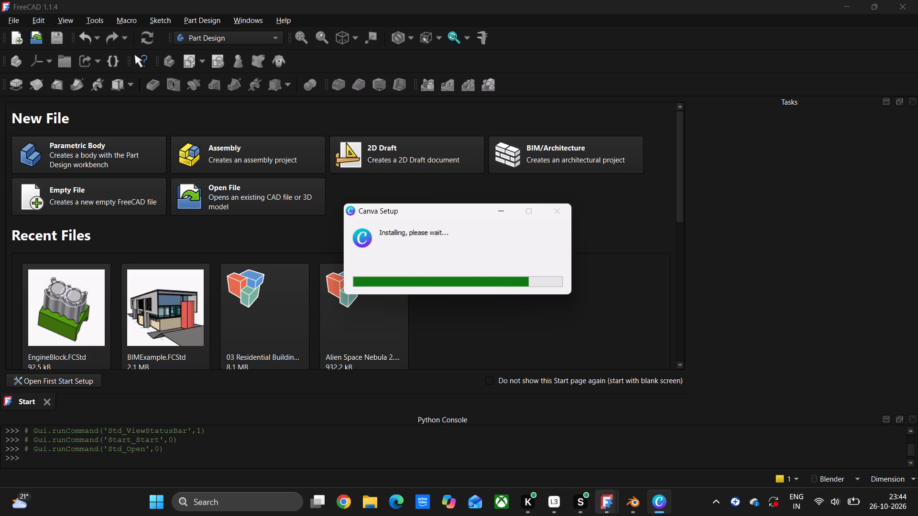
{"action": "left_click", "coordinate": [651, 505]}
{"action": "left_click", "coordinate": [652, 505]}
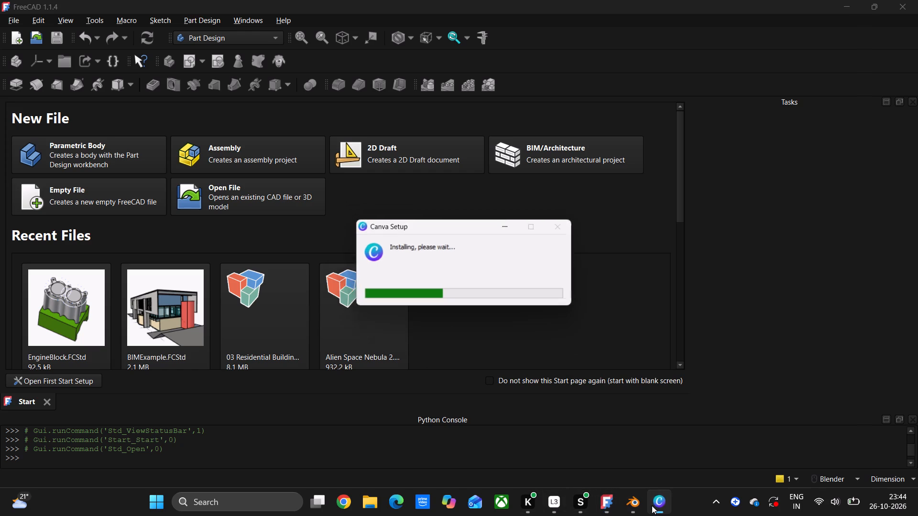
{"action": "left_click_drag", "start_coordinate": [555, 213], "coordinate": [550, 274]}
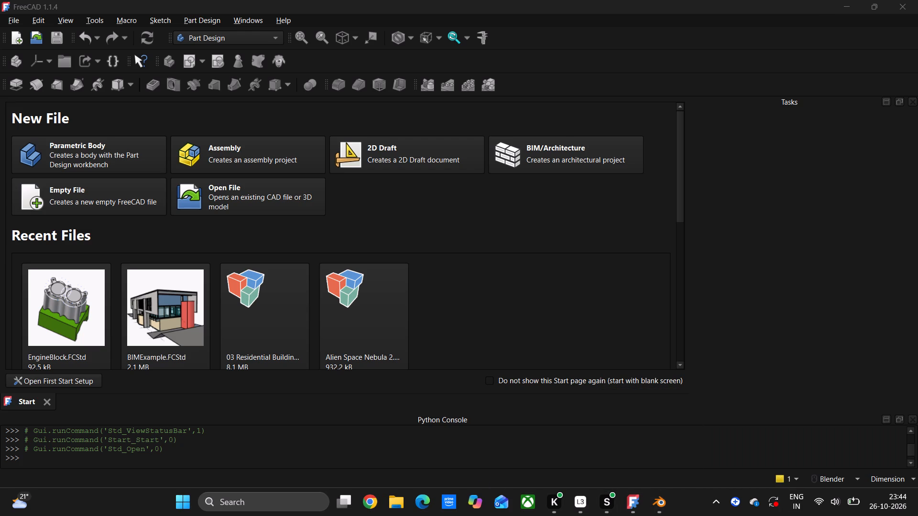
Search Windows for Canva again and launch the app.
{"action": "left_click", "coordinate": [244, 495]}
{"action": "key", "text": "c"}
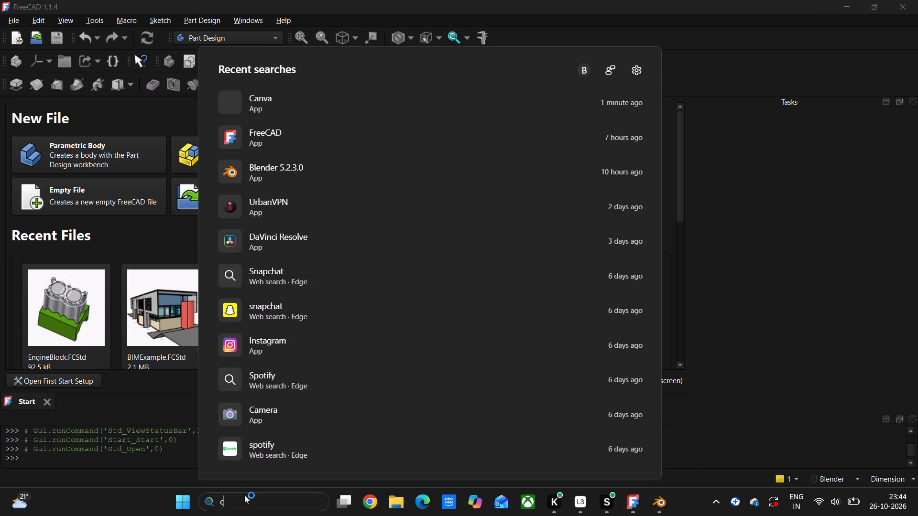
{"action": "double_click", "coordinate": [242, 130]}
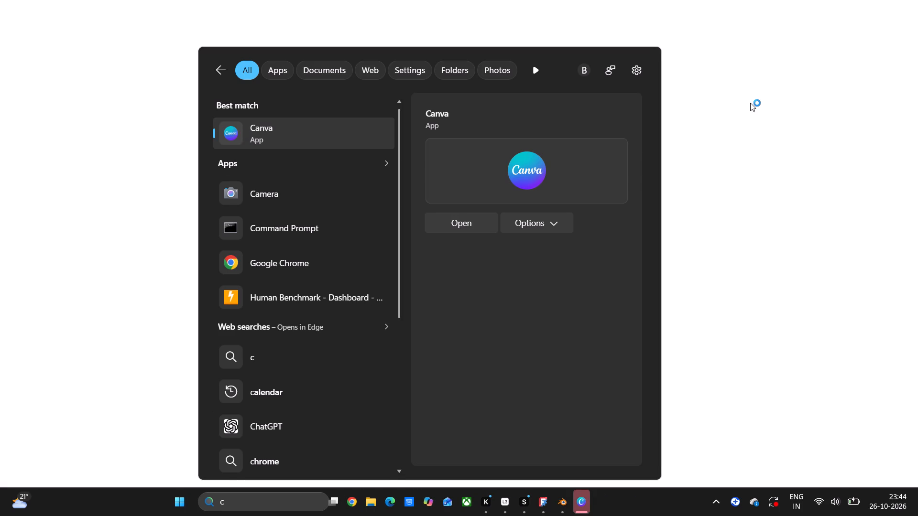
{"action": "left_click", "coordinate": [747, 111]}
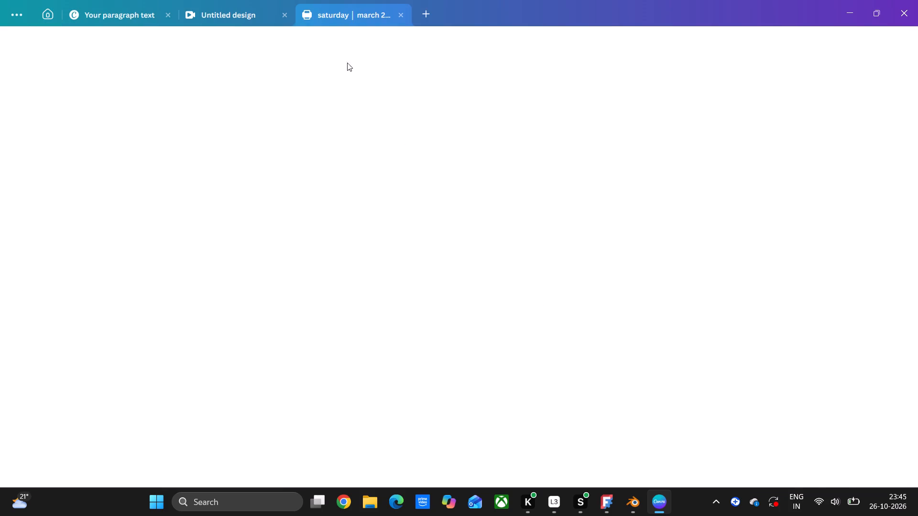
Apply the Yellow And White Illustration Kitty Party Invitation template to the "saturday | march 27 | 2pm" design.
{"action": "left_click", "coordinate": [245, 12]}
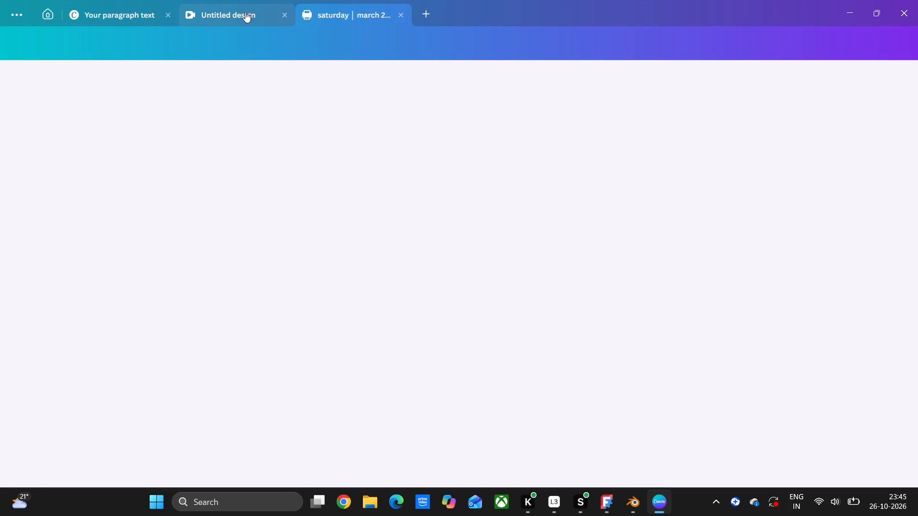
{"action": "left_click", "coordinate": [324, 11]}
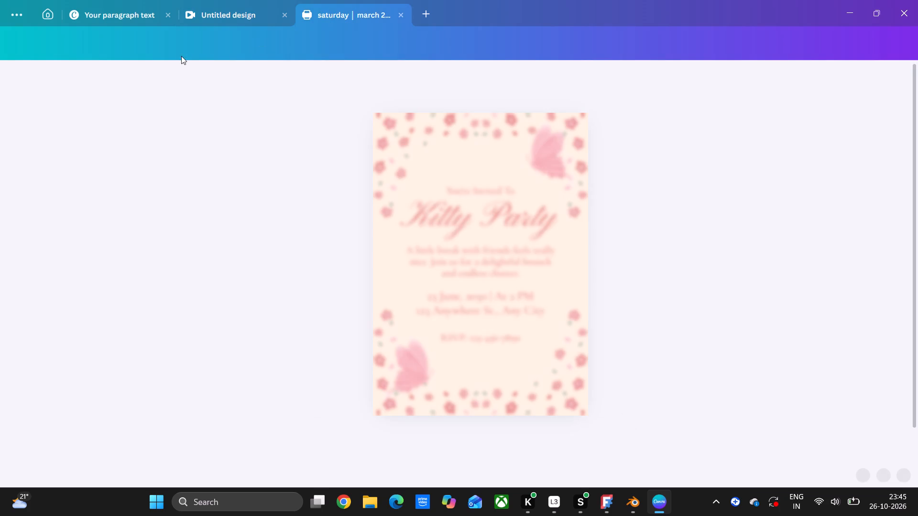
{"action": "left_click", "coordinate": [436, 286]}
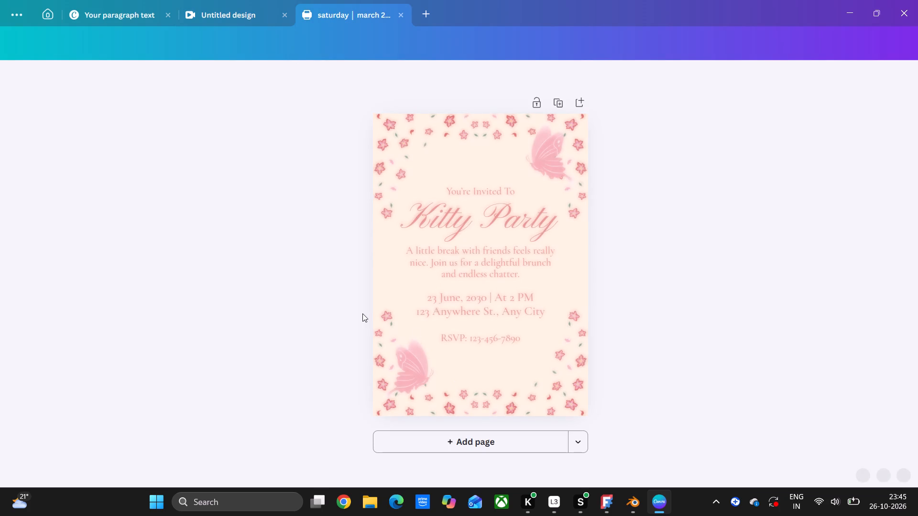
{"action": "left_click", "coordinate": [23, 84]}
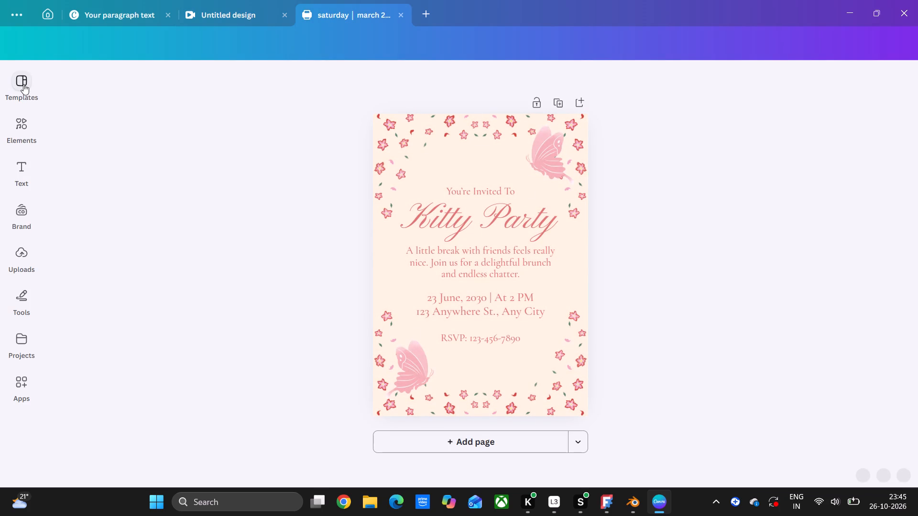
{"action": "left_click", "coordinate": [130, 90]}
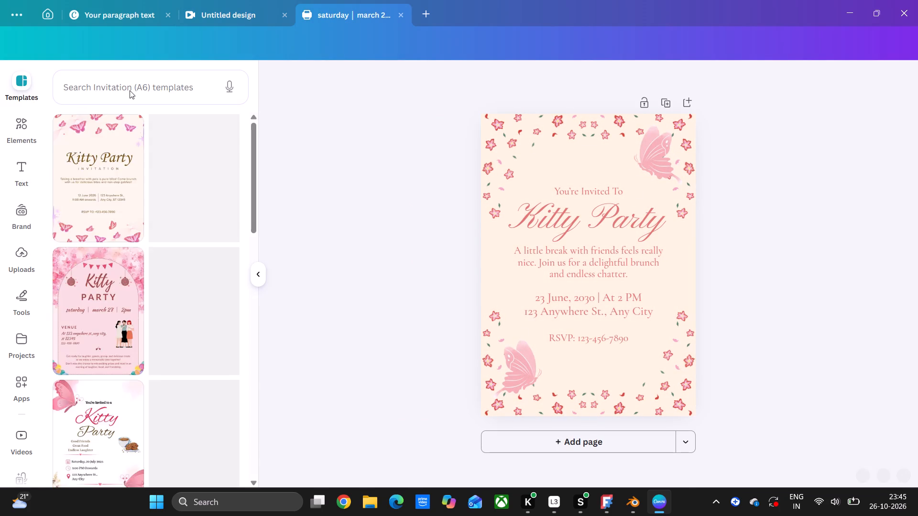
{"action": "left_click", "coordinate": [383, 302]}
{"action": "left_click", "coordinate": [193, 232]}
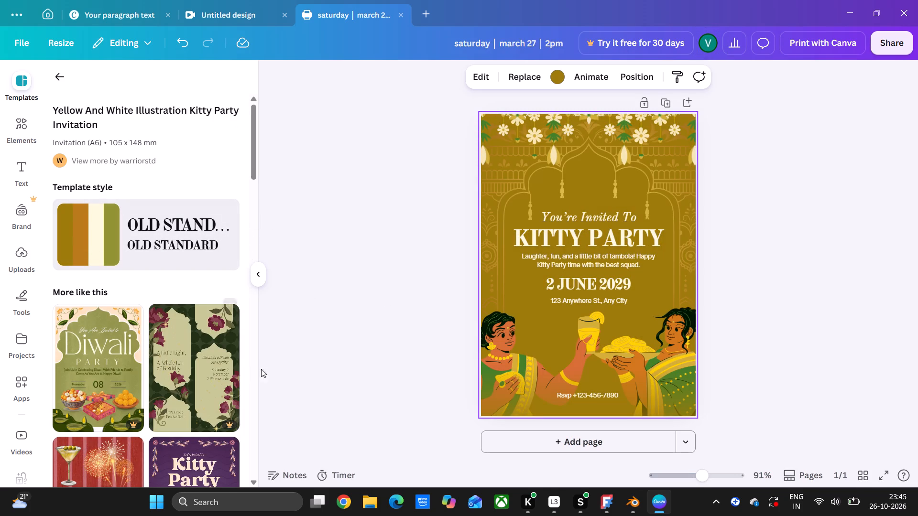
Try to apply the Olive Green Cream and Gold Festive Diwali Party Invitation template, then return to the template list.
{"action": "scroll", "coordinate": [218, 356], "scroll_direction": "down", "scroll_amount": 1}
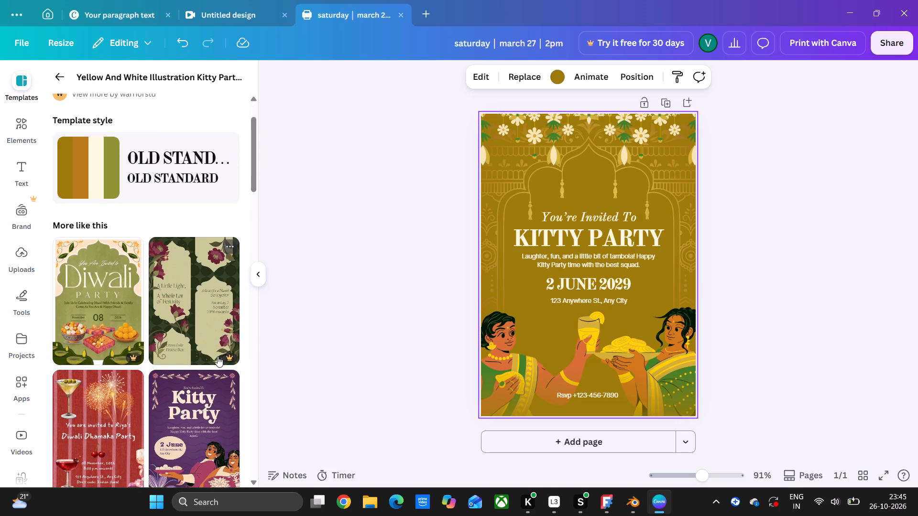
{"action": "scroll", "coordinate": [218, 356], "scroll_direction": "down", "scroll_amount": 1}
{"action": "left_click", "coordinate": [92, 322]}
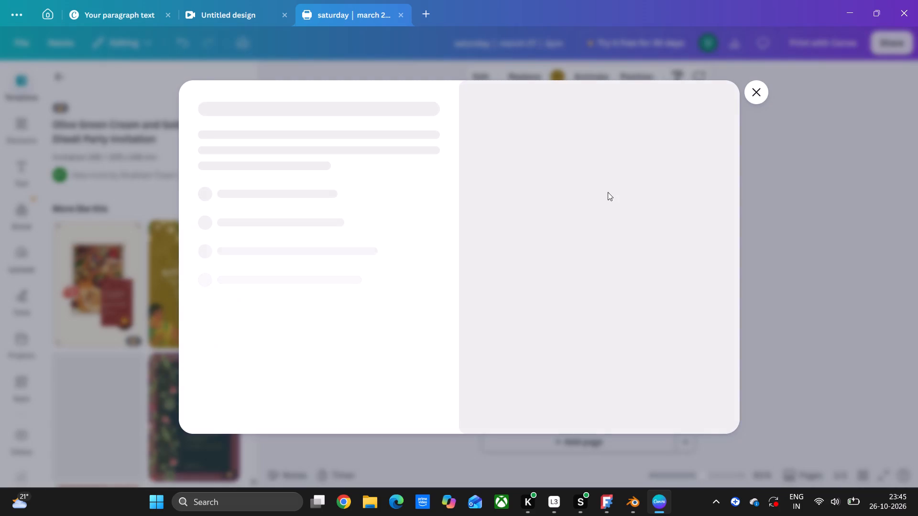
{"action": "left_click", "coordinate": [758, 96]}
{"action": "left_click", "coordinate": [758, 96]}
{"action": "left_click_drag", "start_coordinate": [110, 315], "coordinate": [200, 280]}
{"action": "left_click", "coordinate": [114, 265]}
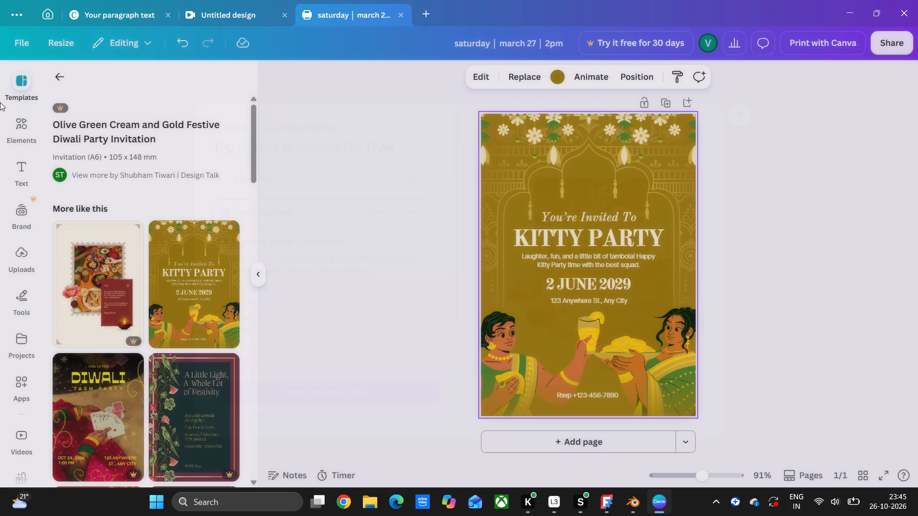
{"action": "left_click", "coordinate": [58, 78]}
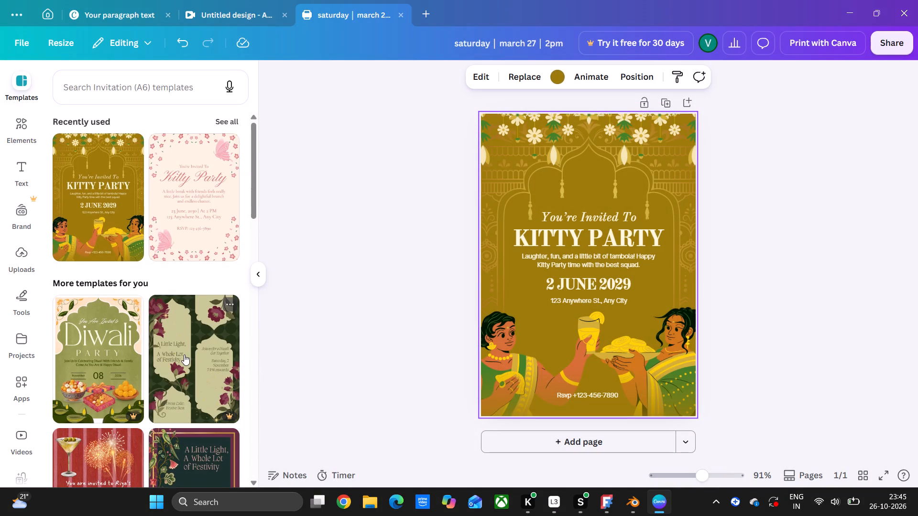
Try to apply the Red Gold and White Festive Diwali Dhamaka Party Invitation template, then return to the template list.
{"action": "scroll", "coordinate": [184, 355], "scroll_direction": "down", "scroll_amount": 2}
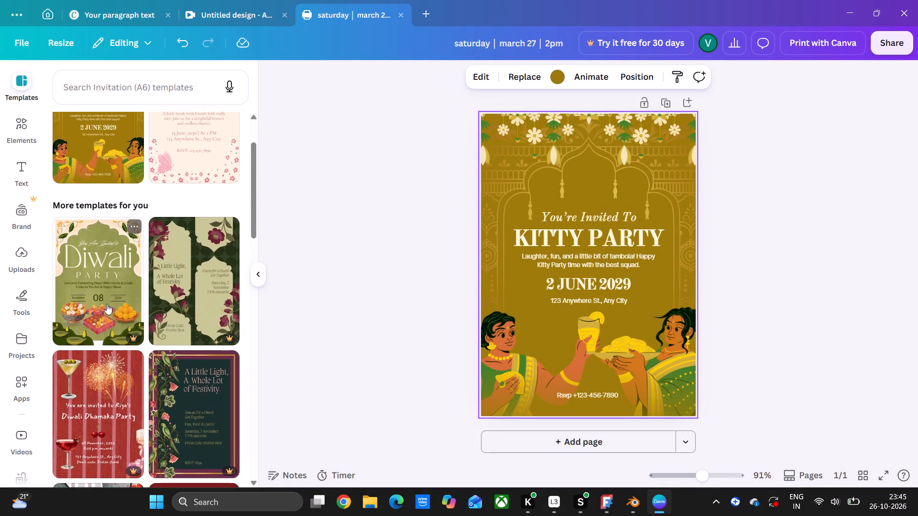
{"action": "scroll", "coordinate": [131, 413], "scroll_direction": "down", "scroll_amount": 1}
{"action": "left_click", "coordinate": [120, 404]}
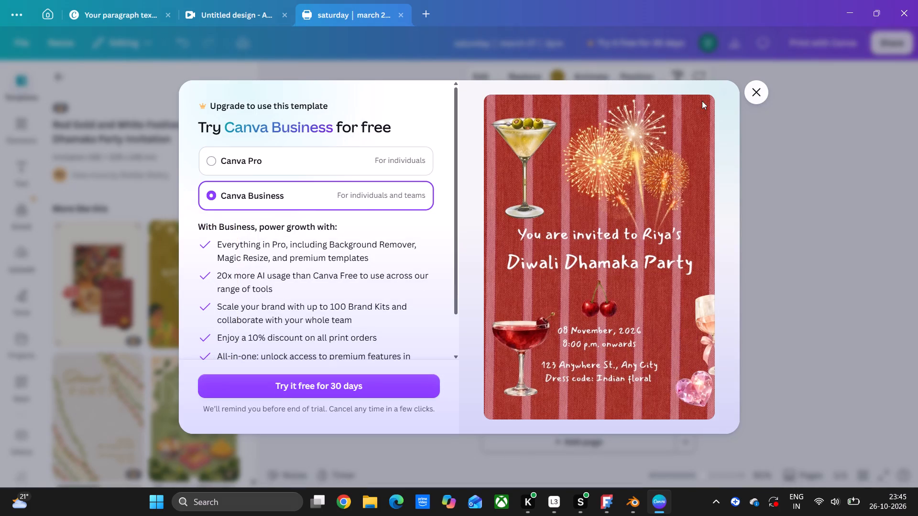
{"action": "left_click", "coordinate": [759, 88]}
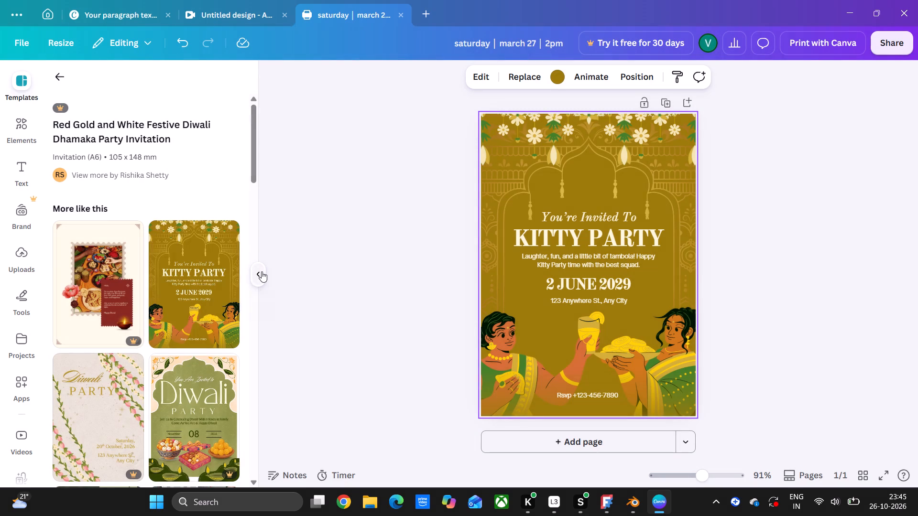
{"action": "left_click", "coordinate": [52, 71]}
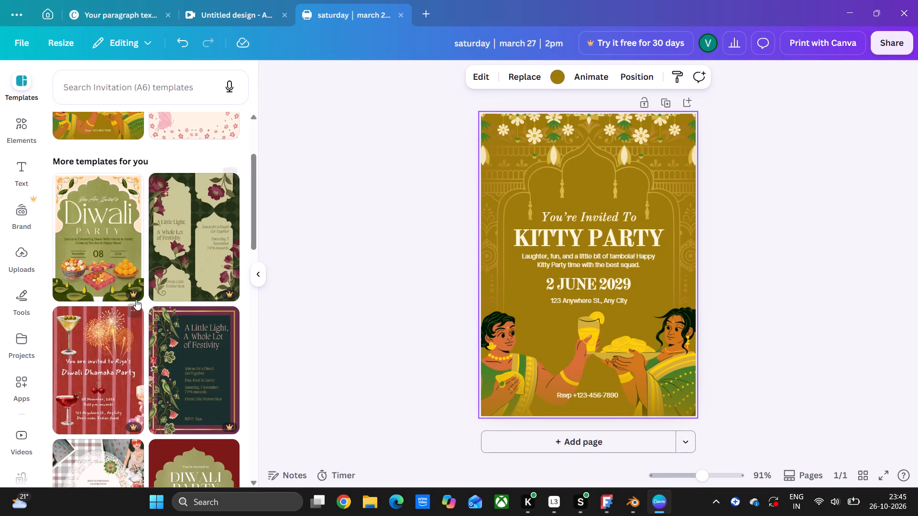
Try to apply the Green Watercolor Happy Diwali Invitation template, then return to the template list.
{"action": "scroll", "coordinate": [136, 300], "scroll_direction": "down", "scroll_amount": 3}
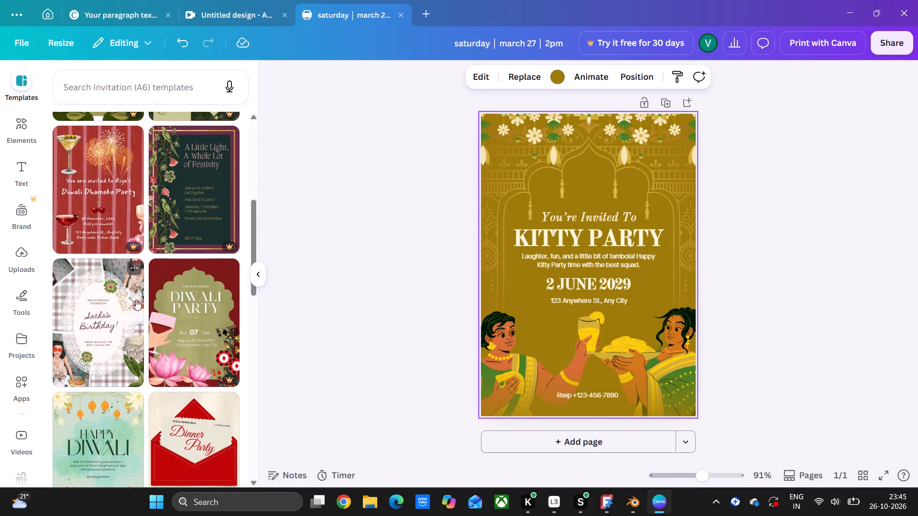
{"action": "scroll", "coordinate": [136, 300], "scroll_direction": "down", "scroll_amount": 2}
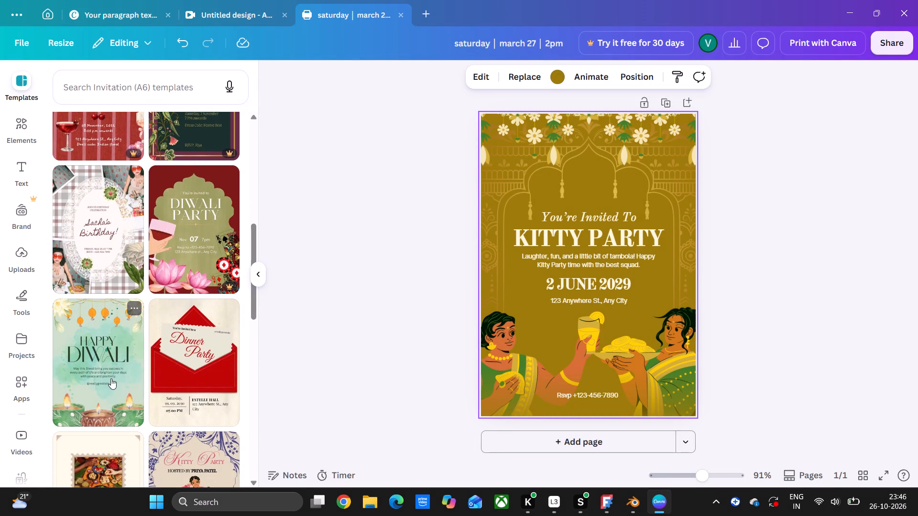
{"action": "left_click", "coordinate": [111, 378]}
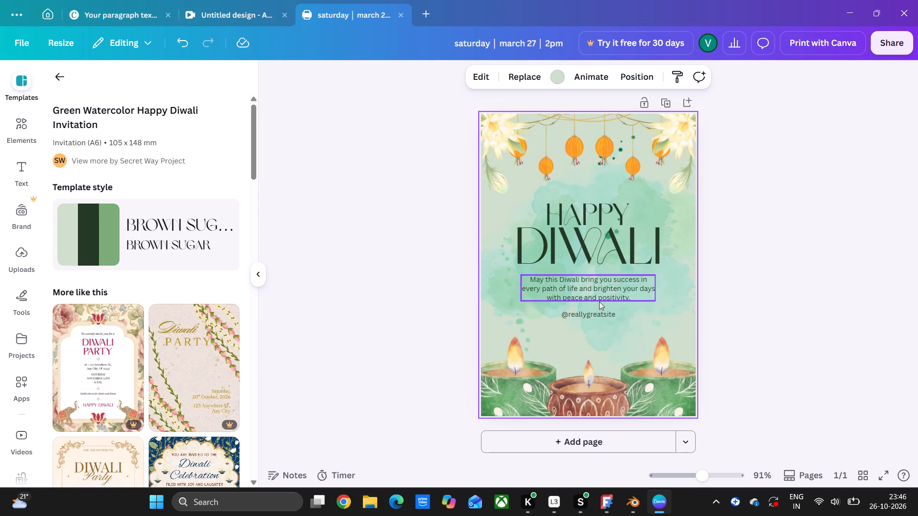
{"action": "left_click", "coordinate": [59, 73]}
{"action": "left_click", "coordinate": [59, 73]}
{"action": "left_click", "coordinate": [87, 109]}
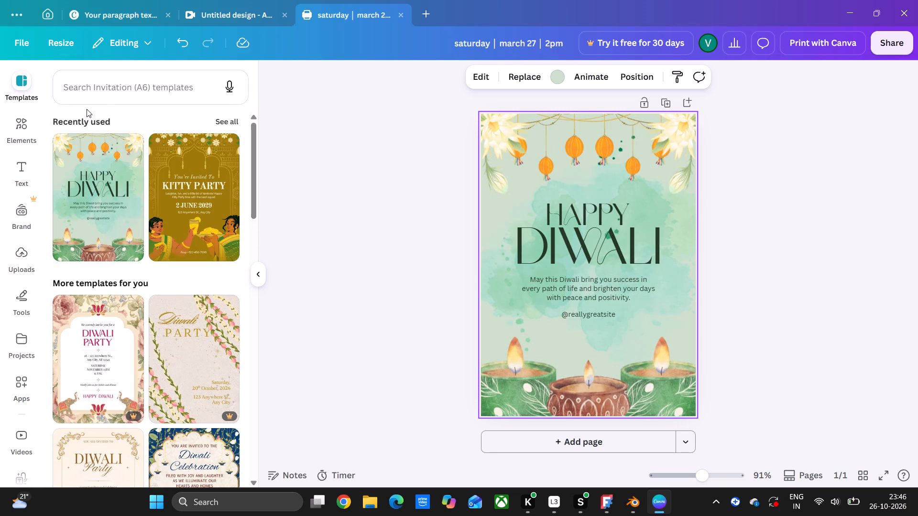
Search the Invitation (A6) templates for "kitty party invitation".
{"action": "left_click", "coordinate": [110, 88]}
{"action": "type", "text": "kitty"}
{"action": "key", "text": "space"}
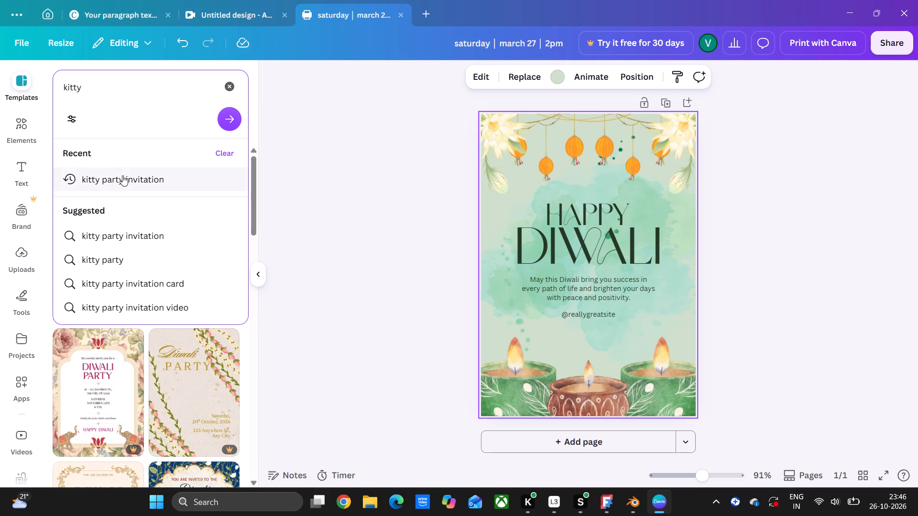
{"action": "left_click", "coordinate": [124, 179]}
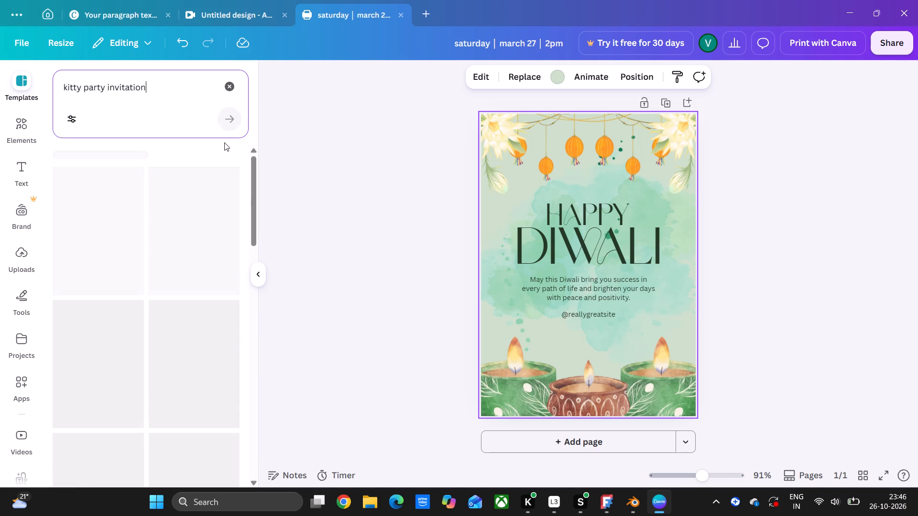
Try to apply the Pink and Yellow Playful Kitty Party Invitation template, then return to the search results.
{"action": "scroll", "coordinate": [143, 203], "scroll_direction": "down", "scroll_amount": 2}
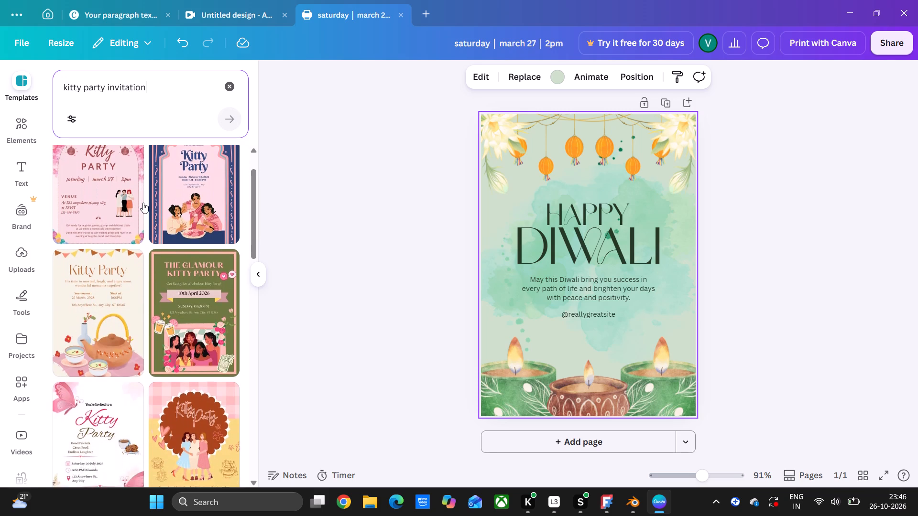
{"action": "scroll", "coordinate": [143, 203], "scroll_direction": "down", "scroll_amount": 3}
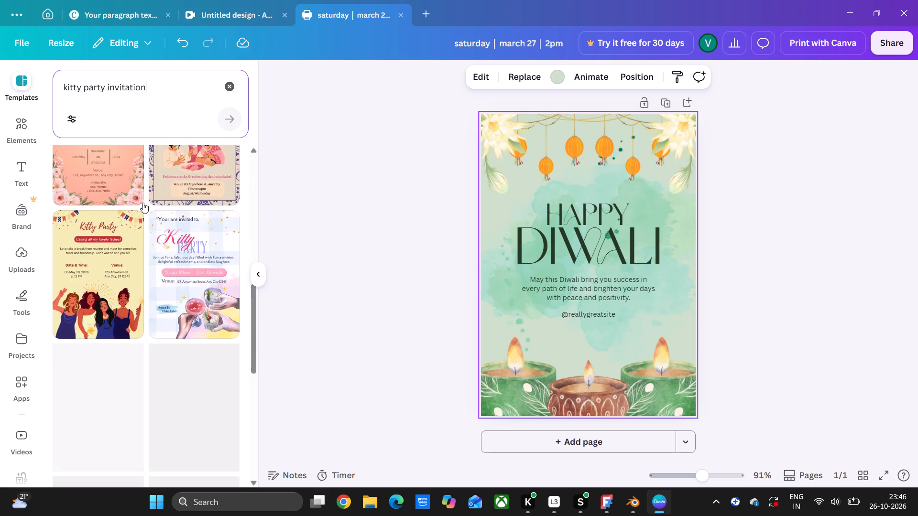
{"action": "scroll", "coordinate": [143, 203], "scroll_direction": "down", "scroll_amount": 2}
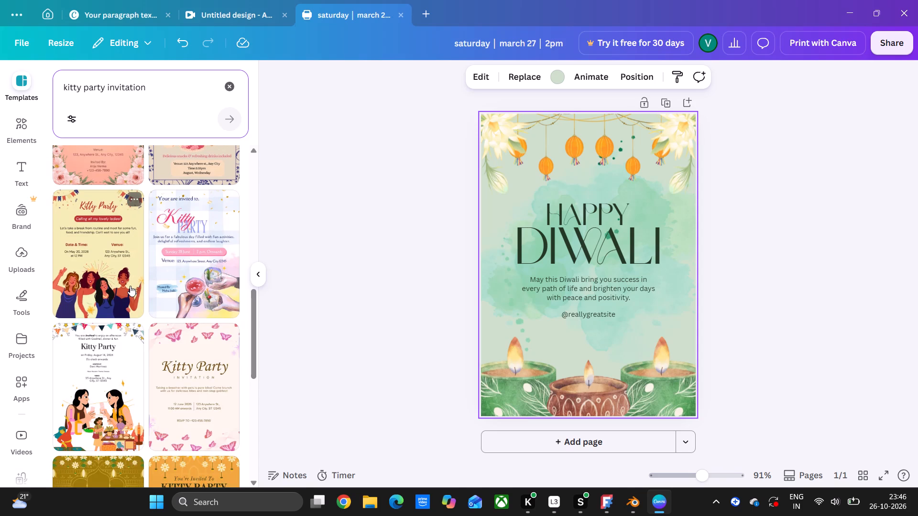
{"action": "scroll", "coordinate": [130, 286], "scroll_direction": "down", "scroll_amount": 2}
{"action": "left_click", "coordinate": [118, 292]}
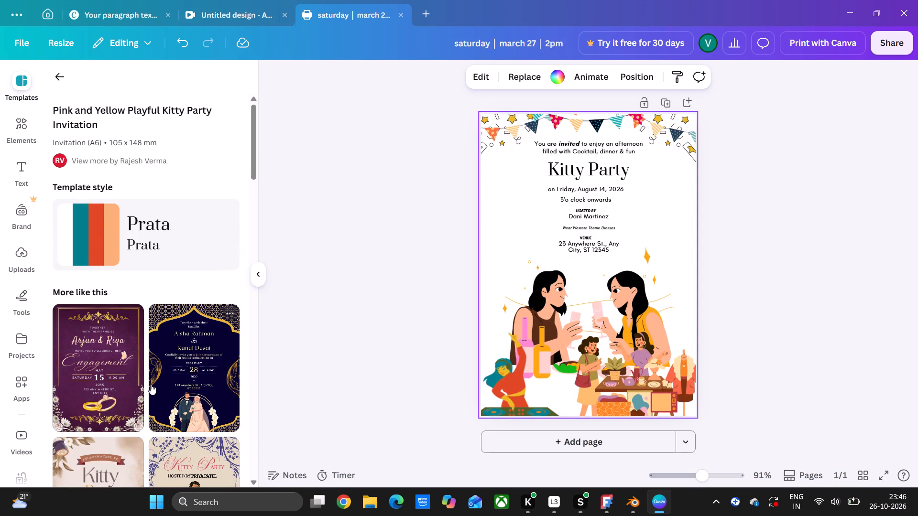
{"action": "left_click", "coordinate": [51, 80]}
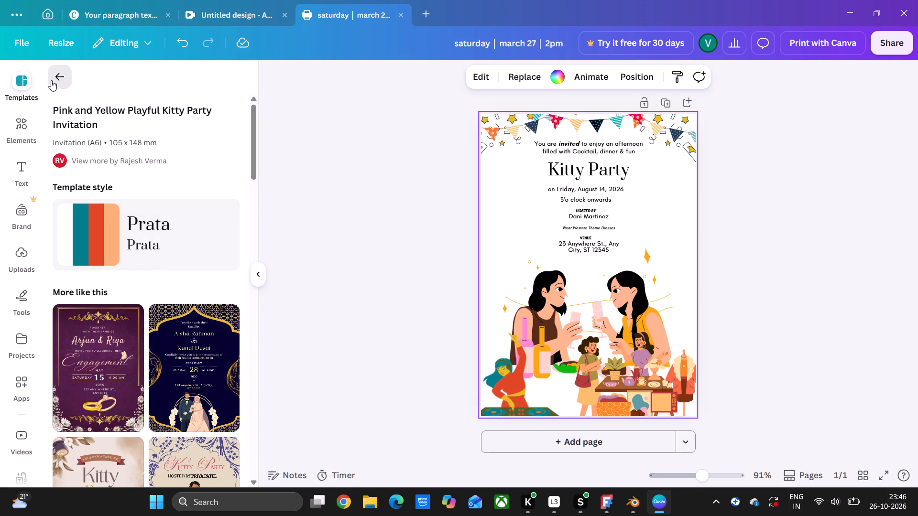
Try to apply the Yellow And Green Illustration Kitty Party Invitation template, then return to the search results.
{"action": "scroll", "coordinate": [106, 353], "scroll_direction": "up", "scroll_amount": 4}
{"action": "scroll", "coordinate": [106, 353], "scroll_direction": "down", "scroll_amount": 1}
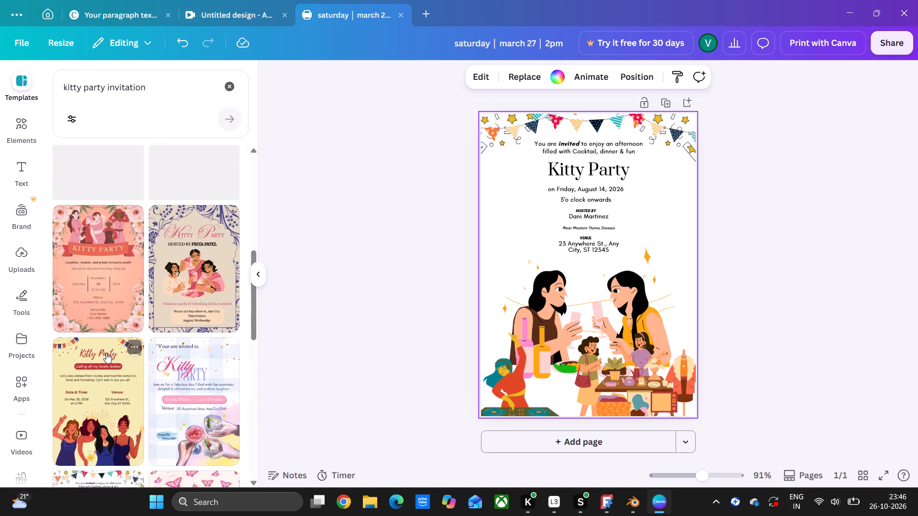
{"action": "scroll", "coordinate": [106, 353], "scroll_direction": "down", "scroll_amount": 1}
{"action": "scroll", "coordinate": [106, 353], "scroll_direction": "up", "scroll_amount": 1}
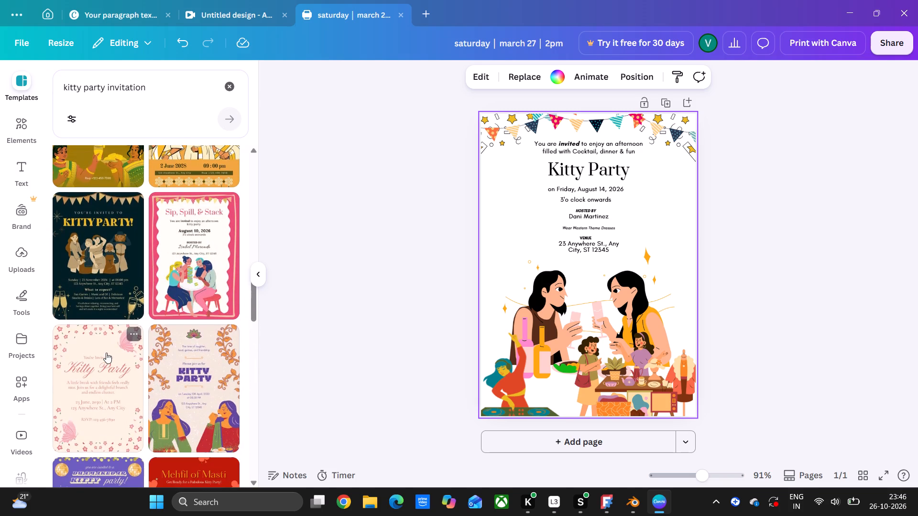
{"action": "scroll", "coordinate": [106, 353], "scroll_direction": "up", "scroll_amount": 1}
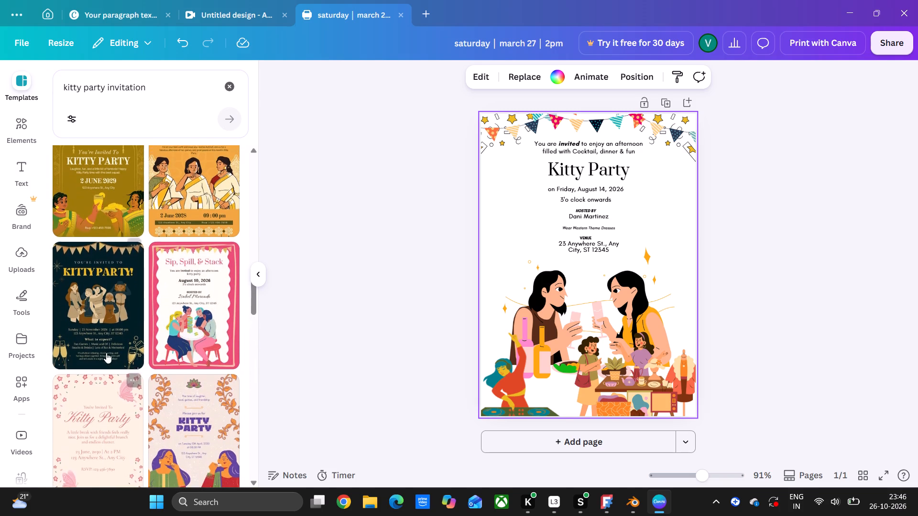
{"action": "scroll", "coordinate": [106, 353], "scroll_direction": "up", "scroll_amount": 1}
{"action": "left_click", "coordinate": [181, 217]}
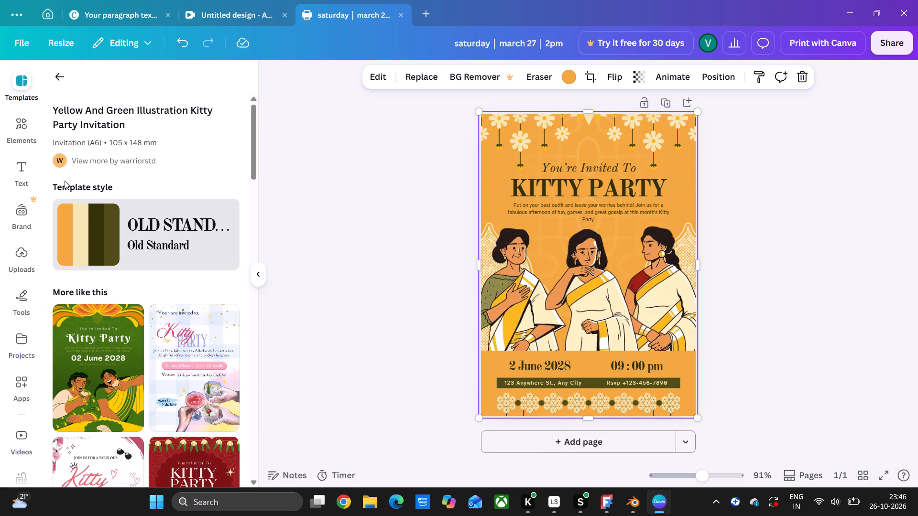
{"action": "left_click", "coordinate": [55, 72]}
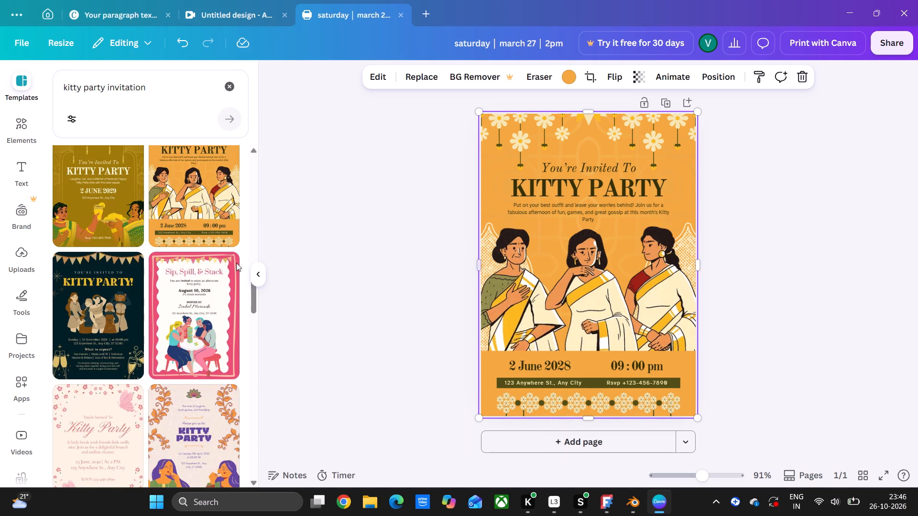
Apply the Red And Yellow Illustrative Kitty Party Invitation template, headed "Mehfil of Masti", to the design.
{"action": "scroll", "coordinate": [165, 308], "scroll_direction": "down", "scroll_amount": 3}
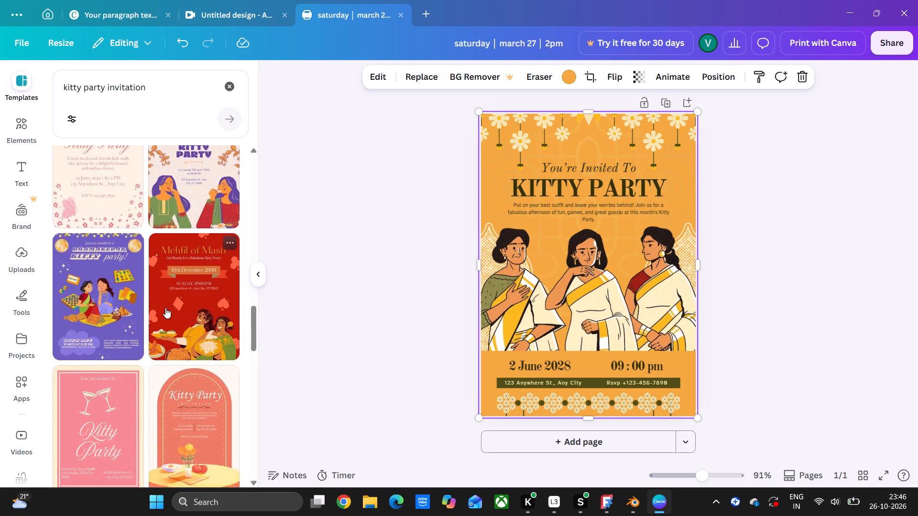
{"action": "scroll", "coordinate": [165, 308], "scroll_direction": "down", "scroll_amount": 2}
{"action": "left_click", "coordinate": [206, 305]}
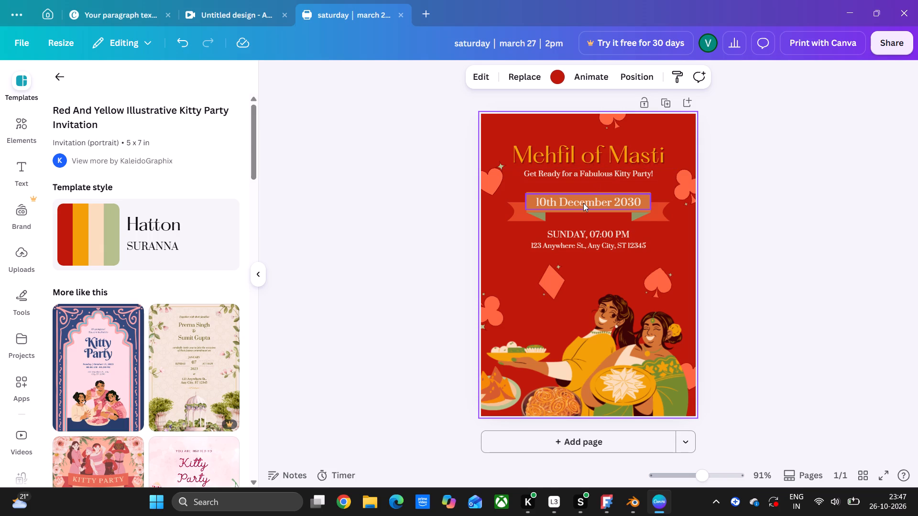
Replace the date on the ribbon banner with "31st October 2026", with the "st" in superscript.
{"action": "left_click", "coordinate": [599, 199]}
{"action": "double_click", "coordinate": [577, 197]}
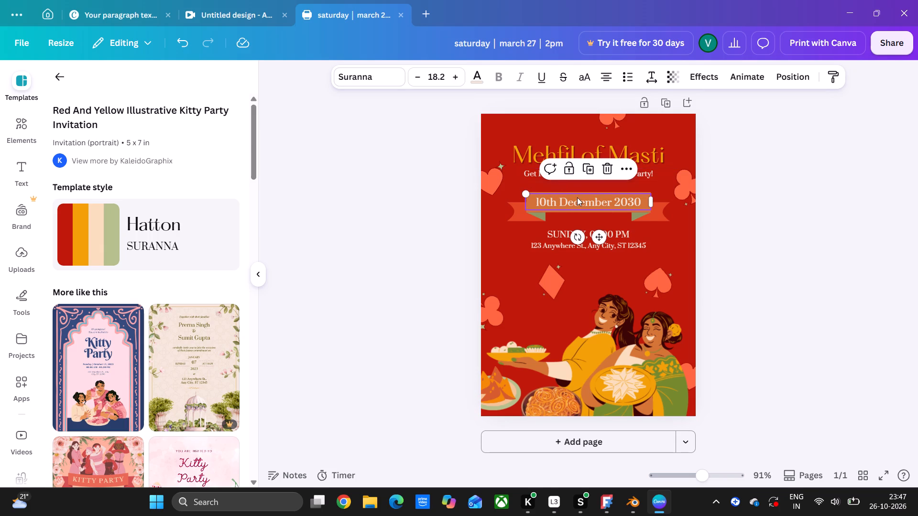
{"action": "key", "text": "BackSpace"}
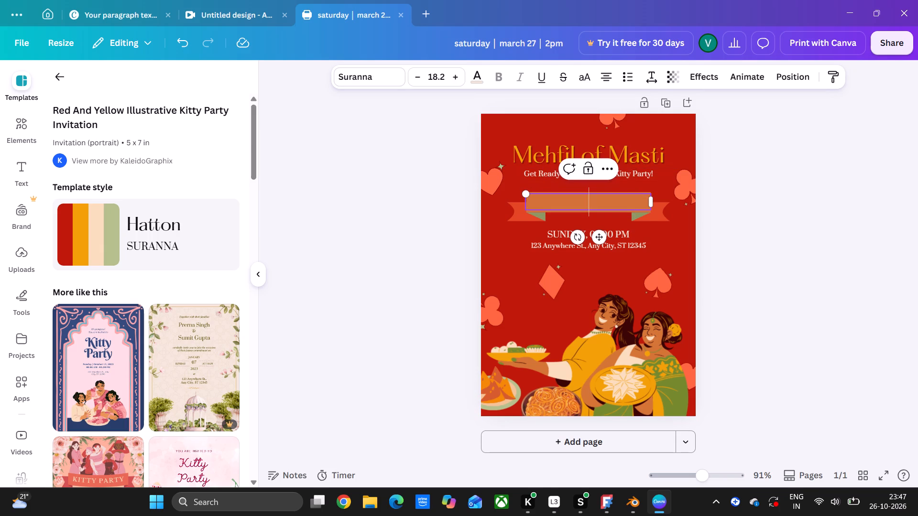
{"action": "key", "text": "Page_Down"}
{"action": "key", "text": "Page_Down"}
{"action": "key", "text": "Page_Down"}
{"action": "key", "text": "3"}
{"action": "key", "text": "End"}
{"action": "key", "text": "End"}
{"action": "key", "text": "1"}
{"action": "type", "text": "st"}
{"action": "key", "text": "space"}
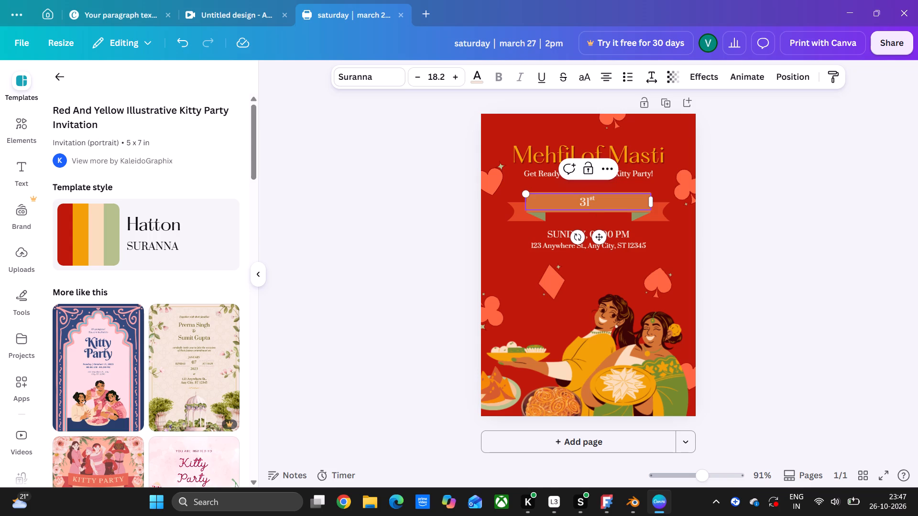
{"action": "type", "text": "oc"}
{"action": "key", "text": "BackSpace"}
{"action": "key", "text": "BackSpace"}
{"action": "type", "text": "October"}
{"action": "key", "text": "space"}
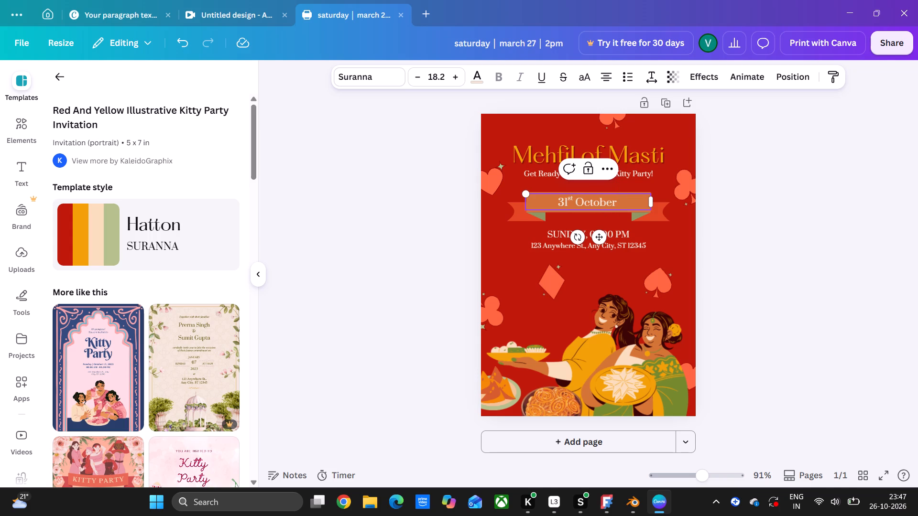
{"action": "type", "text": "@026"}
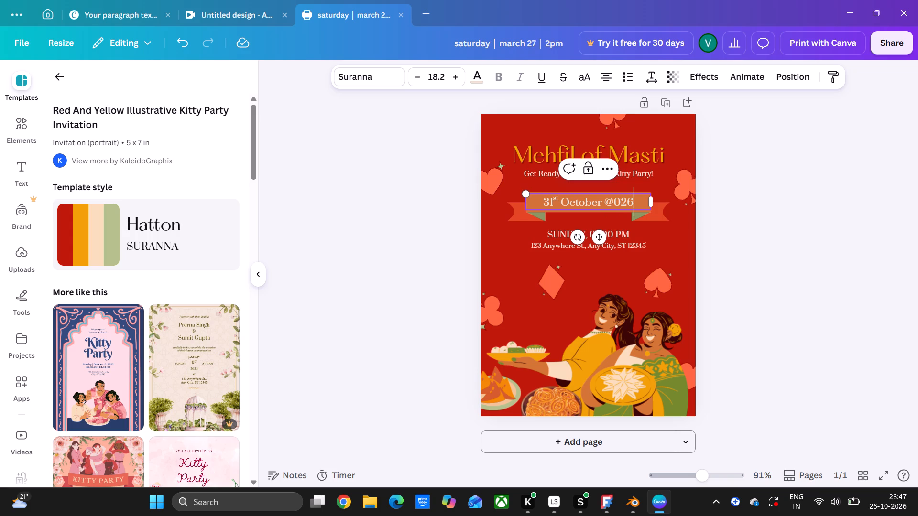
{"action": "left_click", "coordinate": [612, 202]}
{"action": "key", "text": "BackSpace"}
{"action": "key", "text": "2"}
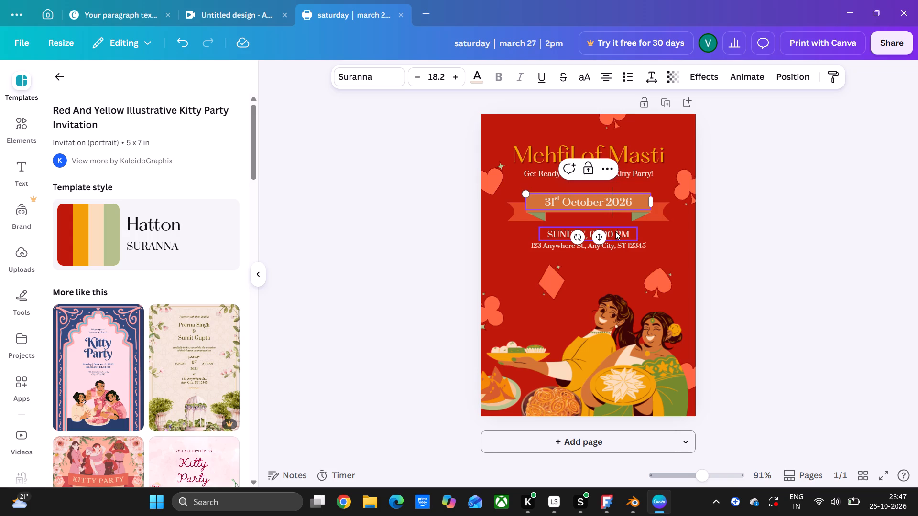
Open the "SUNDAY, 07:00 PM" line below the date banner for editing.
{"action": "left_click", "coordinate": [620, 230]}
{"action": "left_click", "coordinate": [624, 234]}
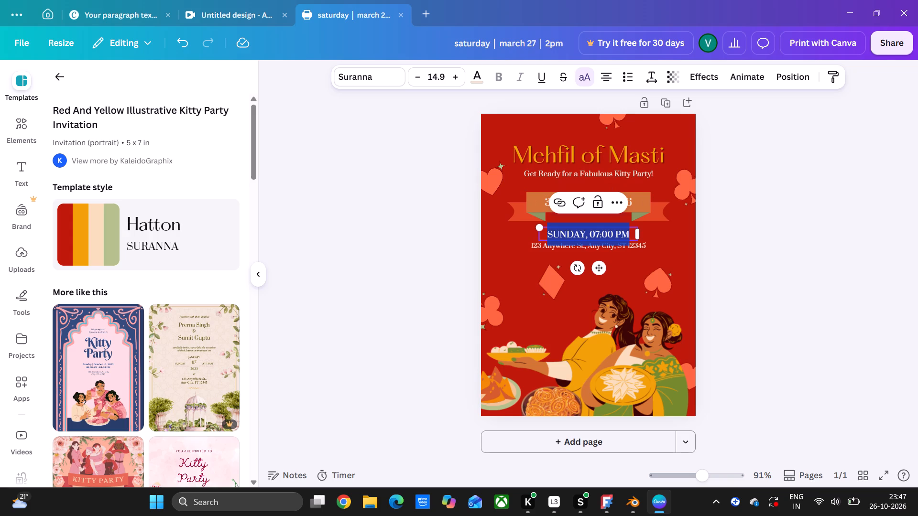
Search Windows for a calendar and check which weekday 31 October 2026 falls on.
{"action": "left_click", "coordinate": [223, 508]}
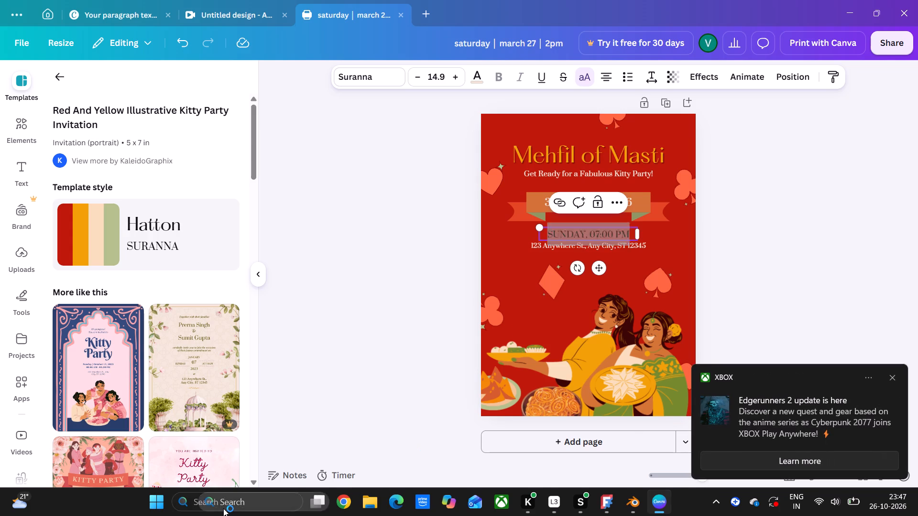
{"action": "type", "text": "cal"}
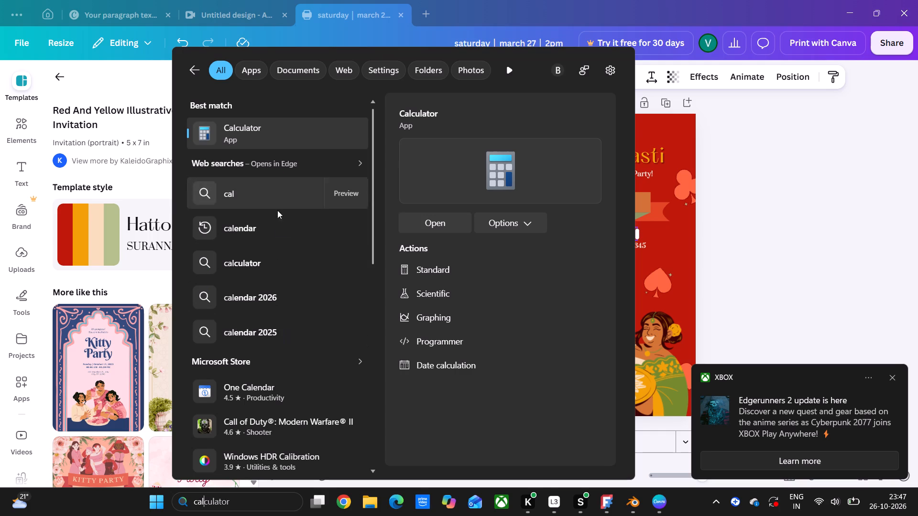
{"action": "type", "text": "en"}
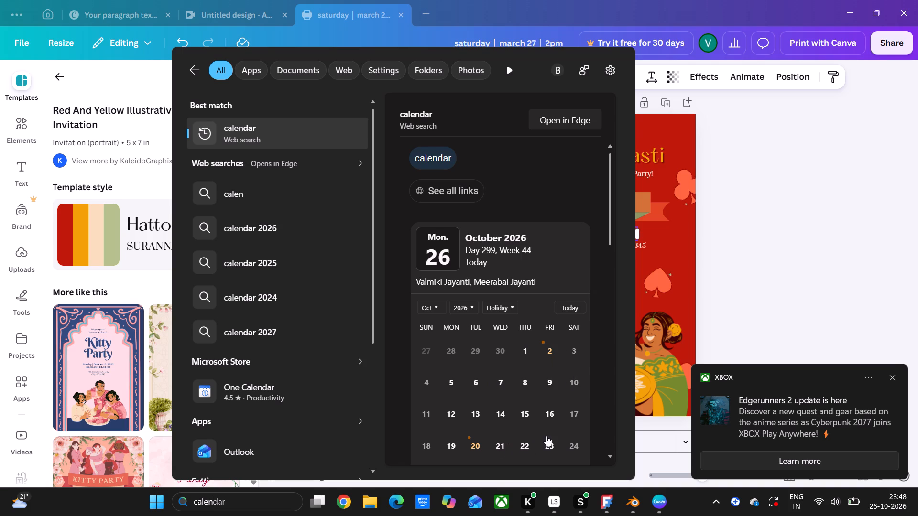
{"action": "scroll", "coordinate": [563, 439], "scroll_direction": "down", "scroll_amount": 1}
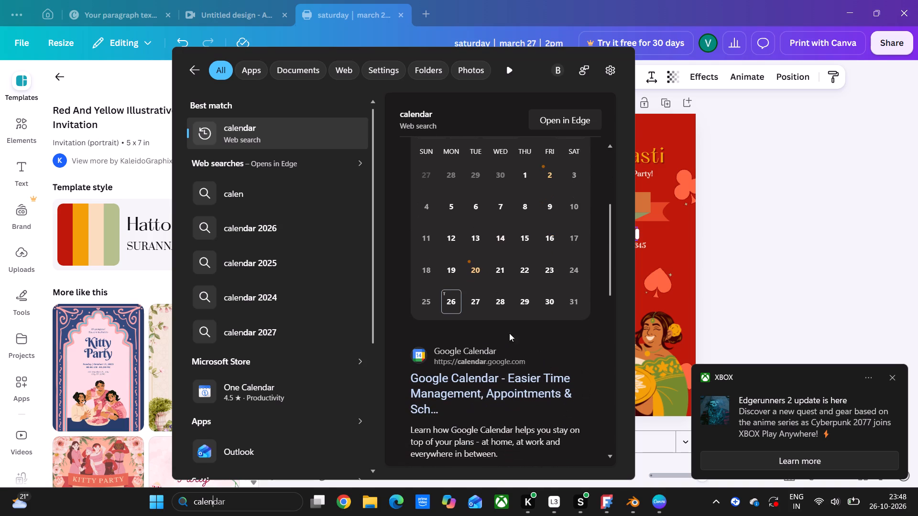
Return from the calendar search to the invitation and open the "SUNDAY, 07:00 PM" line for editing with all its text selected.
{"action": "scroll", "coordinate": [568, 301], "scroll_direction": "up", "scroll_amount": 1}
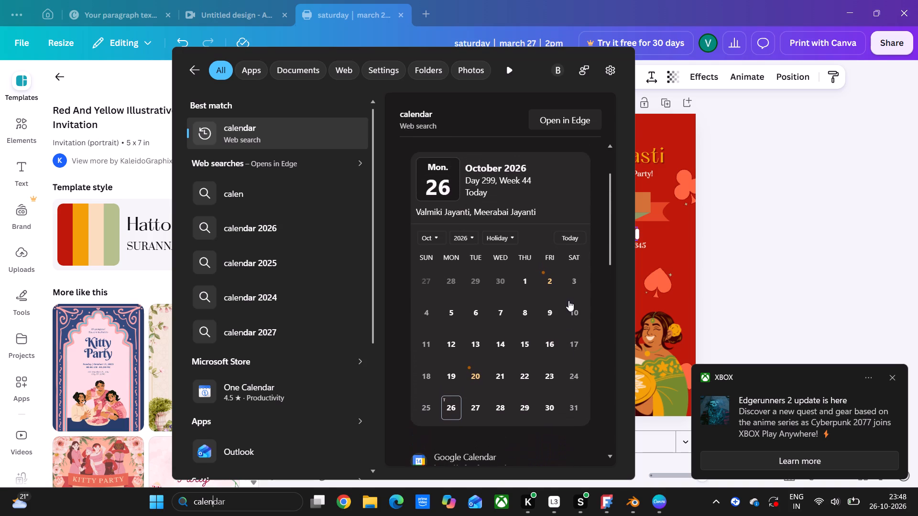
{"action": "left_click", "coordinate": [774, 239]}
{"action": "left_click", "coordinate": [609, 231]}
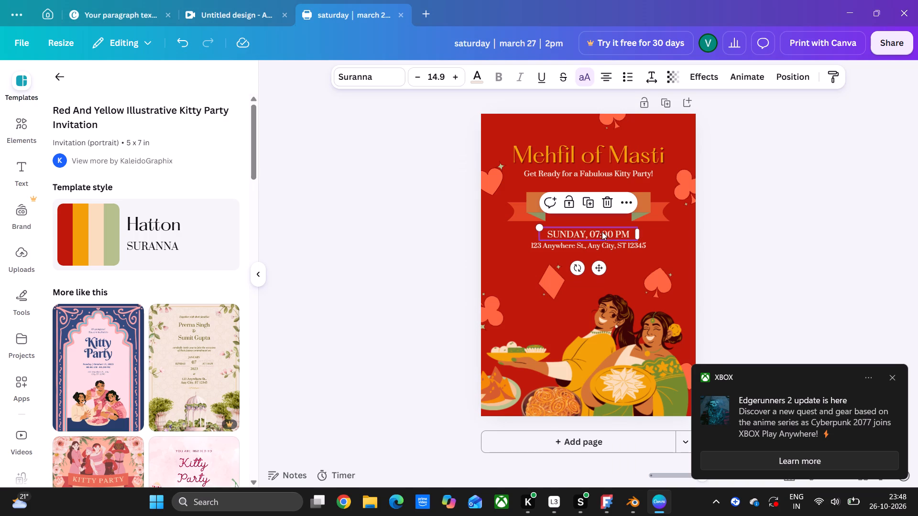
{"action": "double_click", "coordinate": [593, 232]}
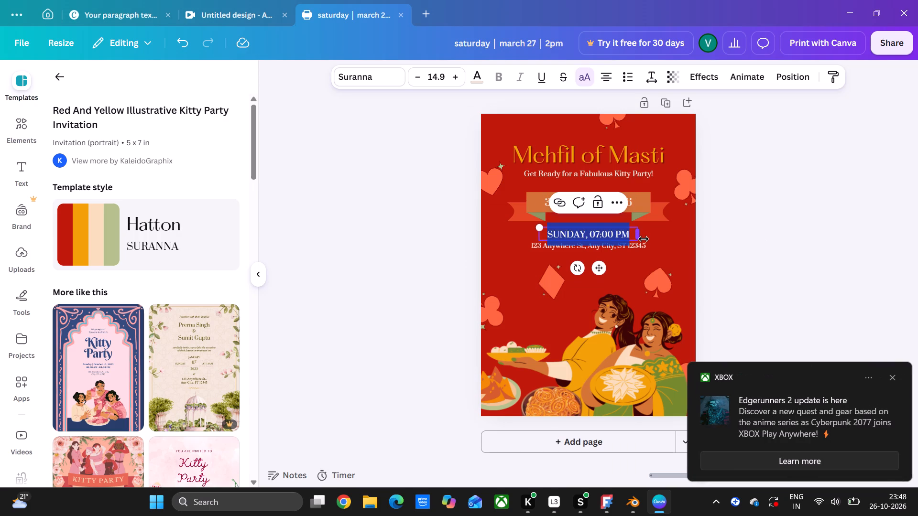
Find the Purple Yellow Illustration Kitty Party Invitation among the kitty party invitation templates and add it as a new page.
{"action": "left_click", "coordinate": [59, 81]}
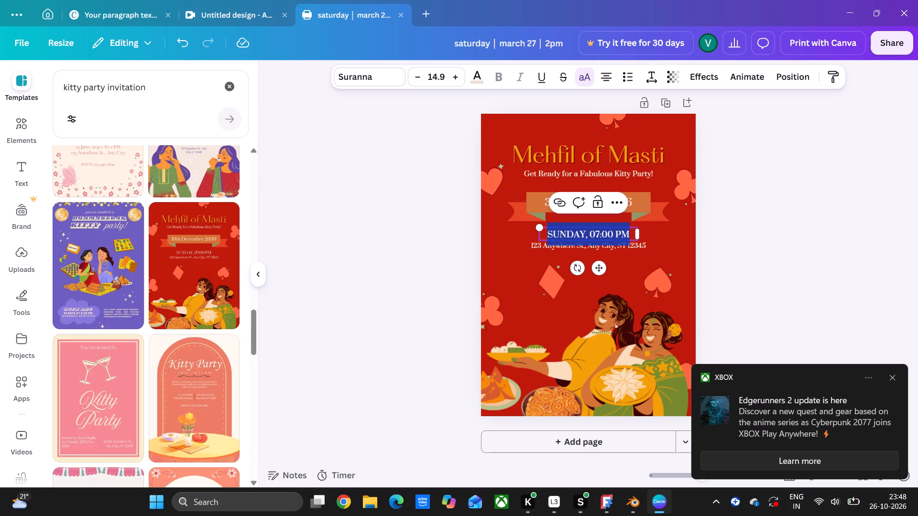
{"action": "scroll", "coordinate": [185, 322], "scroll_direction": "down", "scroll_amount": 1}
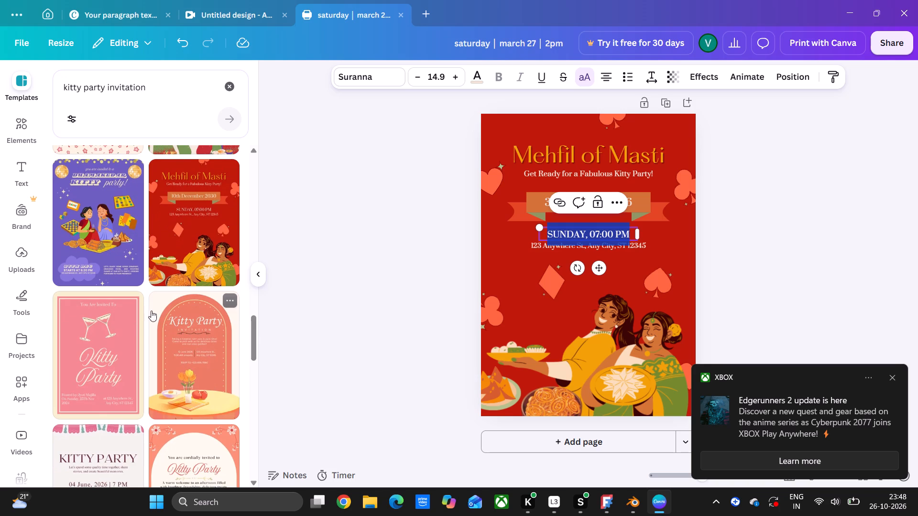
{"action": "scroll", "coordinate": [237, 345], "scroll_direction": "down", "scroll_amount": 2}
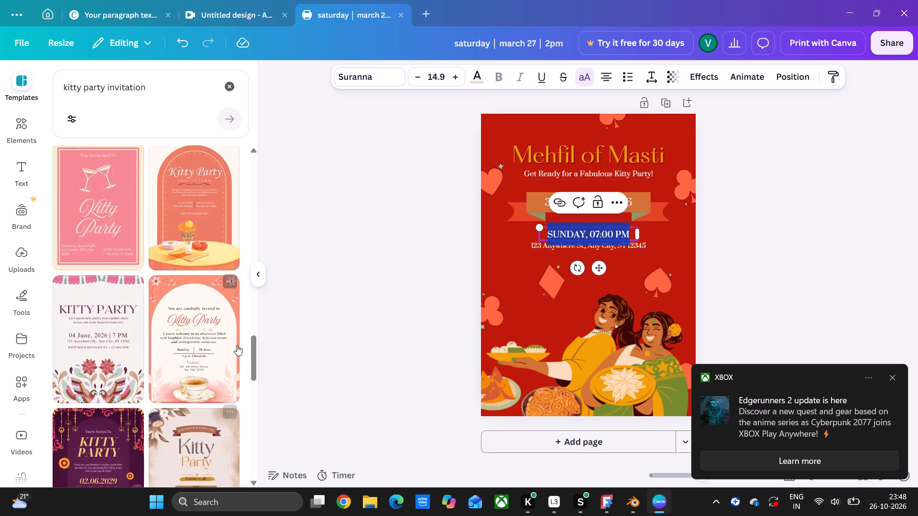
{"action": "scroll", "coordinate": [237, 345], "scroll_direction": "down", "scroll_amount": 3}
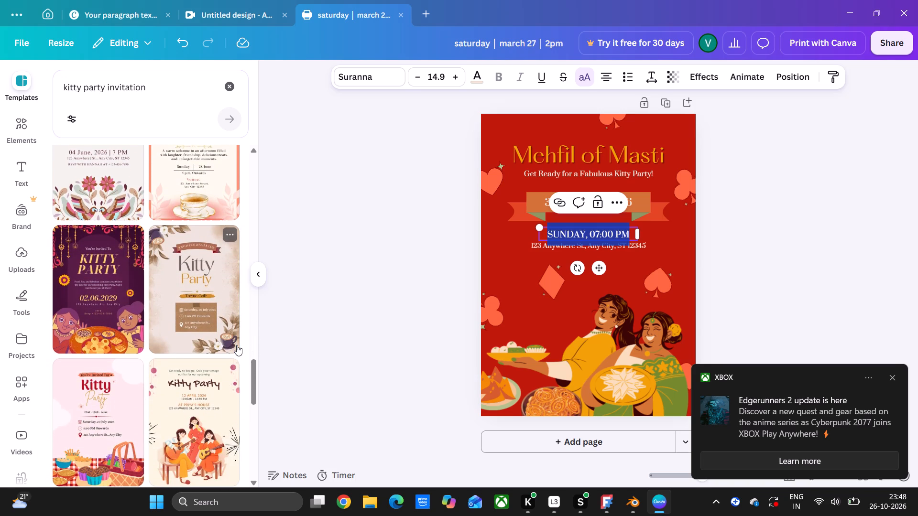
{"action": "left_click", "coordinate": [141, 319]}
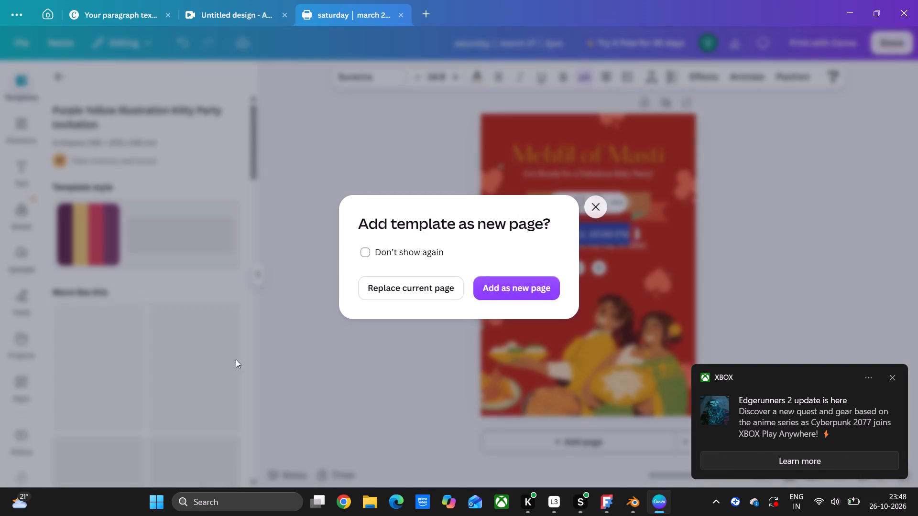
{"action": "left_click", "coordinate": [596, 203]}
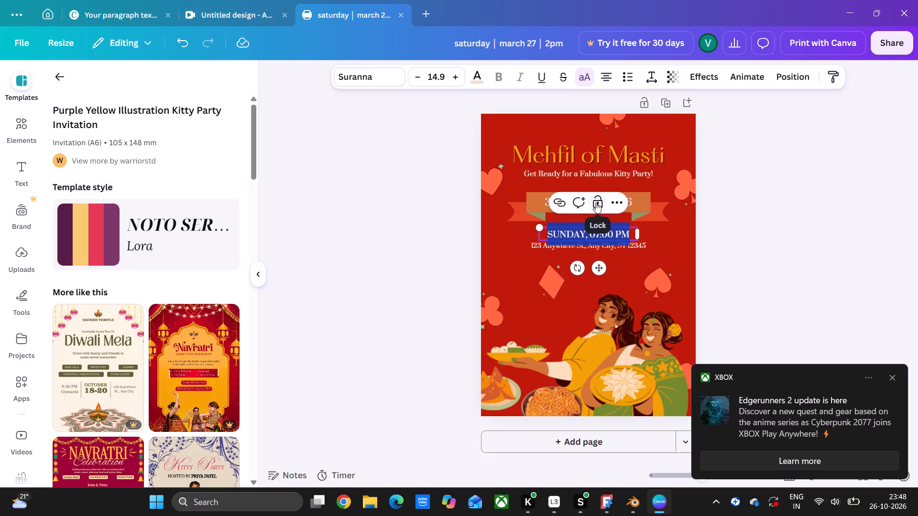
{"action": "left_click", "coordinate": [62, 82]}
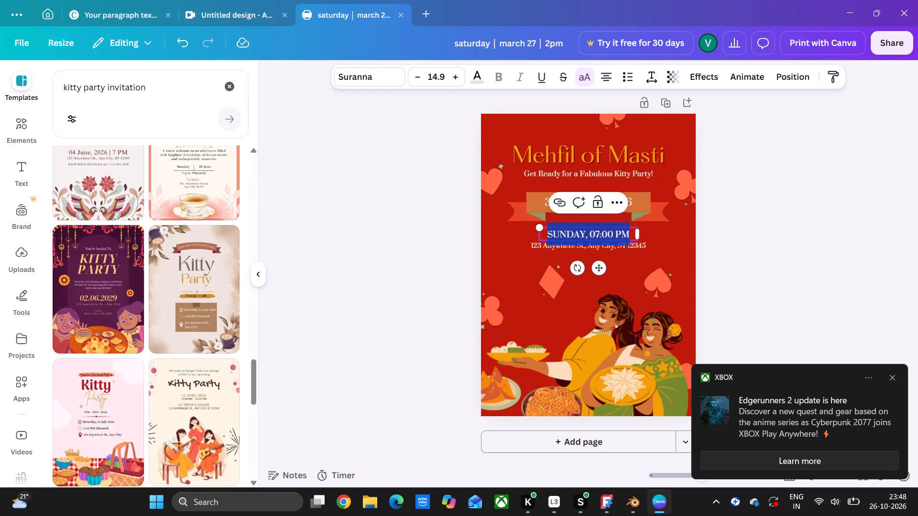
{"action": "left_click", "coordinate": [96, 319]}
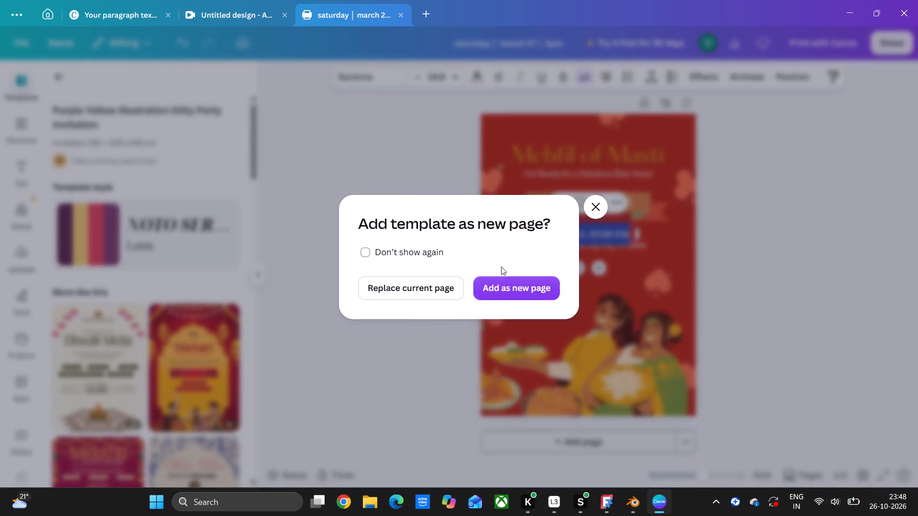
{"action": "left_click", "coordinate": [489, 289]}
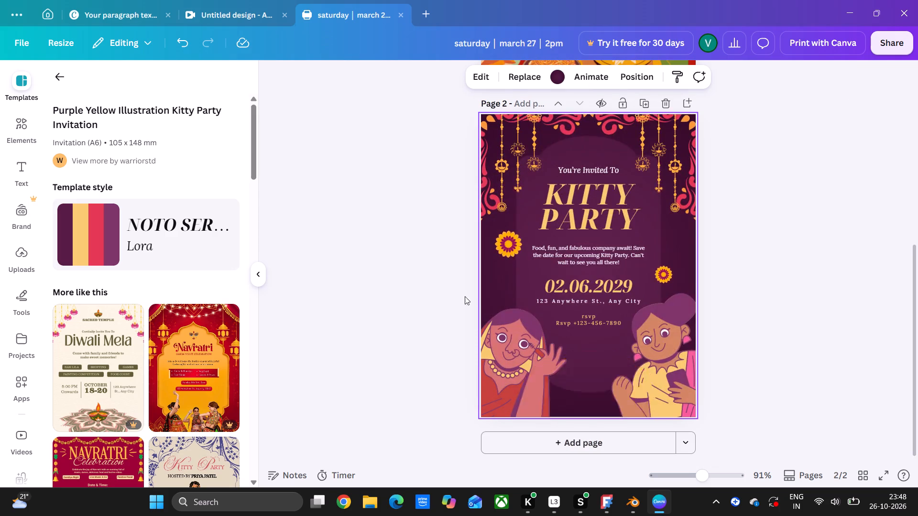
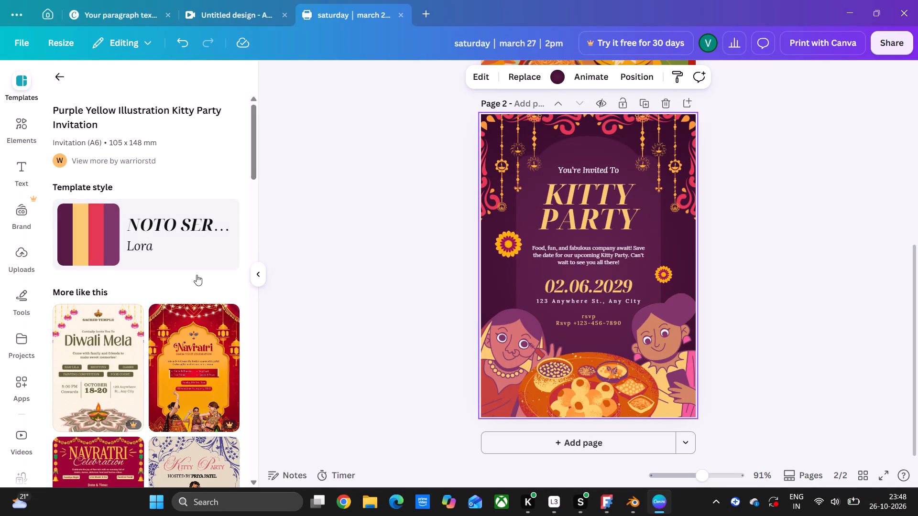
Replace page 2's design with the Pink Blue and White Playful Kitty Party Invitation, found among templates similar to the Red Pink and Brown Illustrated one.
{"action": "left_click", "coordinate": [50, 76]}
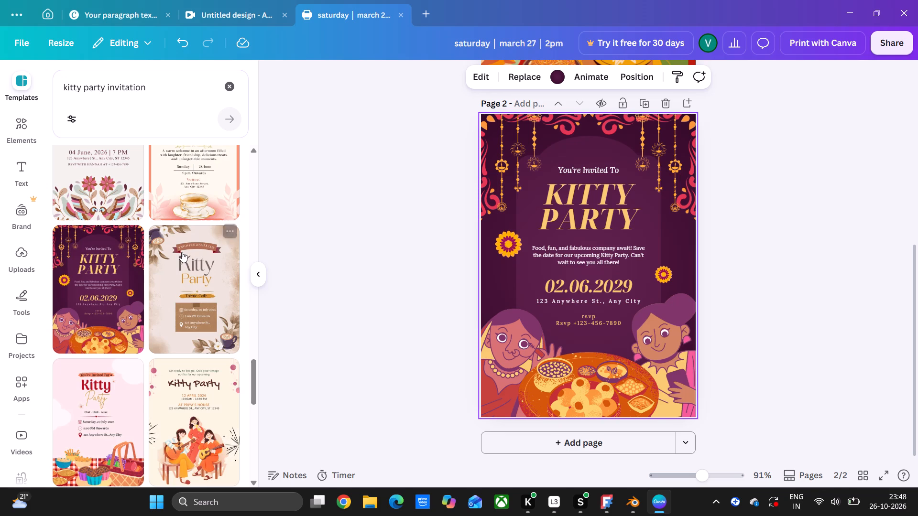
{"action": "scroll", "coordinate": [182, 252], "scroll_direction": "down", "scroll_amount": 2}
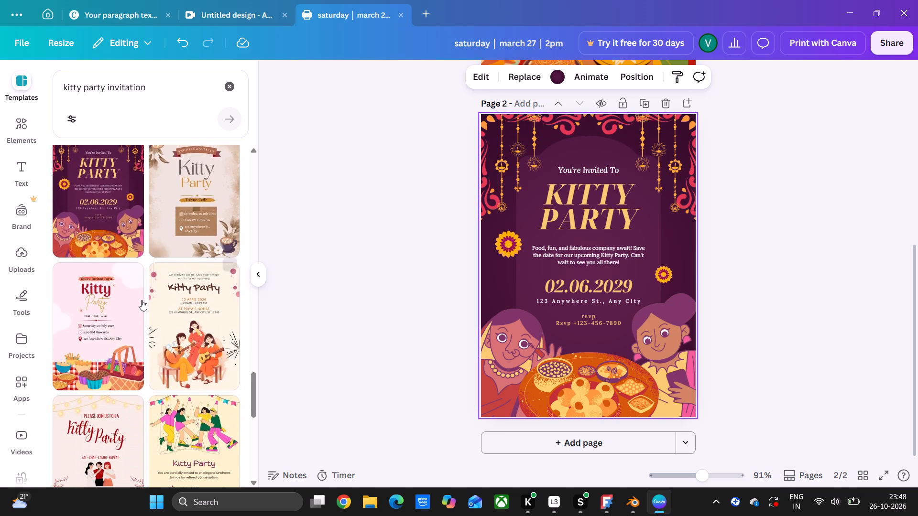
{"action": "left_click", "coordinate": [139, 303]}
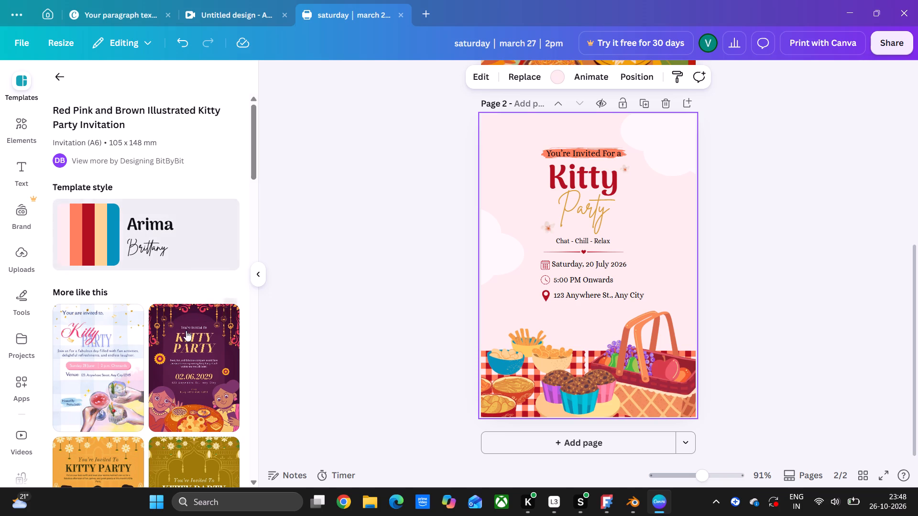
{"action": "left_click", "coordinate": [115, 348]}
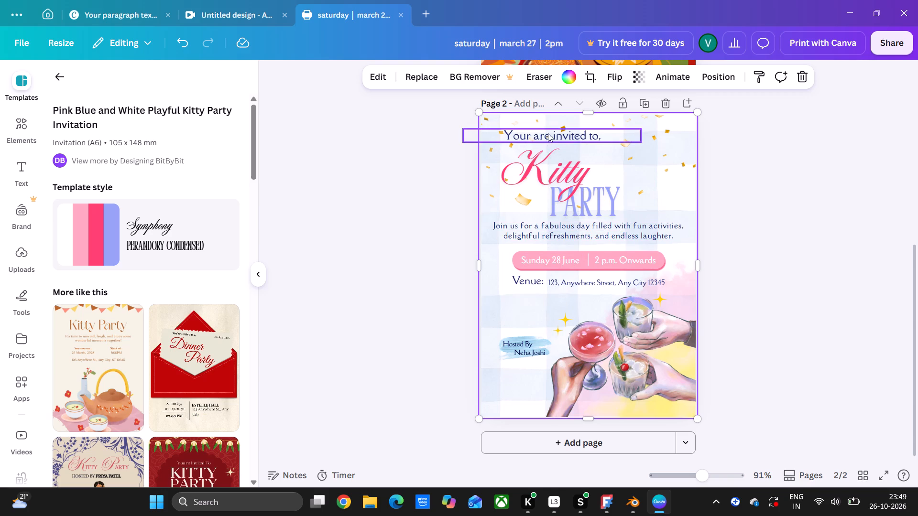
Replace the date text on the pink banner of page 2 with "31st October".
{"action": "double_click", "coordinate": [570, 263]}
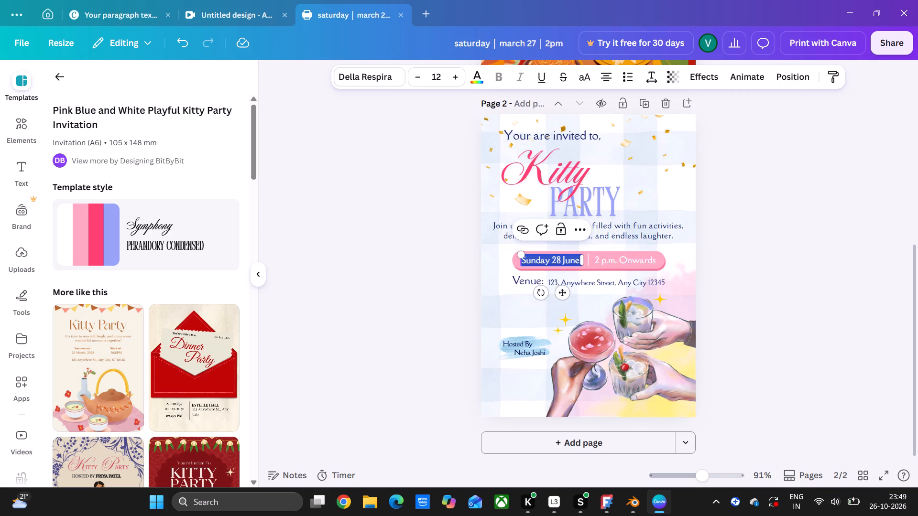
{"action": "key", "text": "BackSpace"}
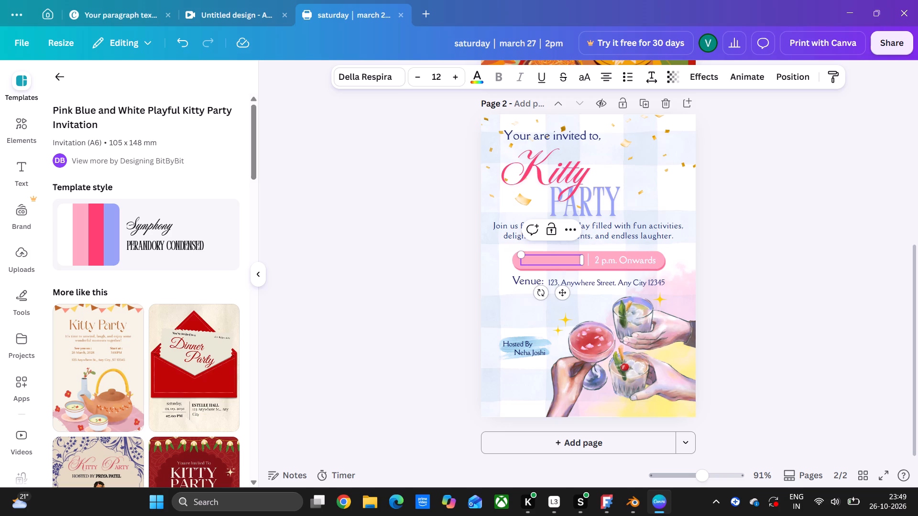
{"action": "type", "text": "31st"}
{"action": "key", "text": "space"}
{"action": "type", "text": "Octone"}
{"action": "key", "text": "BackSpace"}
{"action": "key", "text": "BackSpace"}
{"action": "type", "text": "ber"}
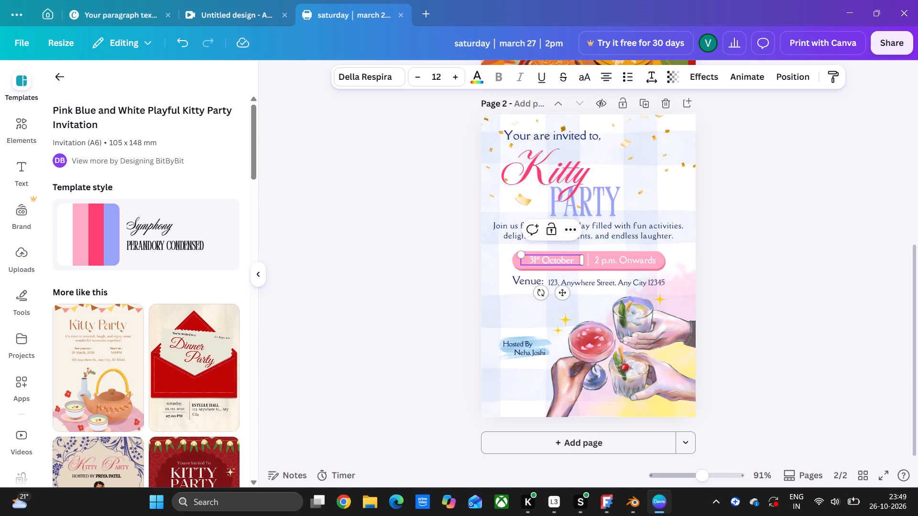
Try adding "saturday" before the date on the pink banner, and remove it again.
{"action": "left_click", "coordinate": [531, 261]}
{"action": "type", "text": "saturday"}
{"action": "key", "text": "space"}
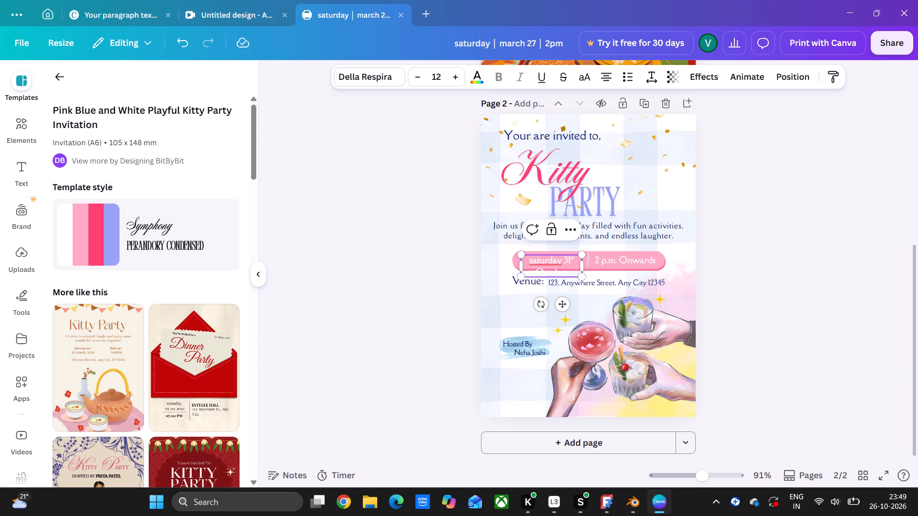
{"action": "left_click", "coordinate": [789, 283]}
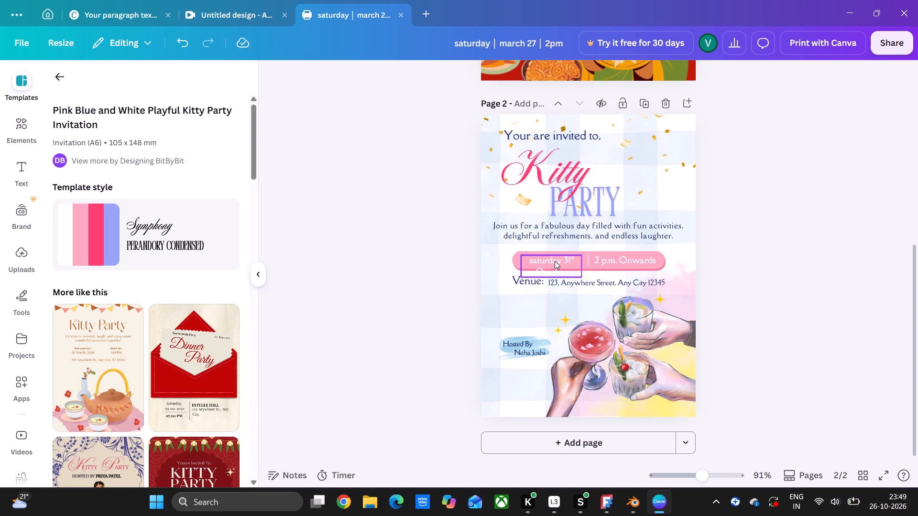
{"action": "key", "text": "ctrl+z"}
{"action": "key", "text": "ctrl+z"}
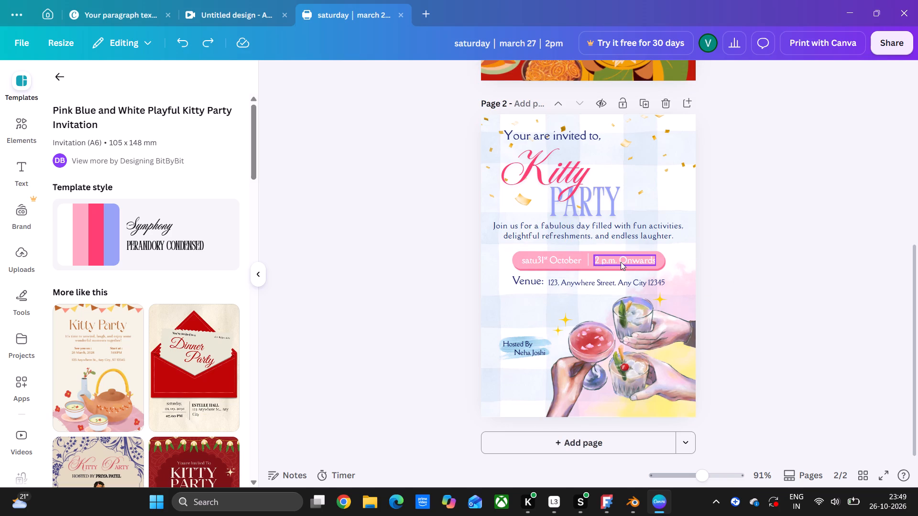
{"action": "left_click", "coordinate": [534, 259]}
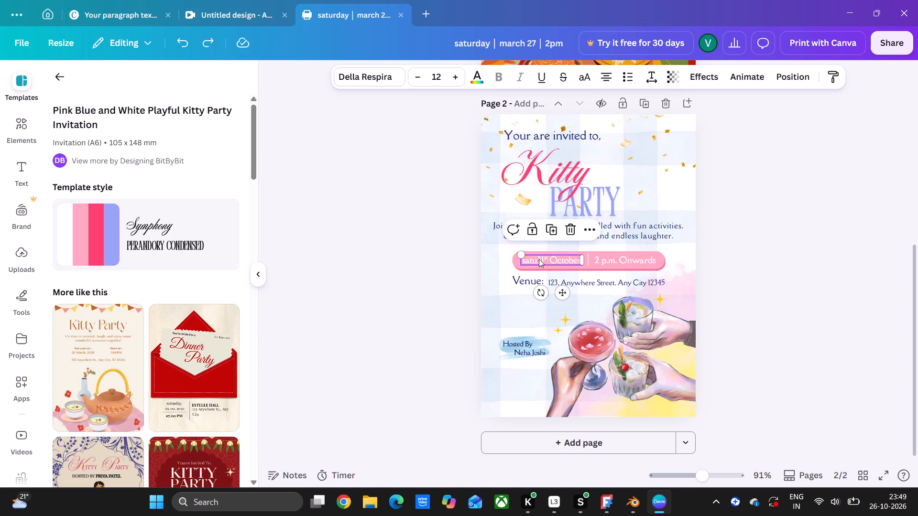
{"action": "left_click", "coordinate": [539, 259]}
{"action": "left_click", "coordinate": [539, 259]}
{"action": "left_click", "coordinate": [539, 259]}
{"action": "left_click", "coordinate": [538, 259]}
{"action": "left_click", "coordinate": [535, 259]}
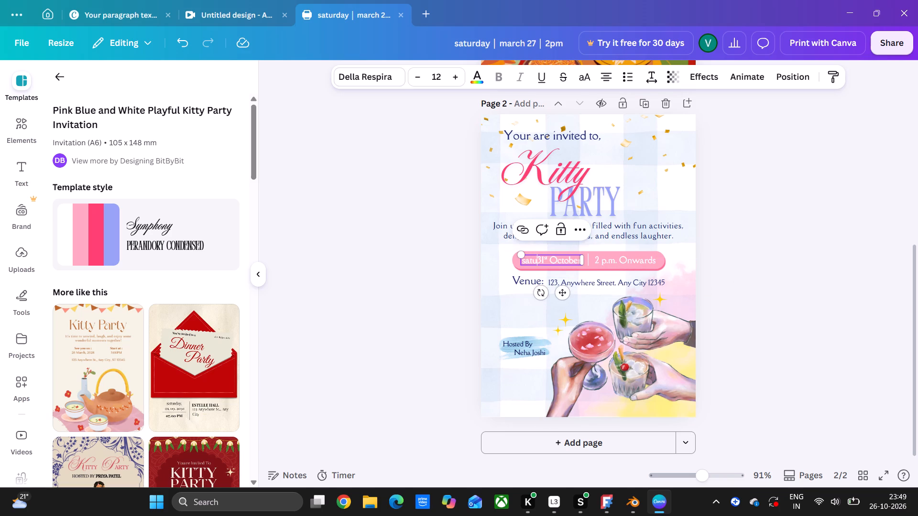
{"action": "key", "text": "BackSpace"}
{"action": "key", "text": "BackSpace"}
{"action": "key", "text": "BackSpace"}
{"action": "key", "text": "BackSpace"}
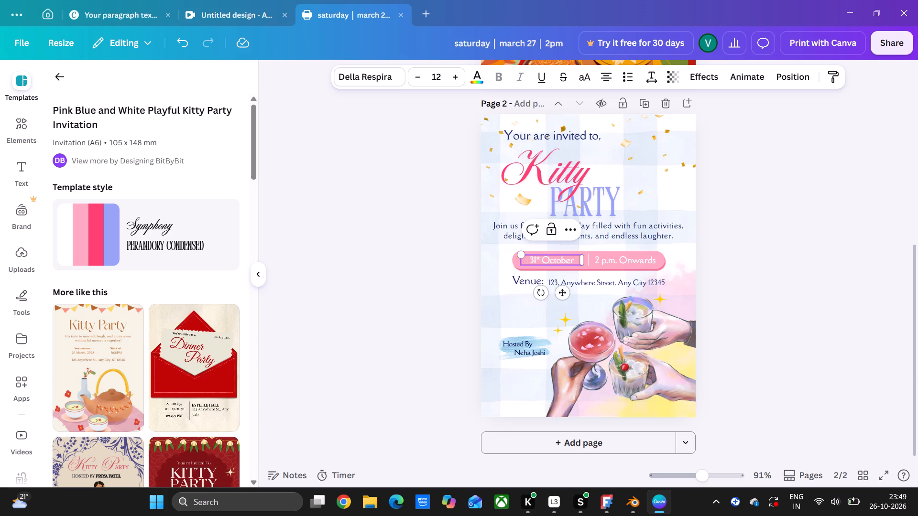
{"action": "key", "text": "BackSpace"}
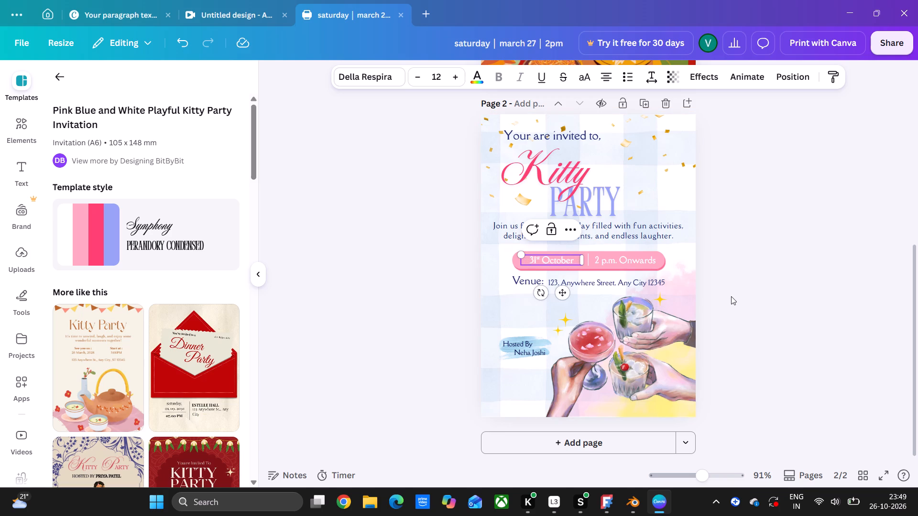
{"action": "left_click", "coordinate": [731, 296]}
Change the time on the pink banner to "3:30 p.m. Onwards".
{"action": "left_click", "coordinate": [608, 262]}
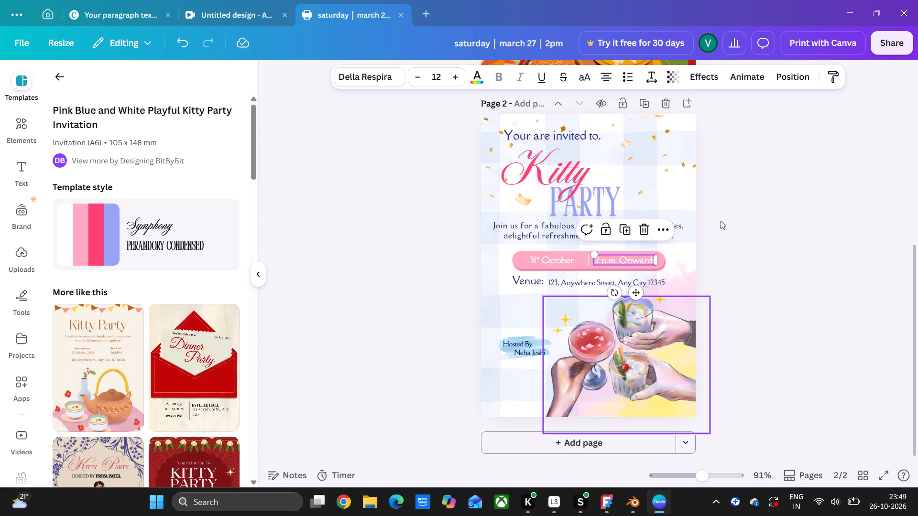
{"action": "left_click", "coordinate": [603, 260]}
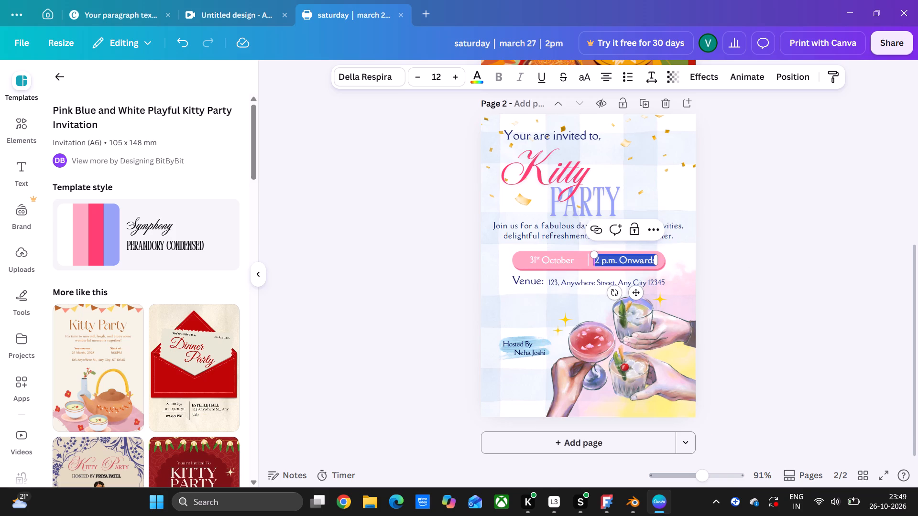
{"action": "left_click", "coordinate": [603, 260]}
{"action": "left_click", "coordinate": [603, 260]}
{"action": "double_click", "coordinate": [597, 260]}
{"action": "left_click", "coordinate": [597, 259]}
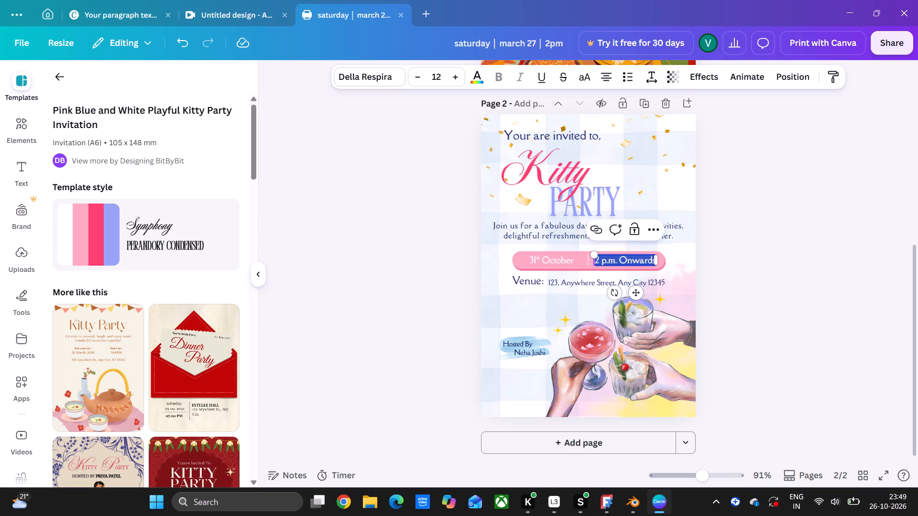
{"action": "left_click", "coordinate": [597, 259]}
{"action": "left_click", "coordinate": [603, 259]}
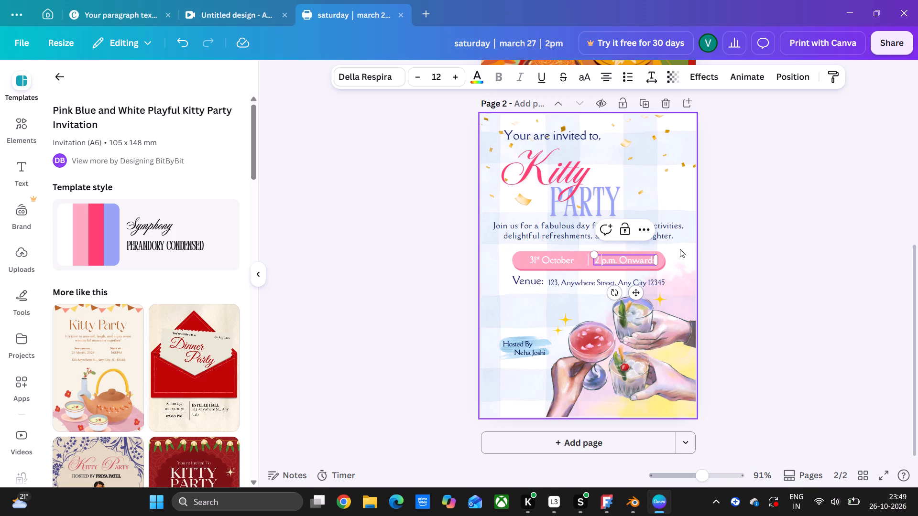
{"action": "key", "text": "BackSpace"}
{"action": "key", "text": "BackSpace"}
{"action": "key", "text": "Page_Down"}
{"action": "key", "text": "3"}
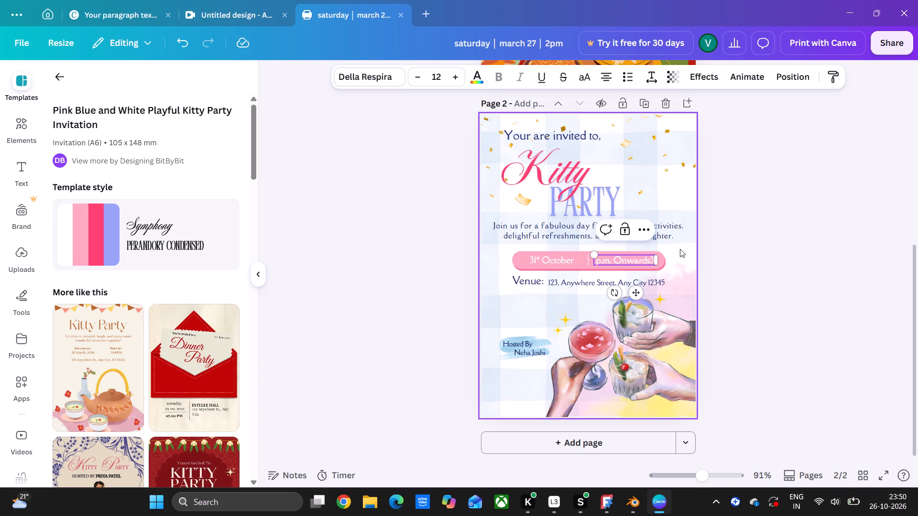
{"action": "key", "text": "ctrl+z"}
{"action": "key", "text": "ctrl+z"}
{"action": "key", "text": "BackSpace"}
{"action": "key", "text": "BackSpace"}
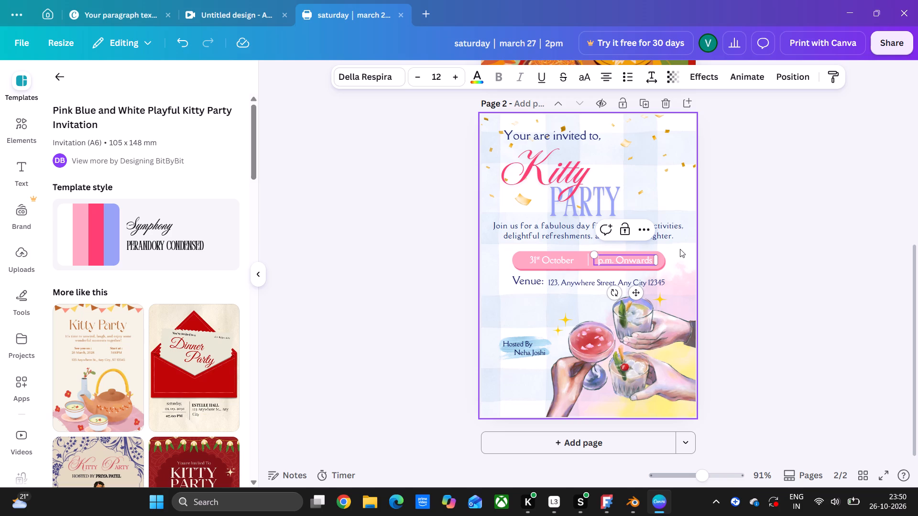
{"action": "key", "text": "Page_Down"}
{"action": "key", "text": "ctrl+z"}
{"action": "key", "text": "BackSpace"}
{"action": "key", "text": "BackSpace"}
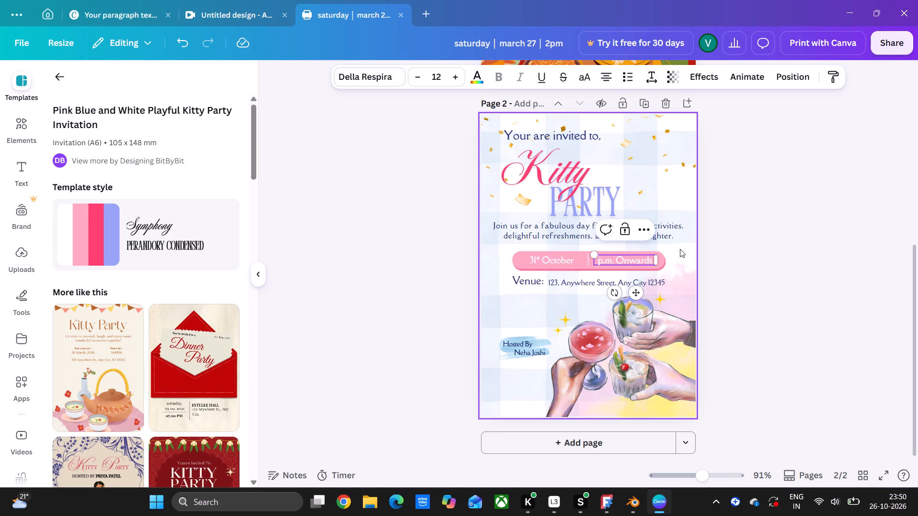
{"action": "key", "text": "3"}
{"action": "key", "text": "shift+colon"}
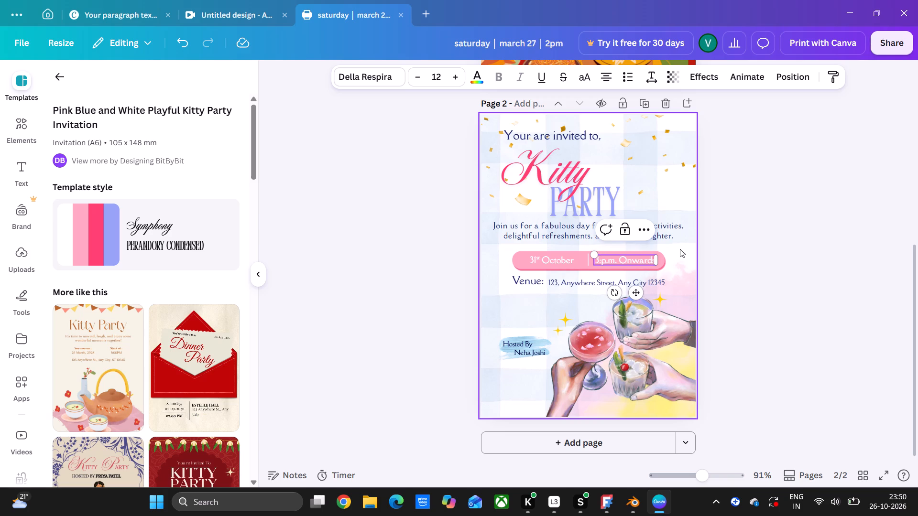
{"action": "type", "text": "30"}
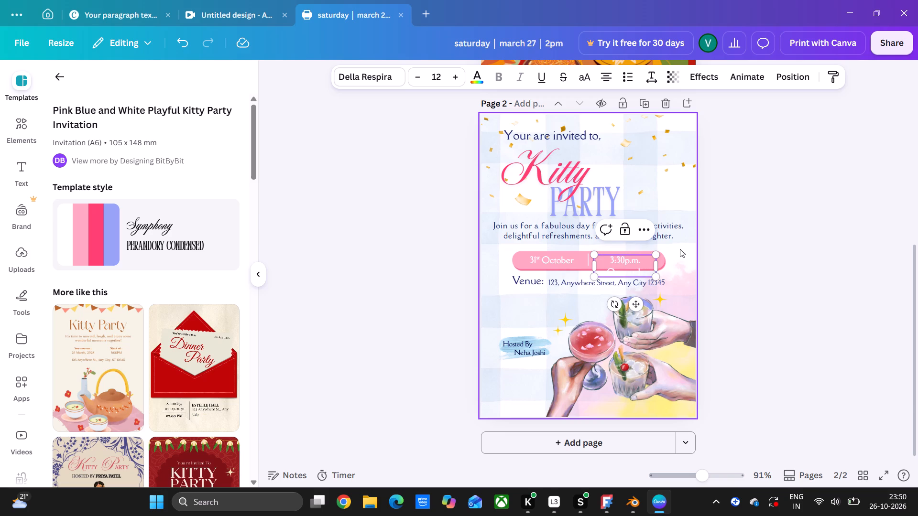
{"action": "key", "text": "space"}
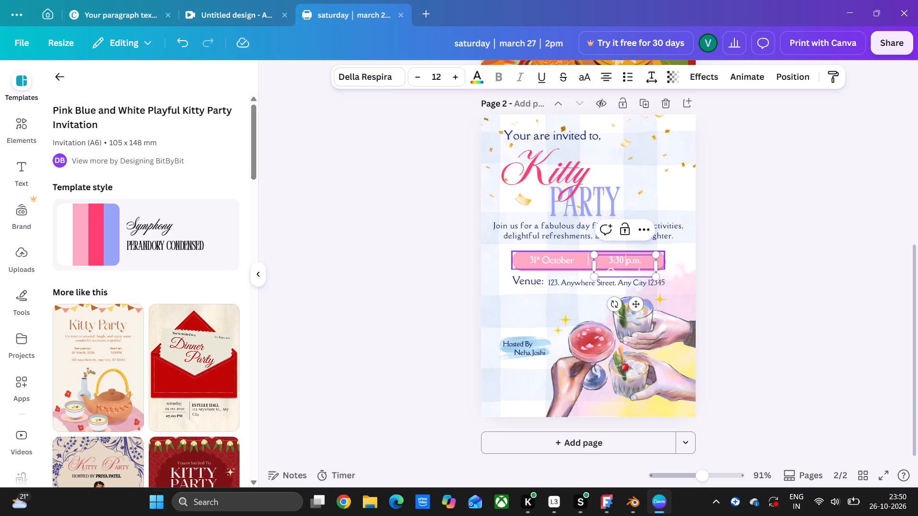
Widen the time text box to hold its text on one line and scale it down to fit beside the banner's divider.
{"action": "left_click_drag", "start_coordinate": [592, 267], "coordinate": [586, 267]}
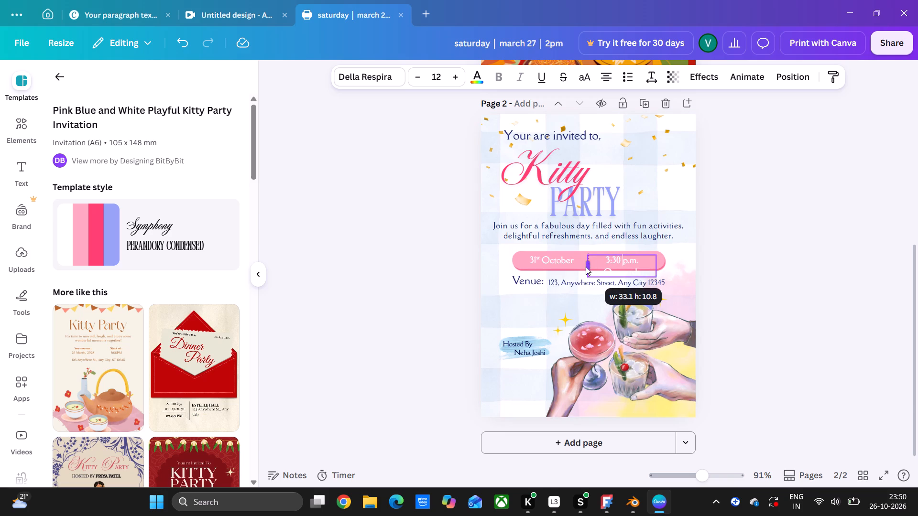
{"action": "left_click_drag", "start_coordinate": [586, 267], "coordinate": [579, 266]}
{"action": "left_click", "coordinate": [600, 260]}
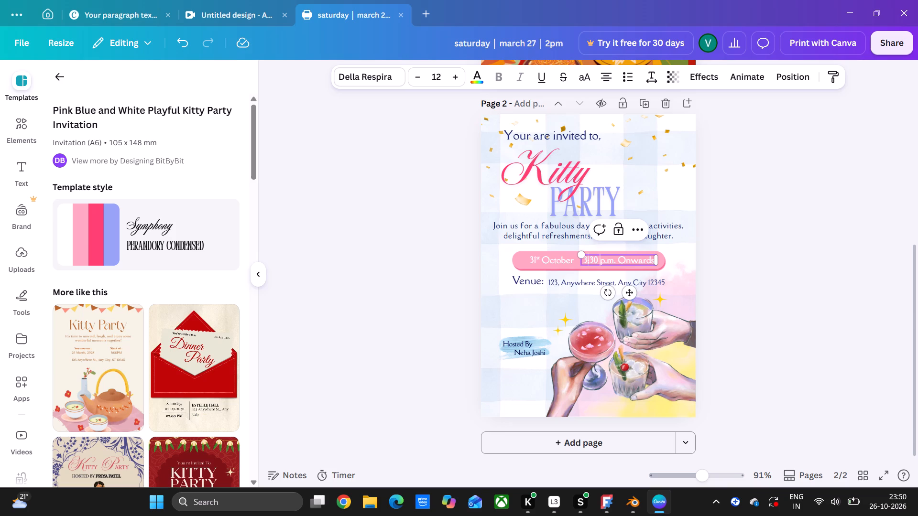
{"action": "left_click_drag", "start_coordinate": [579, 255], "coordinate": [584, 273]}
{"action": "left_click", "coordinate": [865, 257]}
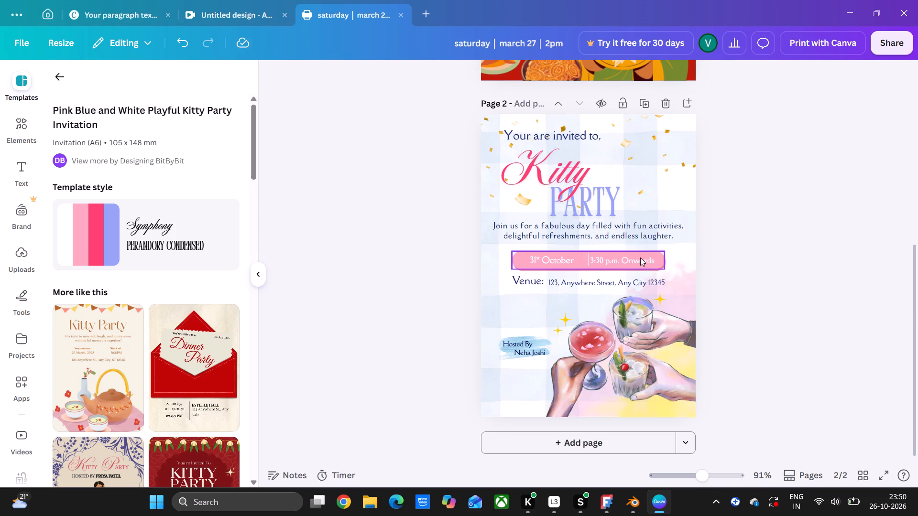
{"action": "left_click", "coordinate": [776, 272]}
Nudge the "3:30 p.m. Onwards" text on the pink banner slightly away from the divider line.
{"action": "left_click", "coordinate": [632, 256]}
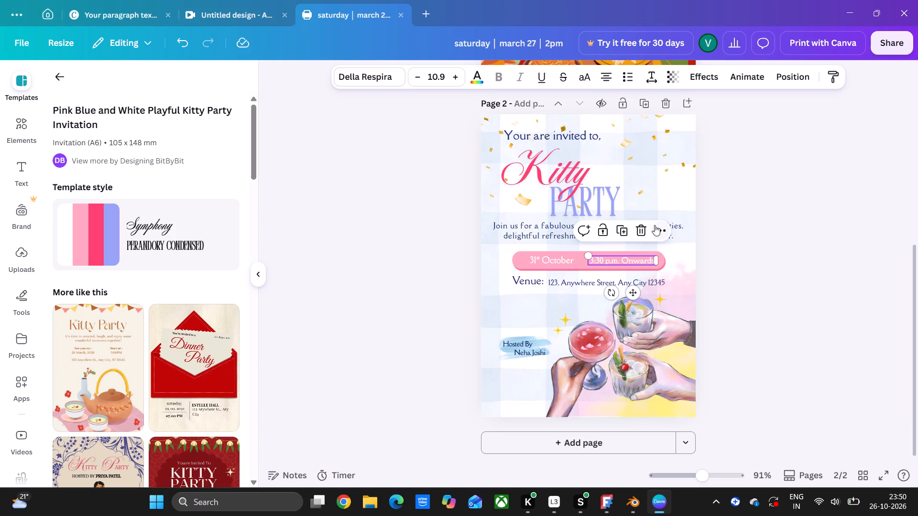
{"action": "left_click", "coordinate": [634, 294]}
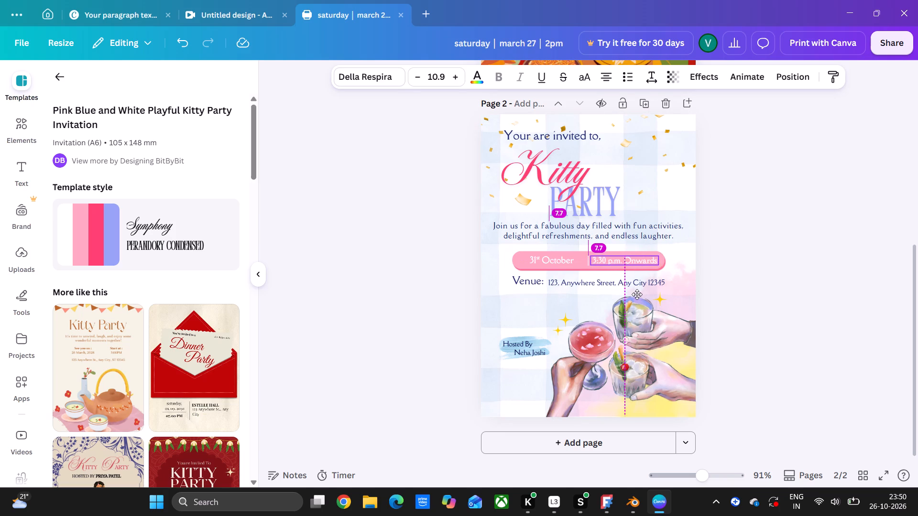
{"action": "left_click", "coordinate": [789, 305]}
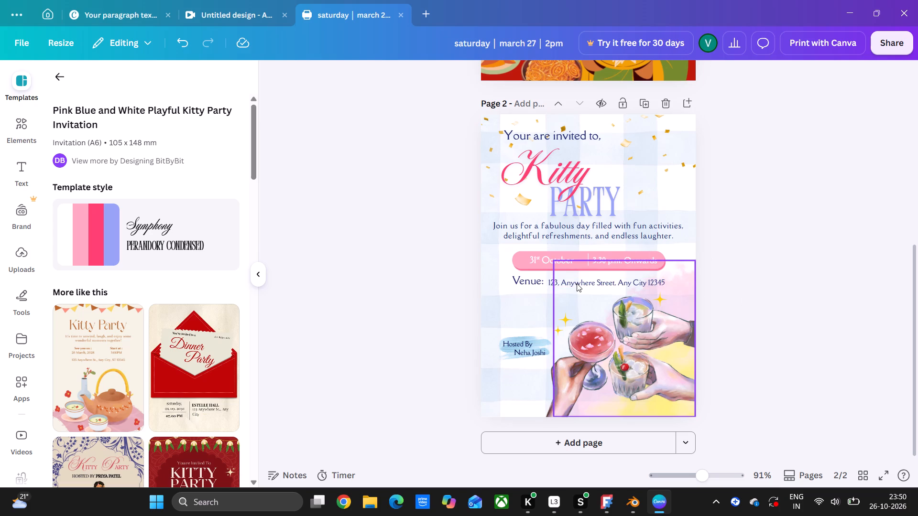
Replace the placeholder venue address on page 2 with "Gulab Restaurant".
{"action": "double_click", "coordinate": [569, 281]}
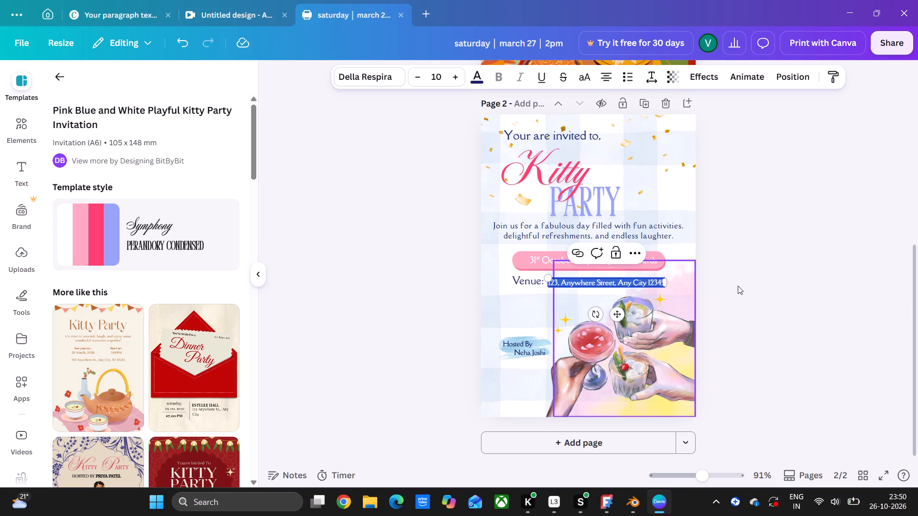
{"action": "key", "text": "BackSpace"}
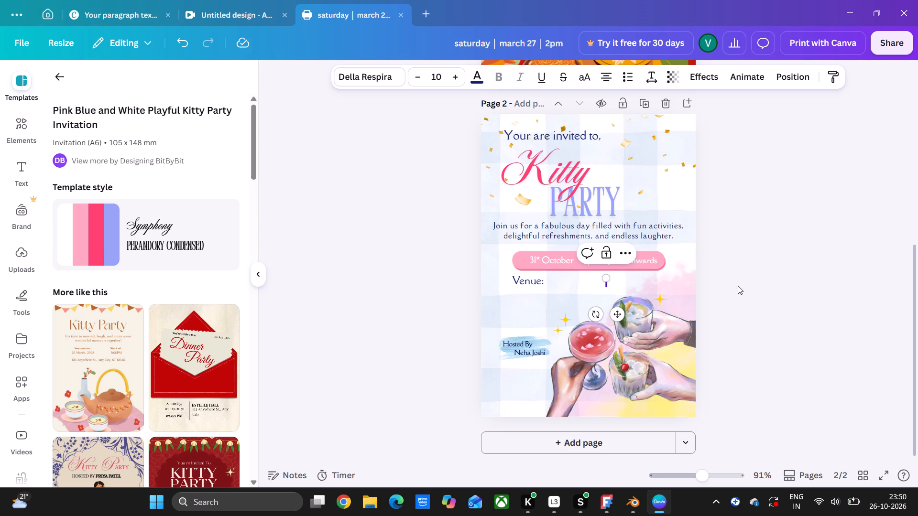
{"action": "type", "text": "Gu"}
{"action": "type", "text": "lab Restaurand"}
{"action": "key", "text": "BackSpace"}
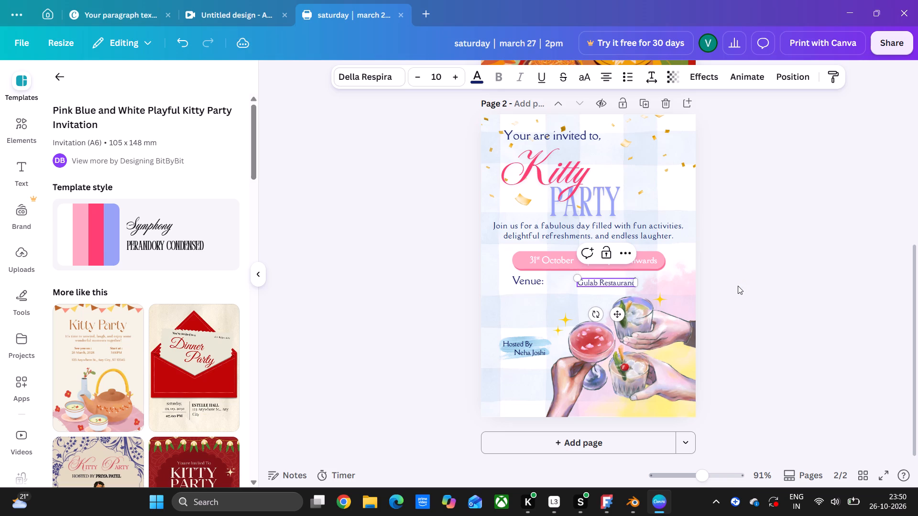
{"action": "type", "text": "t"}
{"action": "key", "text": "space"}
Enlarge the restaurant name to about size 14.8 and position it close beside the "Venue:" label.
{"action": "left_click_drag", "start_coordinate": [576, 277], "coordinate": [566, 277]}
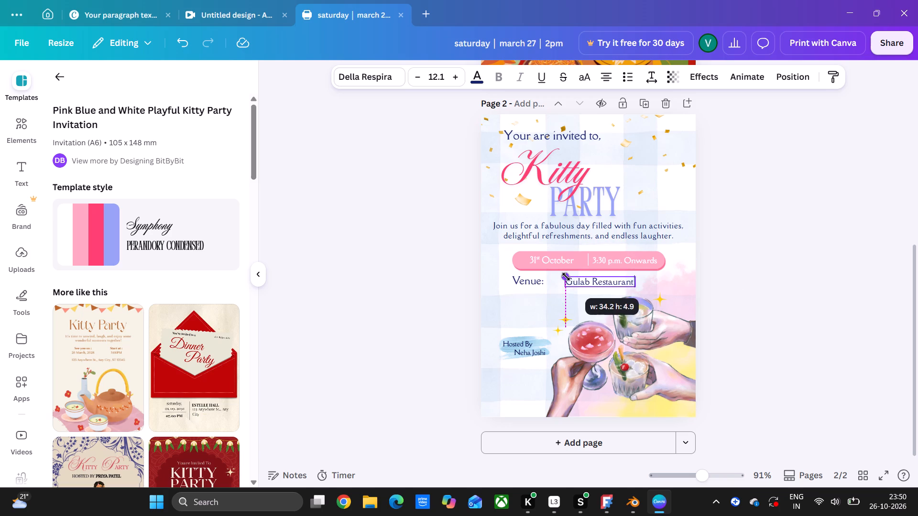
{"action": "left_click_drag", "start_coordinate": [566, 277], "coordinate": [549, 277]}
{"action": "left_click", "coordinate": [859, 293]}
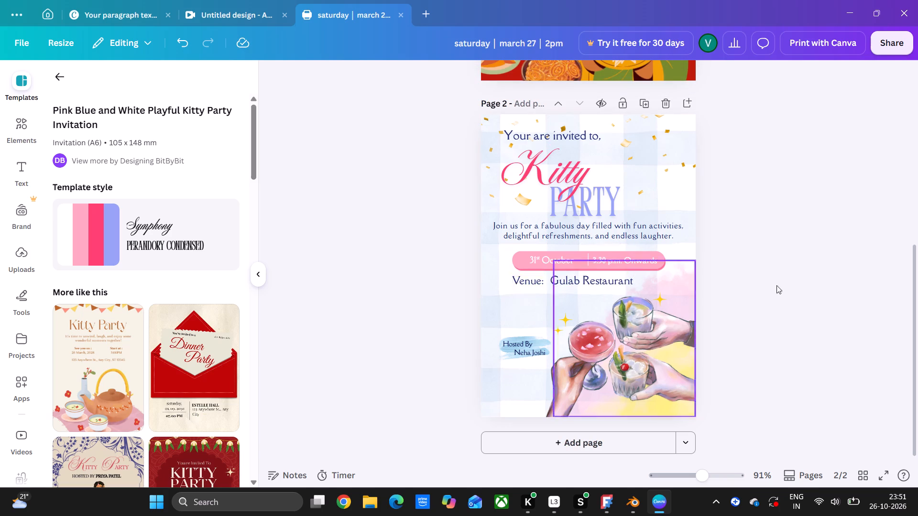
{"action": "left_click", "coordinate": [616, 281]}
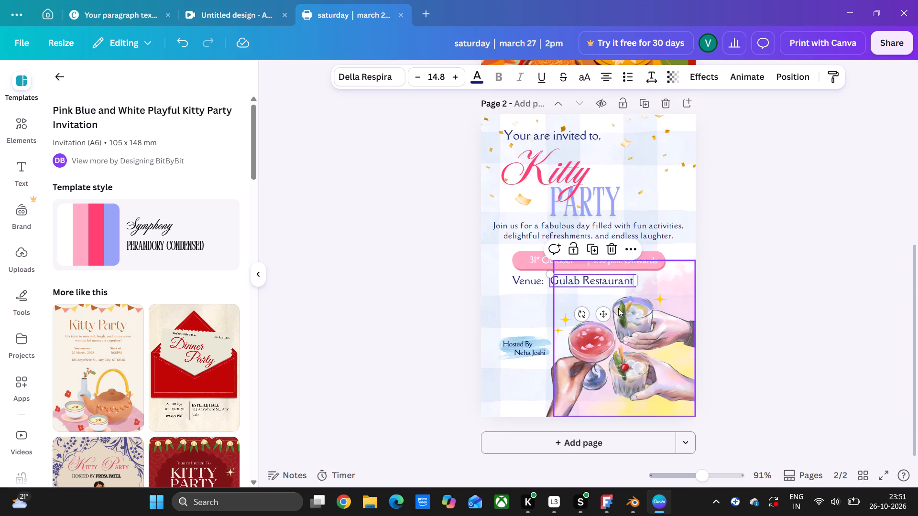
{"action": "left_click", "coordinate": [601, 315]}
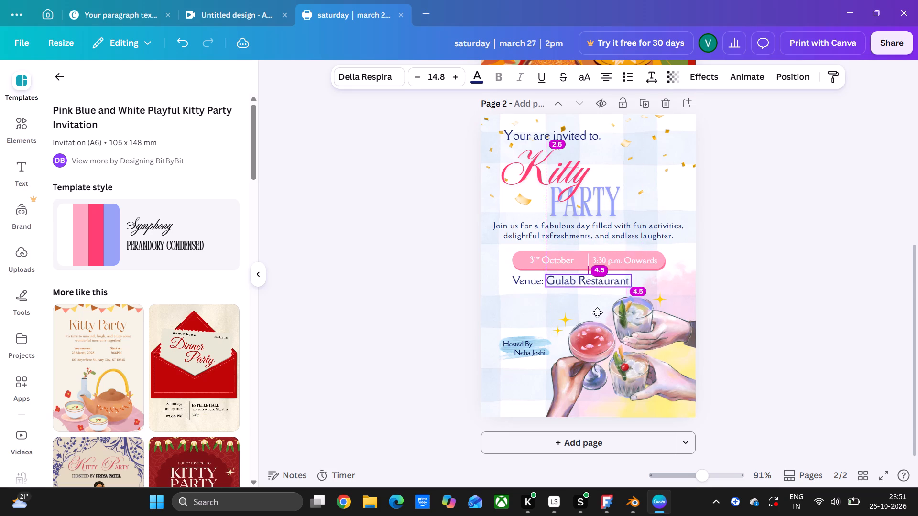
{"action": "left_click", "coordinate": [816, 306]}
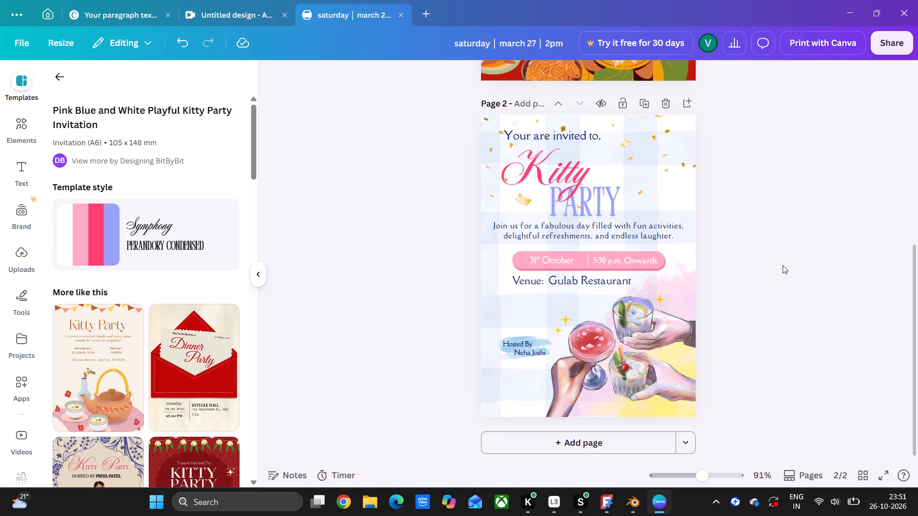
Replace the placeholder name under "Hosted By" with the actual host's name, keeping the "Hosted By" line.
{"action": "right_click", "coordinate": [534, 358]}
{"action": "left_click", "coordinate": [534, 356]}
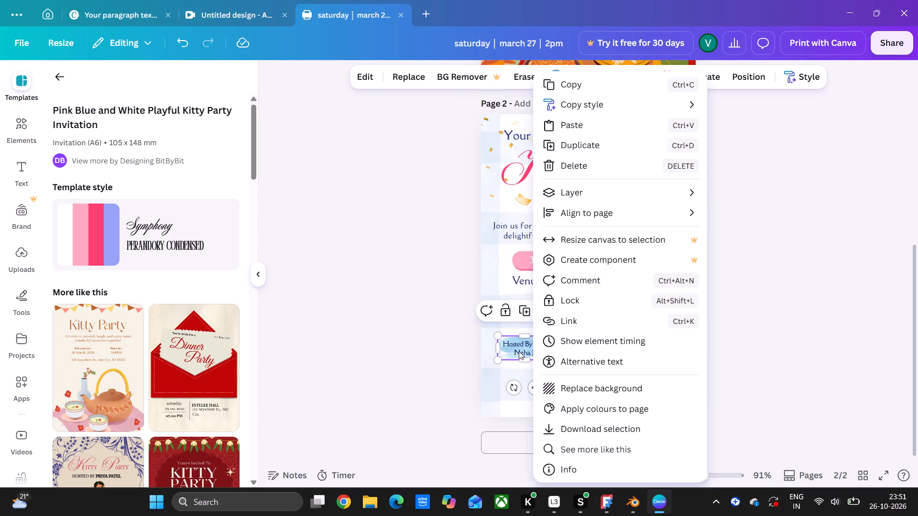
{"action": "double_click", "coordinate": [519, 351]}
{"action": "left_click", "coordinate": [523, 353]}
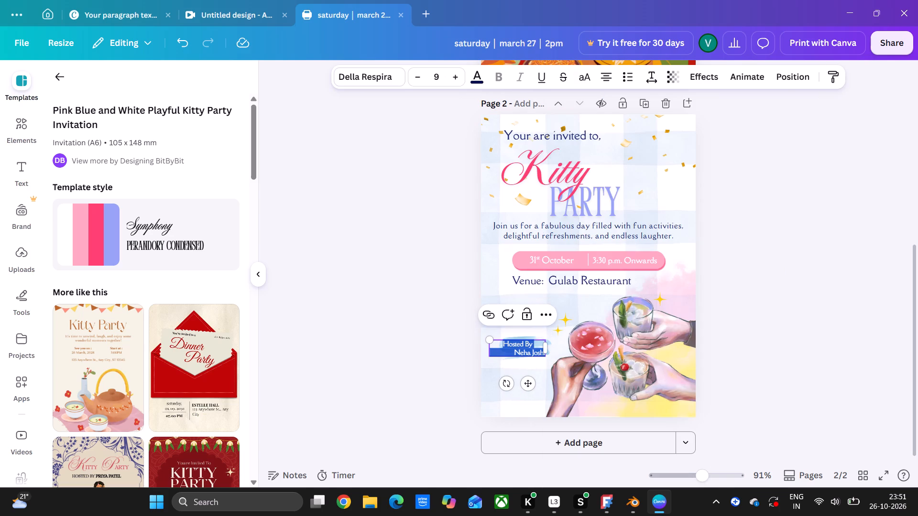
{"action": "left_click", "coordinate": [544, 351]}
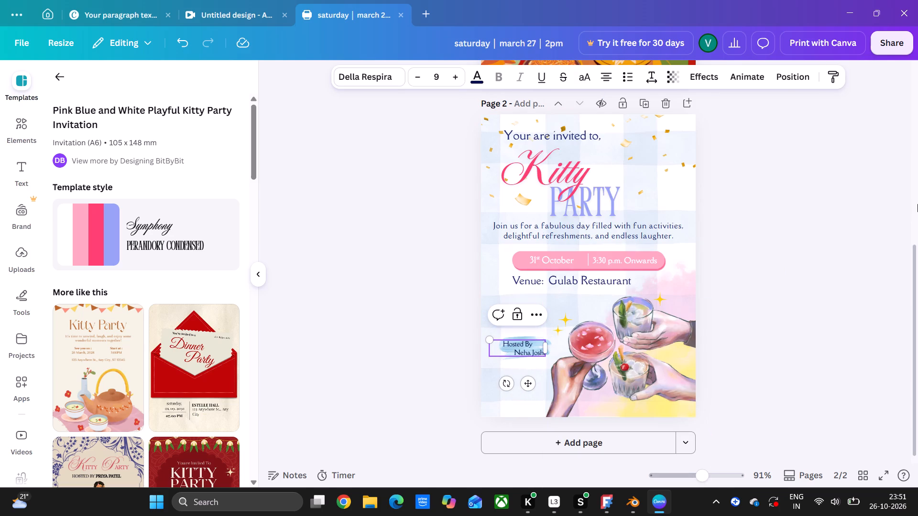
{"action": "key", "text": "BackSpace"}
{"action": "key", "text": "BackSpace"}
{"action": "key", "text": "BackSpace"}
{"action": "key", "text": "BackSpace"}
{"action": "key", "text": "BackSpace"}
{"action": "key", "text": "BackSpace"}
{"action": "key", "text": "BackSpace"}
{"action": "key", "text": "BackSpace"}
{"action": "key", "text": "BackSpace"}
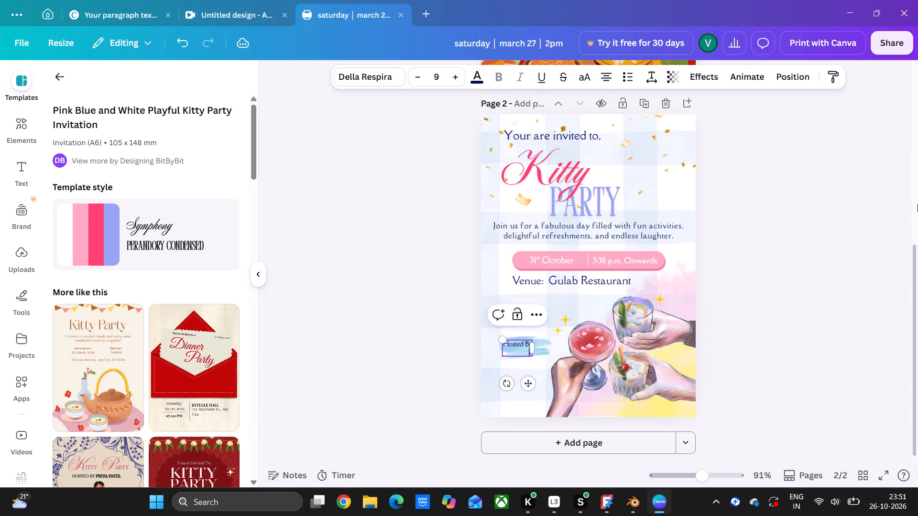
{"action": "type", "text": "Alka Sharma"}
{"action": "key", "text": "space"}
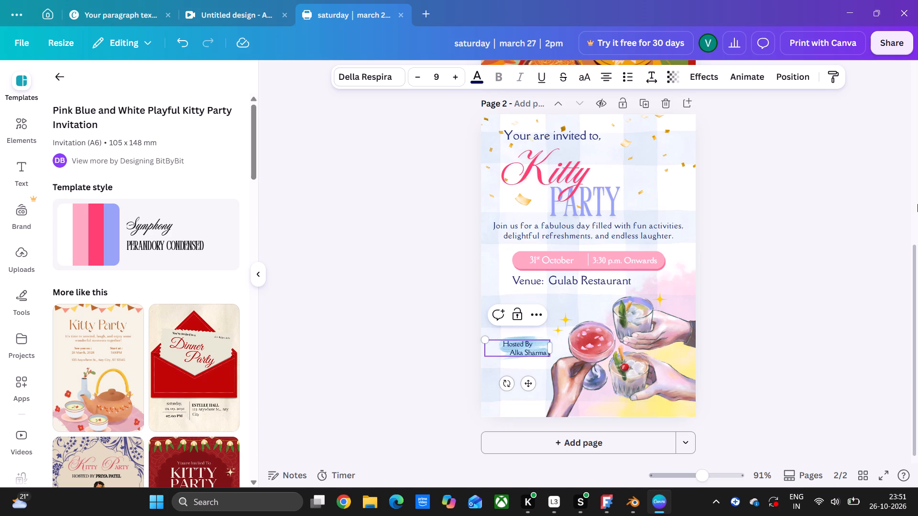
{"action": "left_click", "coordinate": [843, 242]}
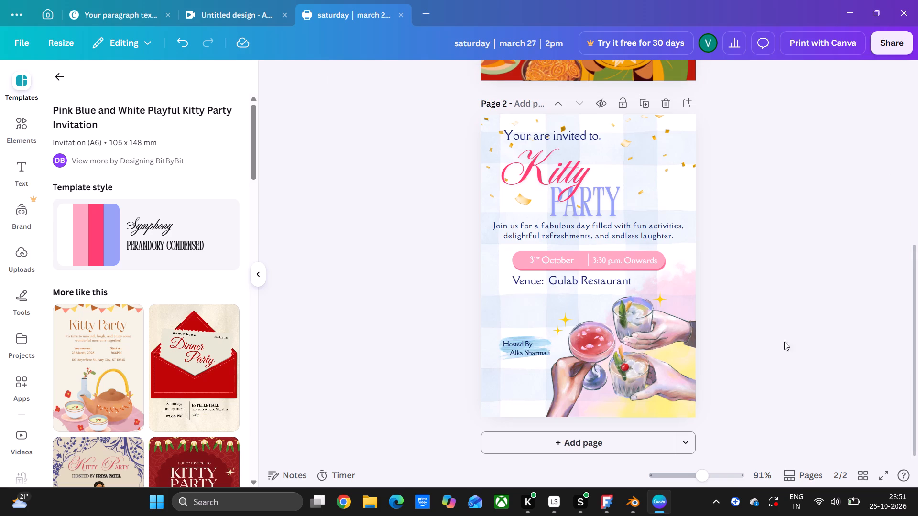
Delete the trailing space after the host's name in the "Hosted By" text.
{"action": "left_click", "coordinate": [537, 351]}
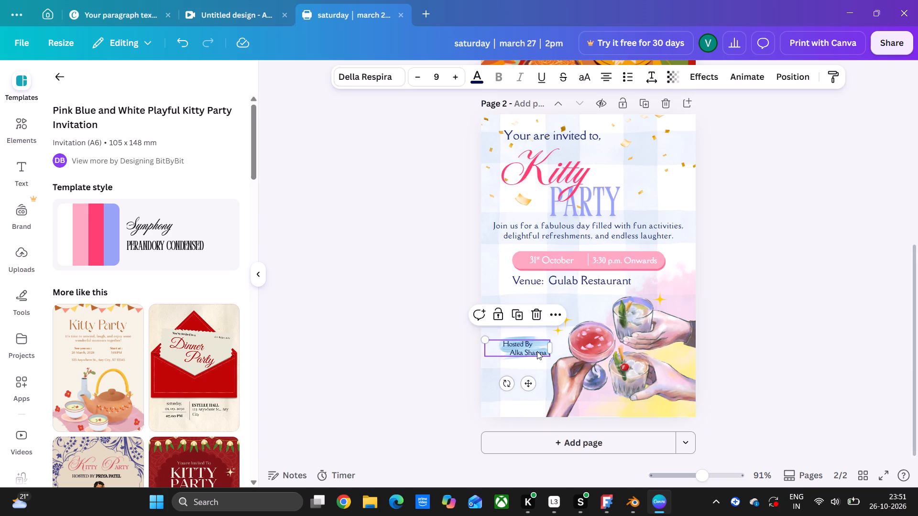
{"action": "left_click", "coordinate": [537, 351]}
{"action": "left_click", "coordinate": [533, 348]}
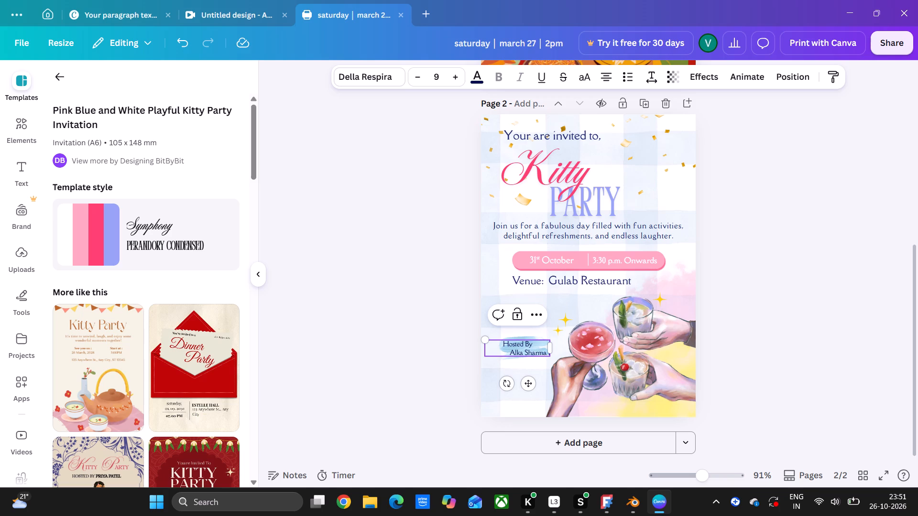
{"action": "key", "text": "Right"}
{"action": "key", "text": "Right"}
{"action": "key", "text": "Right"}
{"action": "key", "text": "Right"}
{"action": "key", "text": "Right"}
{"action": "key", "text": "Right"}
{"action": "key", "text": "BackSpace"}
{"action": "left_click", "coordinate": [782, 373]}
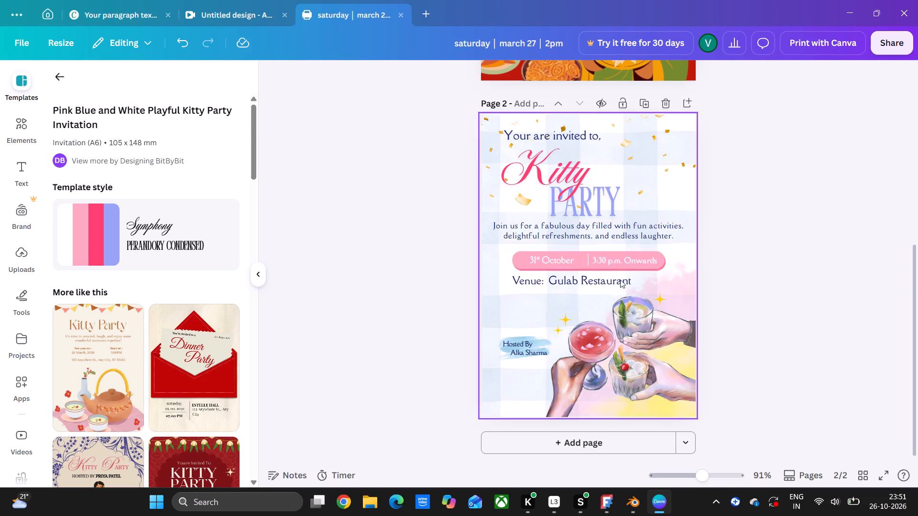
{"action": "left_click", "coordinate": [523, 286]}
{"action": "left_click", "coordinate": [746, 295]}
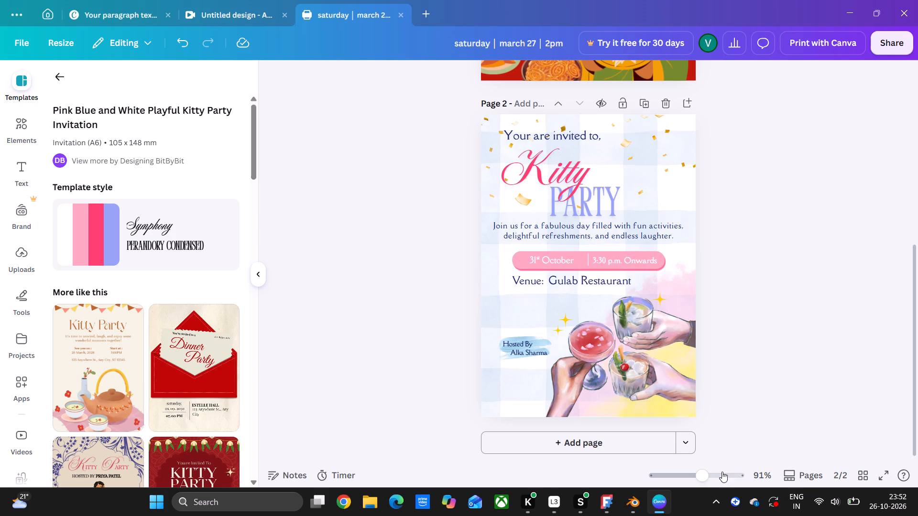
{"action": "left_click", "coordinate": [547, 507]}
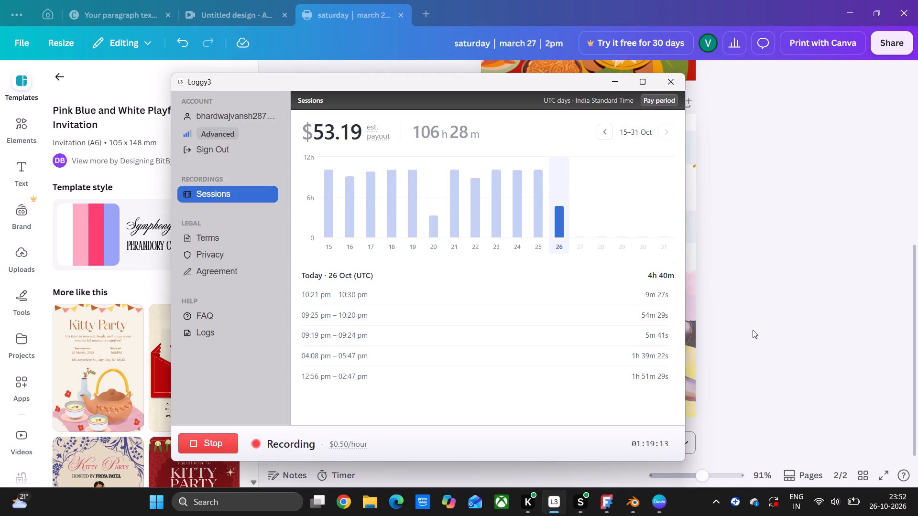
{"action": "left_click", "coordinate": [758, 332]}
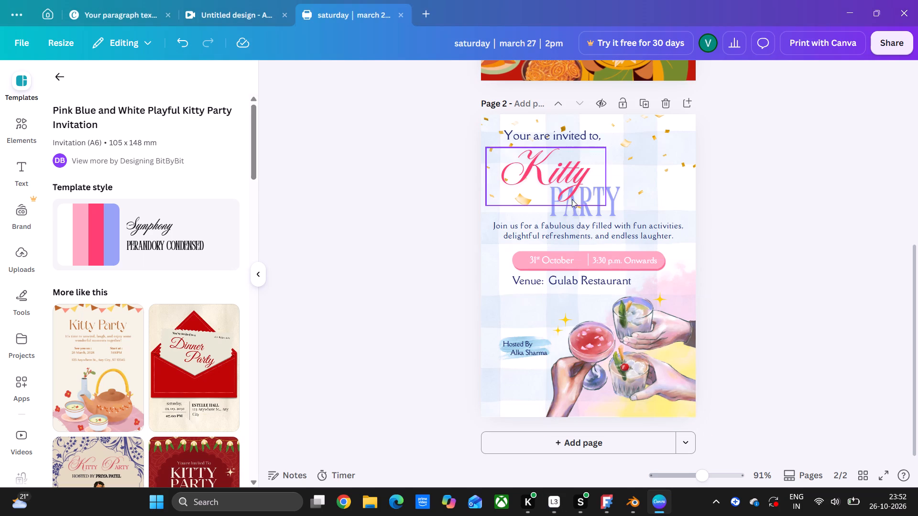
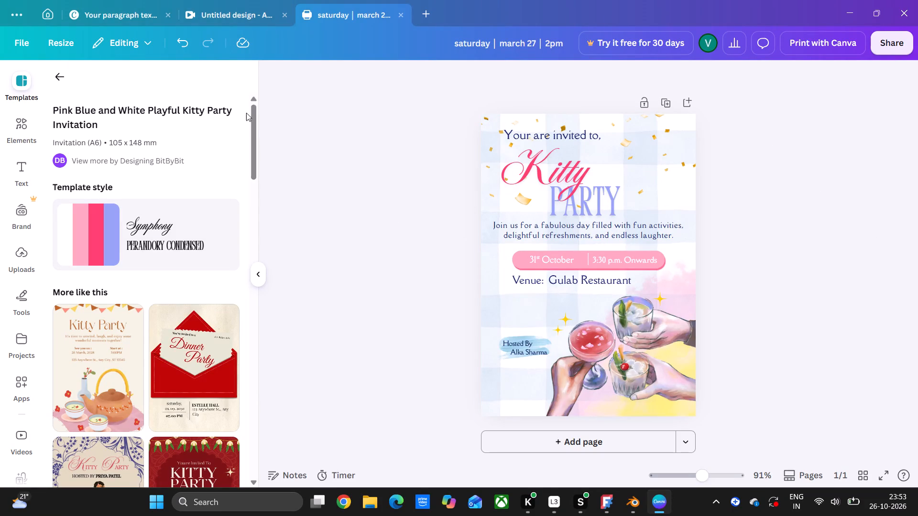
Browse the "More like this" templates for the Pink Blue and White Playful Kitty Party Invitation, returning to the invitation page.
{"action": "scroll", "coordinate": [159, 169], "scroll_direction": "down", "scroll_amount": 7}
{"action": "scroll", "coordinate": [159, 169], "scroll_direction": "up", "scroll_amount": 10}
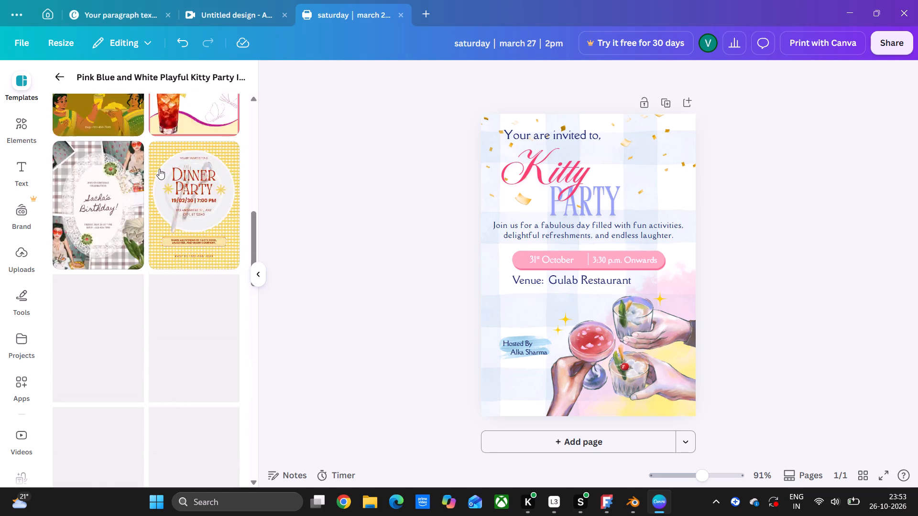
{"action": "scroll", "coordinate": [159, 169], "scroll_direction": "up", "scroll_amount": 9}
{"action": "scroll", "coordinate": [152, 220], "scroll_direction": "down", "scroll_amount": 8}
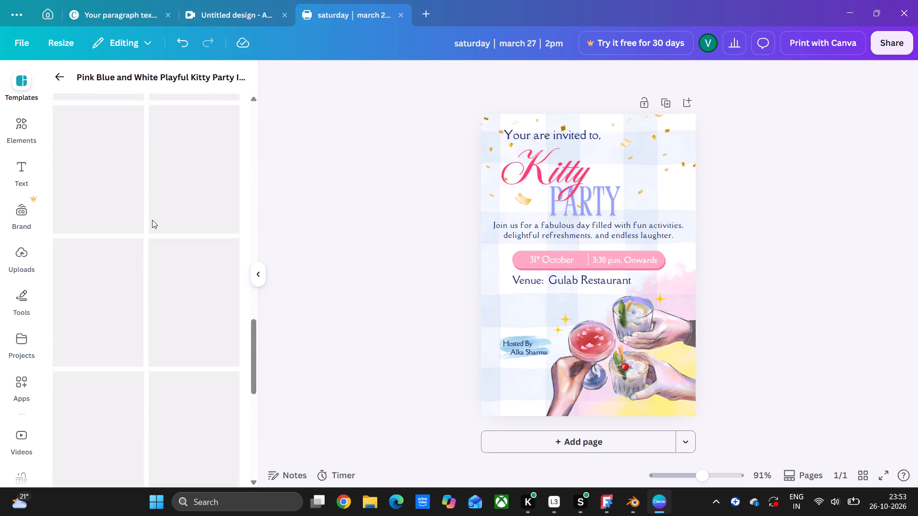
{"action": "scroll", "coordinate": [152, 220], "scroll_direction": "up", "scroll_amount": 18}
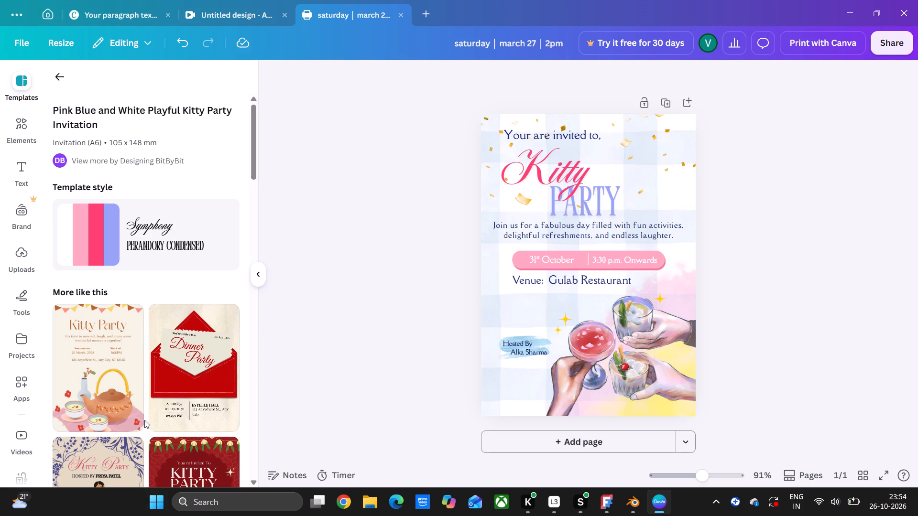
{"action": "left_click", "coordinate": [522, 294]}
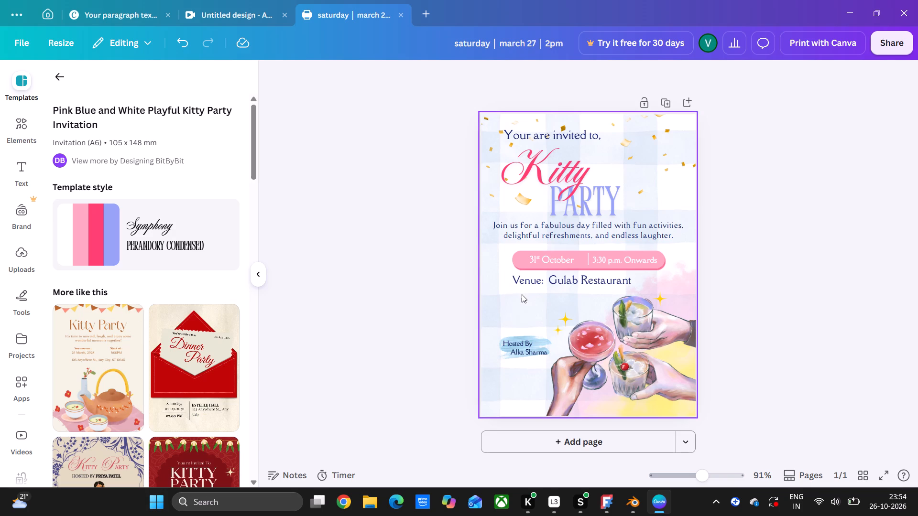
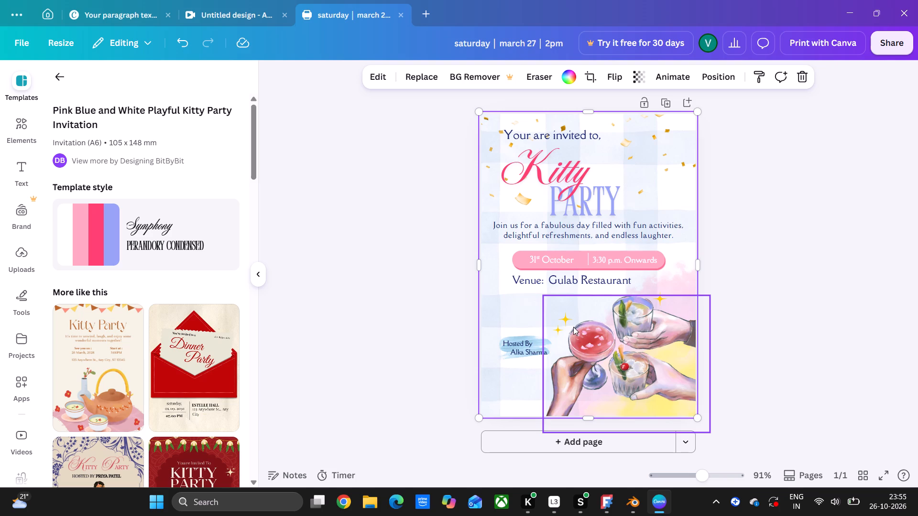
Add a new text box to the invitation page.
{"action": "left_click", "coordinate": [817, 313]}
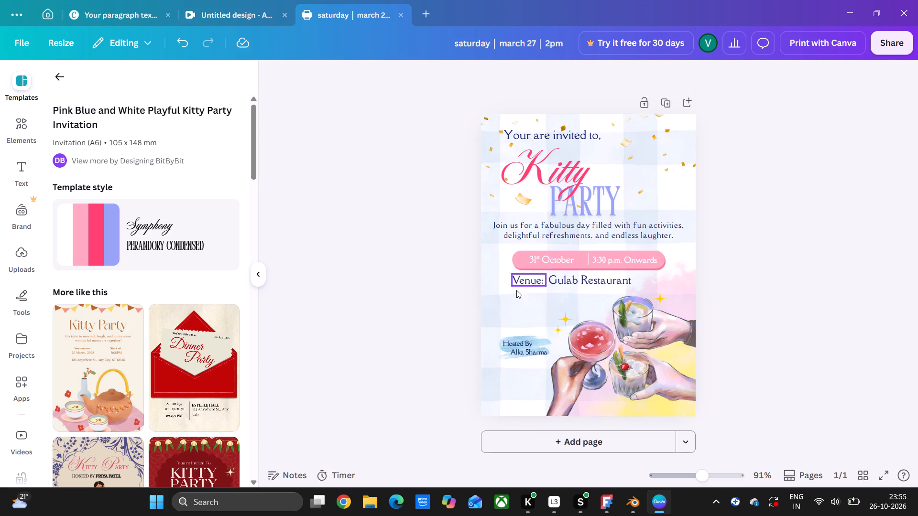
{"action": "left_click", "coordinate": [719, 119]}
{"action": "left_click", "coordinate": [518, 244]}
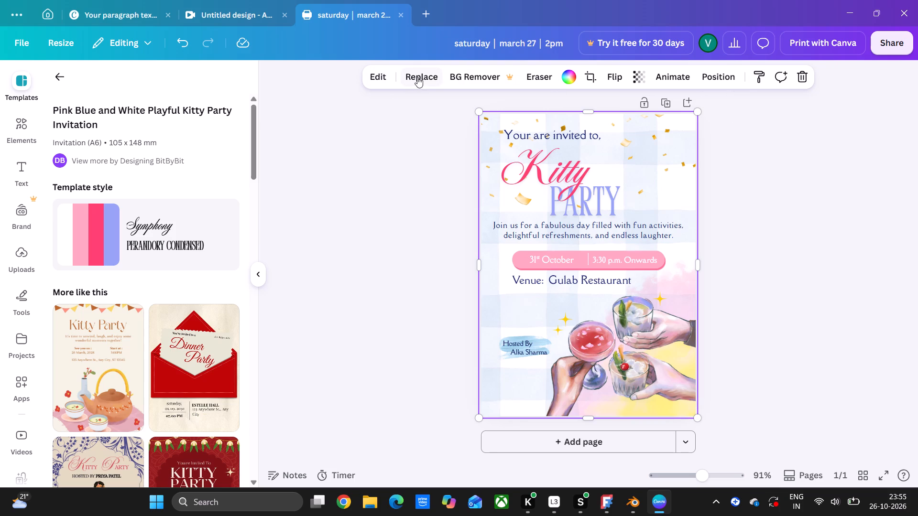
{"action": "left_click", "coordinate": [21, 163]}
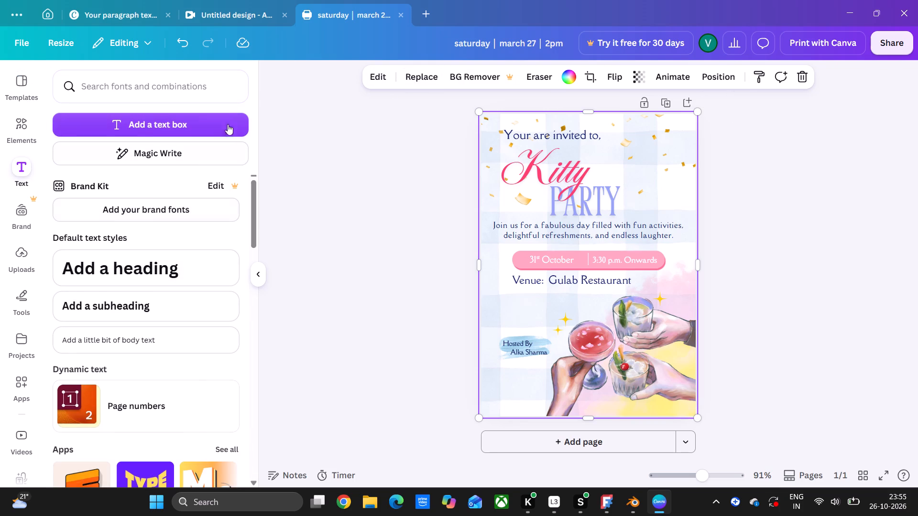
{"action": "left_click", "coordinate": [202, 128]}
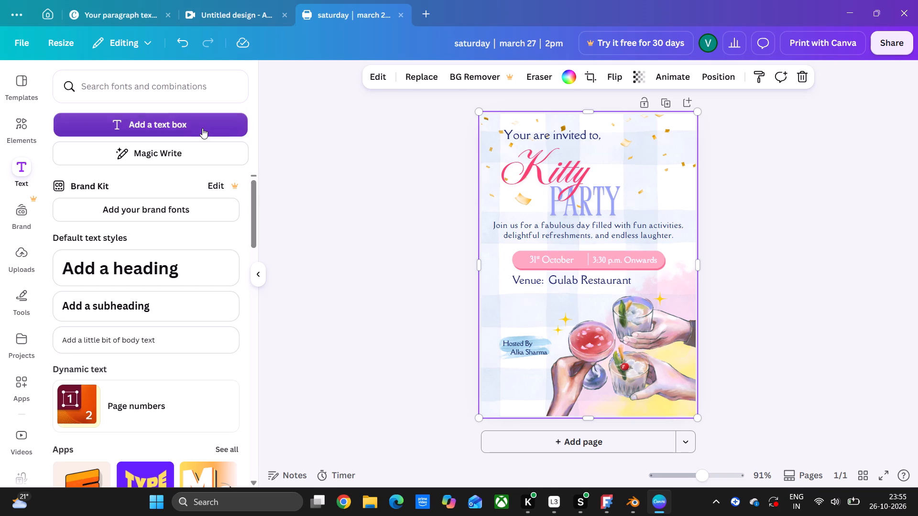
{"action": "left_click", "coordinate": [517, 295]}
{"action": "left_click", "coordinate": [568, 266]}
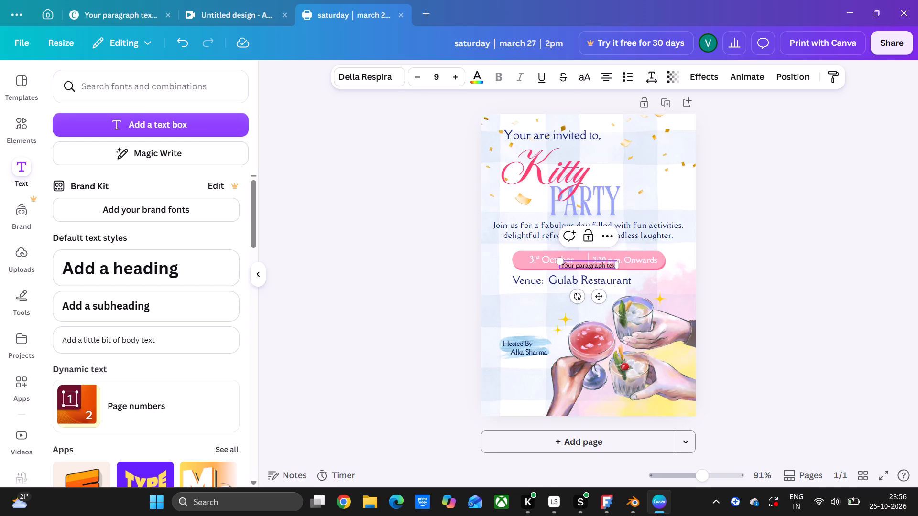
Enlarge the placeholder text to about size 15.9 and place it directly beneath the Venue line, aligned with that line's start.
{"action": "left_click_drag", "start_coordinate": [558, 264], "coordinate": [533, 254]}
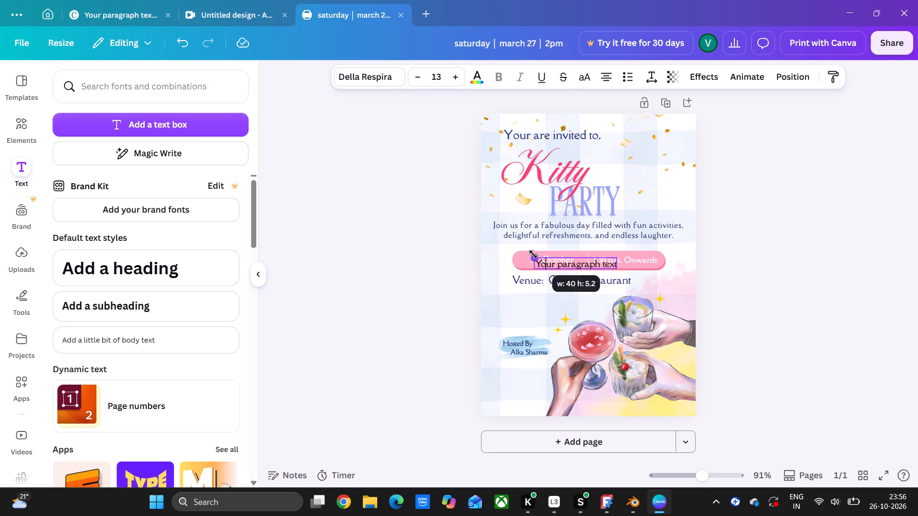
{"action": "left_click_drag", "start_coordinate": [533, 254], "coordinate": [507, 257]}
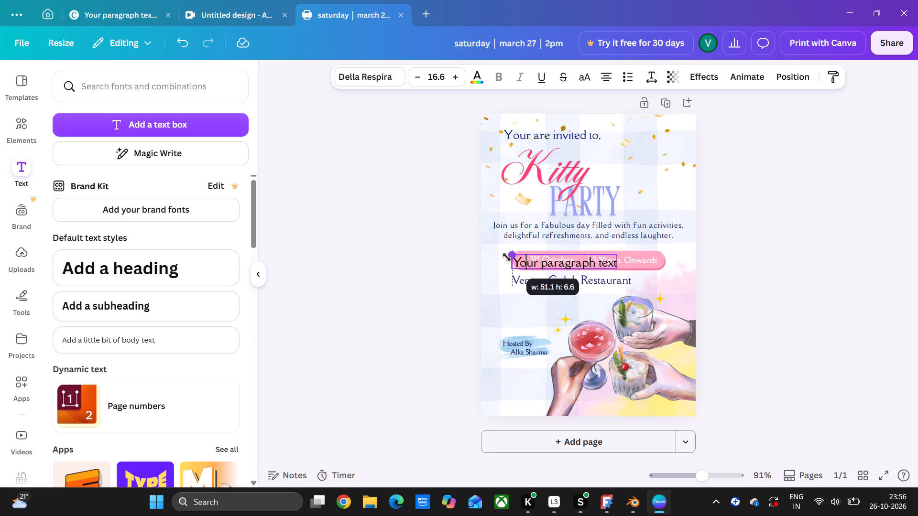
{"action": "left_click_drag", "start_coordinate": [507, 257], "coordinate": [508, 257]}
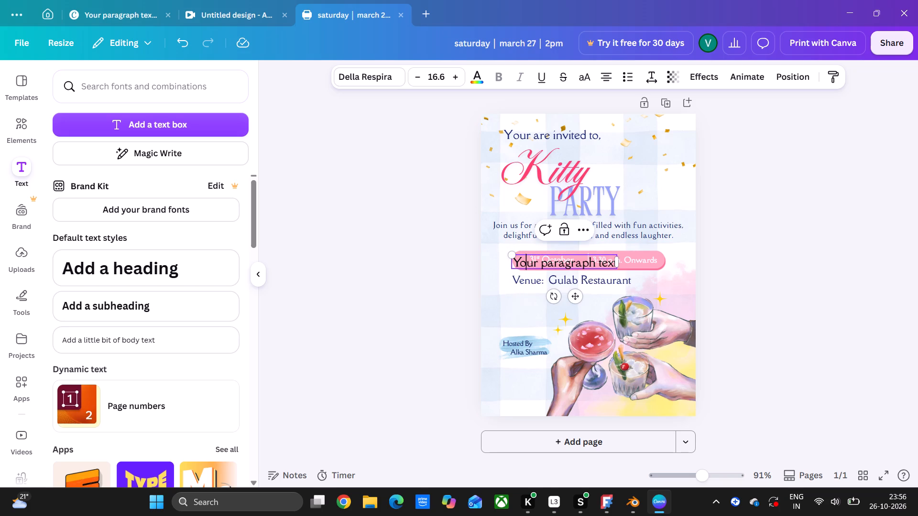
{"action": "left_click_drag", "start_coordinate": [574, 297], "coordinate": [574, 308]}
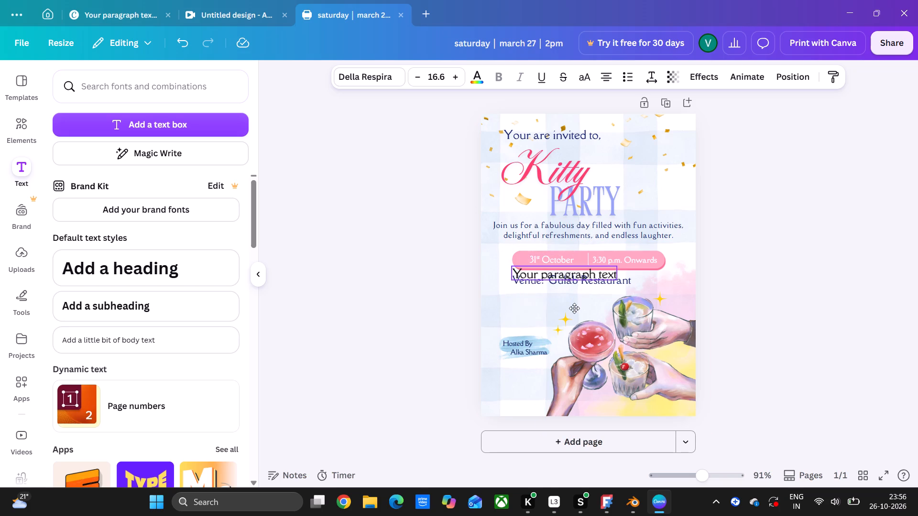
{"action": "left_click_drag", "start_coordinate": [574, 308], "coordinate": [574, 324]}
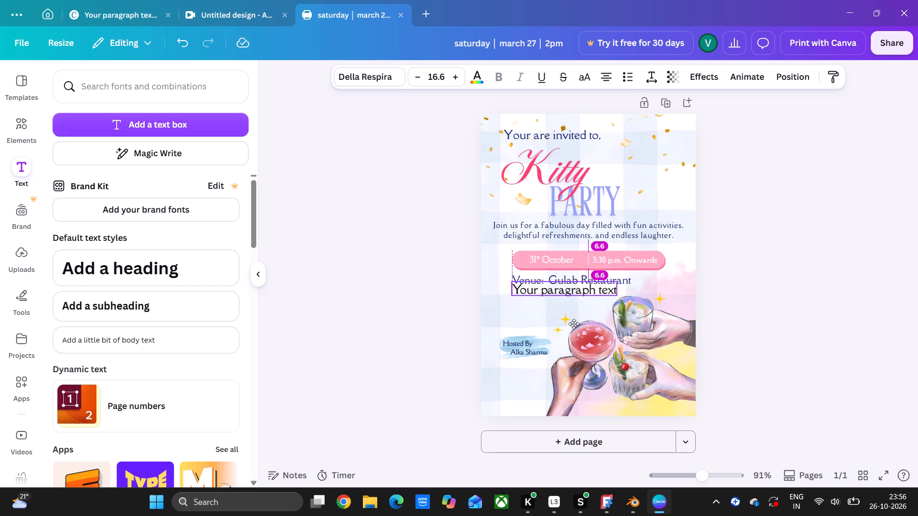
{"action": "left_click_drag", "start_coordinate": [574, 324], "coordinate": [574, 327]}
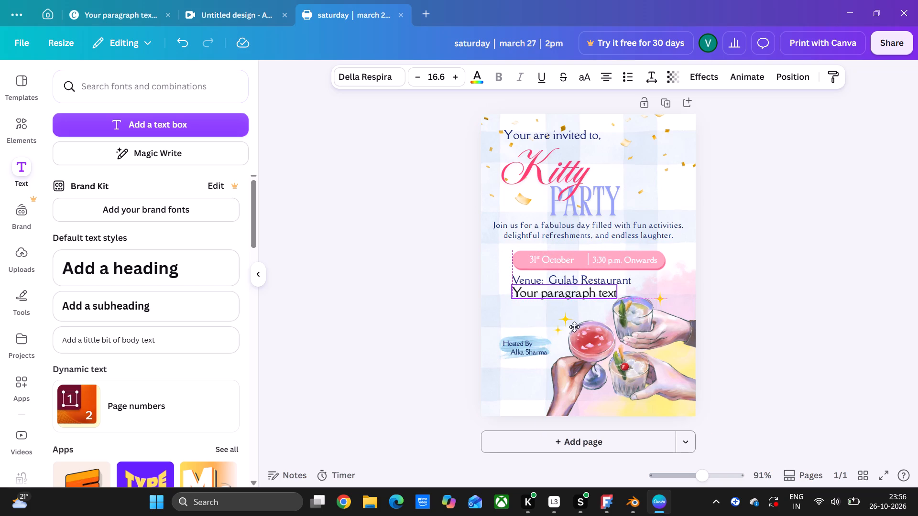
{"action": "left_click_drag", "start_coordinate": [574, 327], "coordinate": [575, 327]}
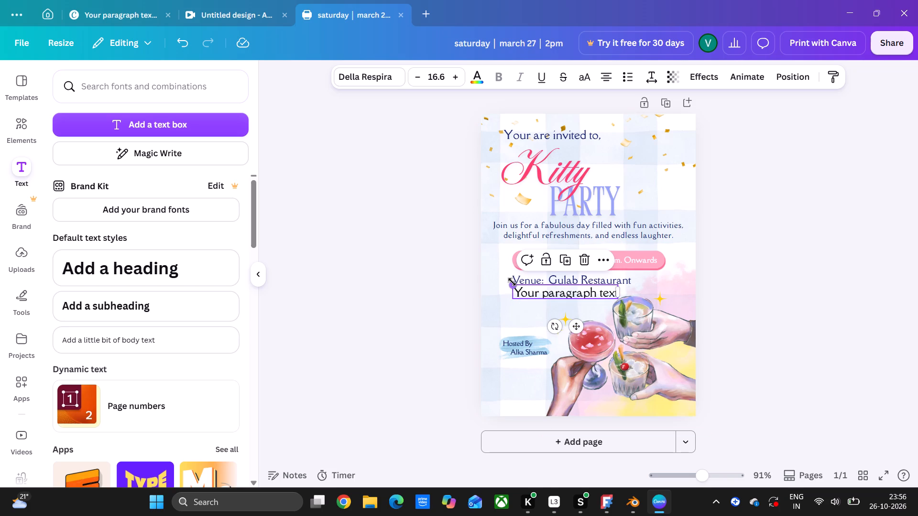
{"action": "left_click", "coordinate": [514, 283]}
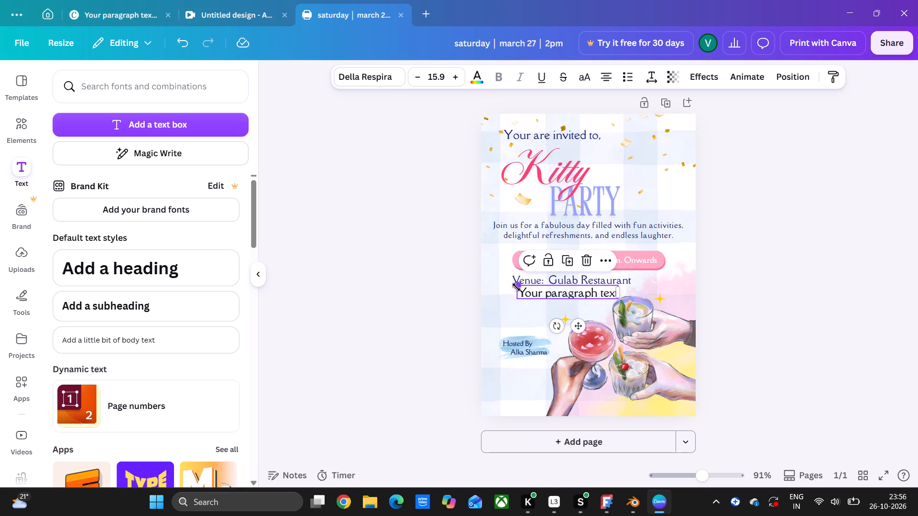
{"action": "left_click_drag", "start_coordinate": [574, 328], "coordinate": [570, 328]}
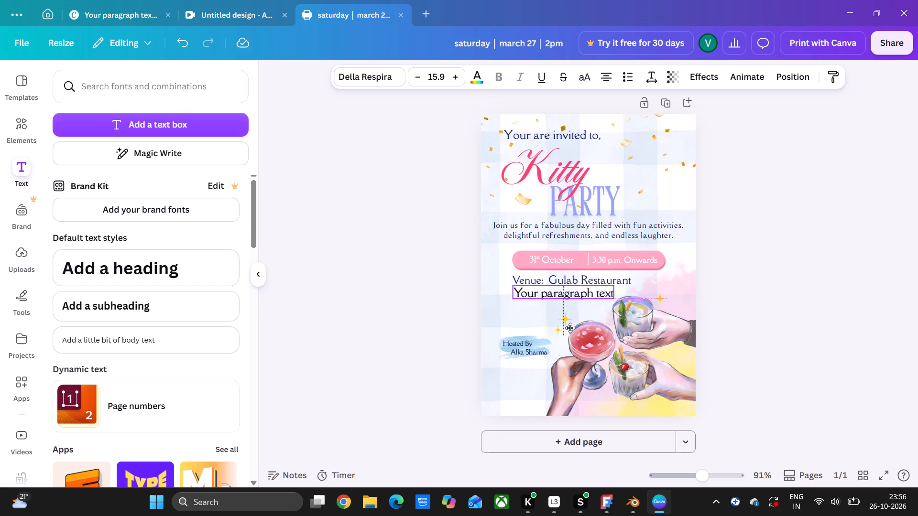
{"action": "left_click_drag", "start_coordinate": [570, 328], "coordinate": [568, 326]}
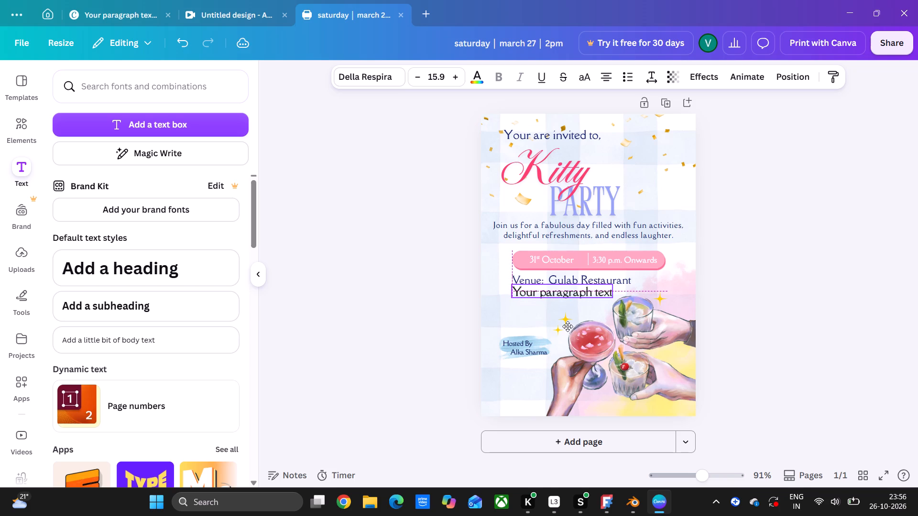
{"action": "left_click_drag", "start_coordinate": [568, 326], "coordinate": [568, 326]}
Replace the placeholder text beneath the Venue line with the label "Dress Code:".
{"action": "left_click", "coordinate": [604, 291]}
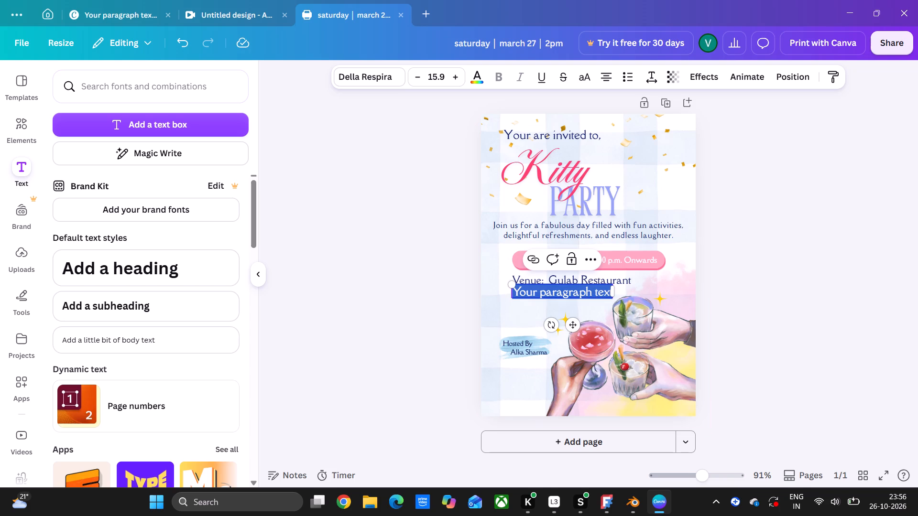
{"action": "key", "text": "BackSpace"}
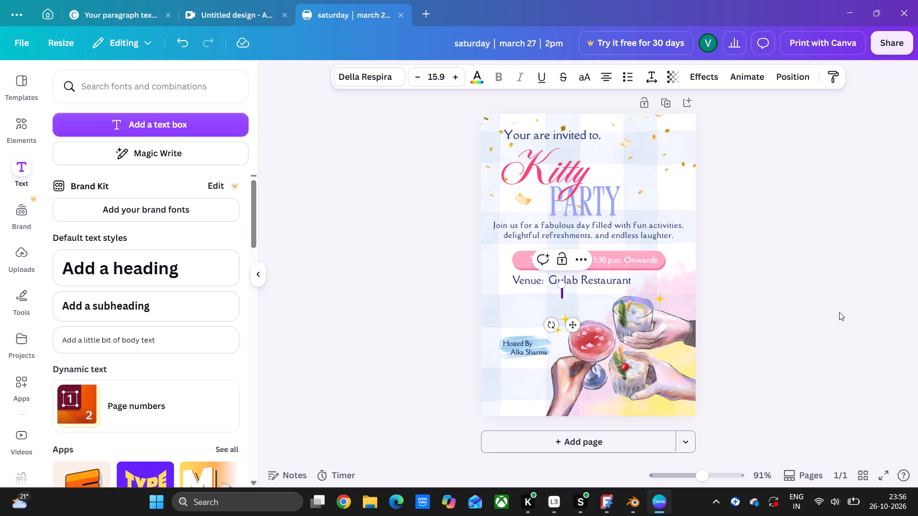
{"action": "type", "text": "Dress"}
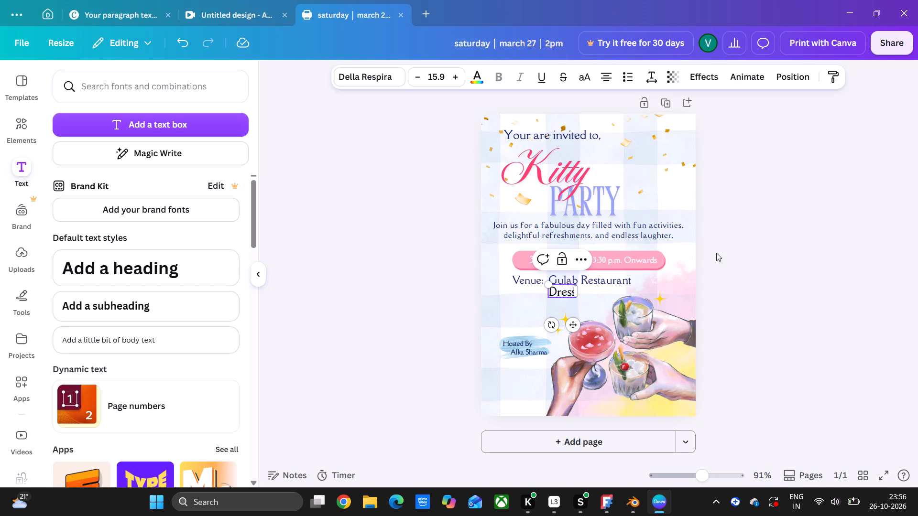
{"action": "key", "text": "shift+space"}
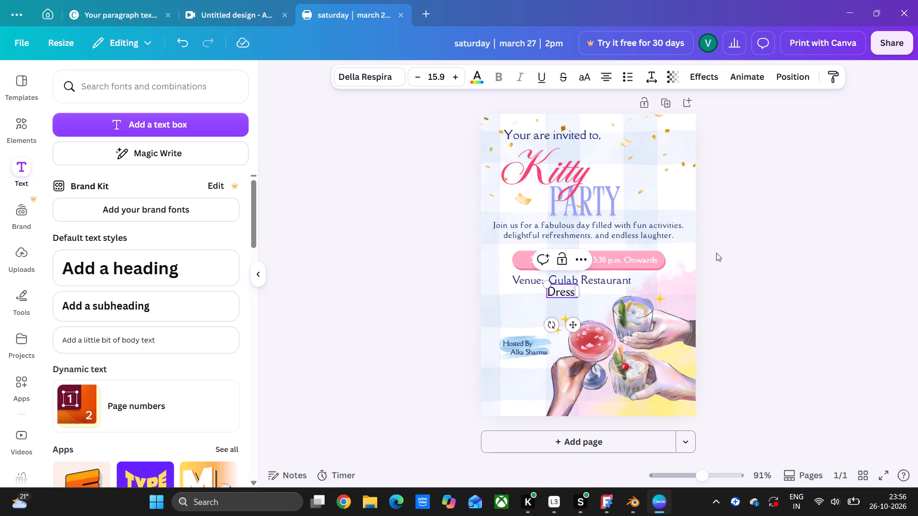
{"action": "key", "text": "BackSpace"}
{"action": "type", "text": "COde"}
{"action": "key", "text": "space"}
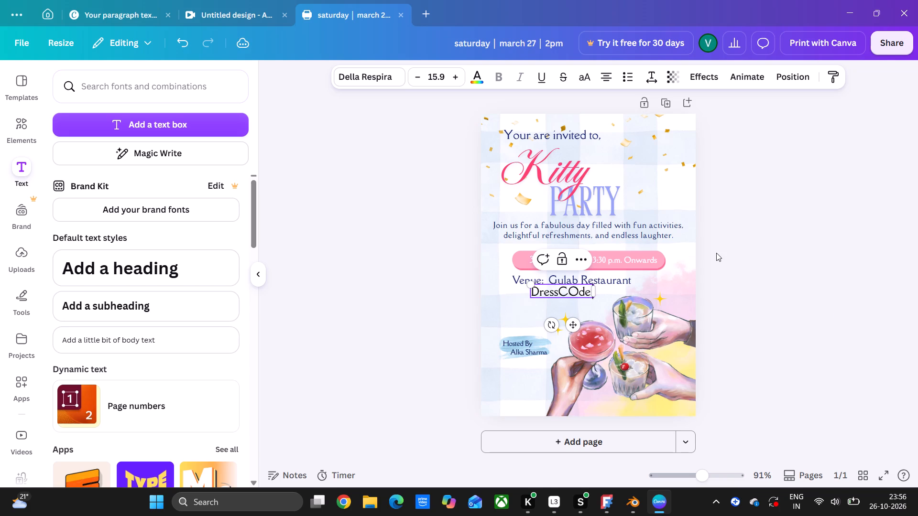
{"action": "key", "text": "BackSpace"}
{"action": "key", "text": "BackSpace"}
{"action": "key", "text": "BackSpace"}
{"action": "key", "text": "BackSpace"}
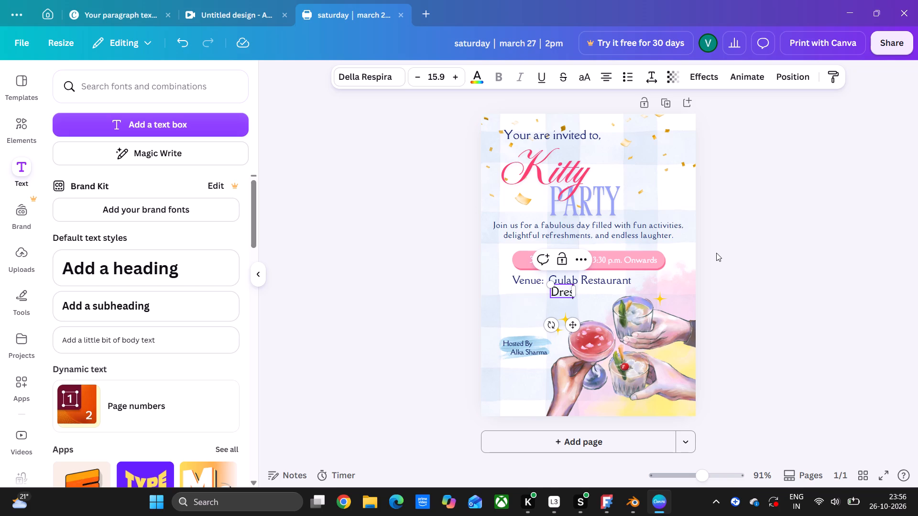
{"action": "type", "text": "DS"}
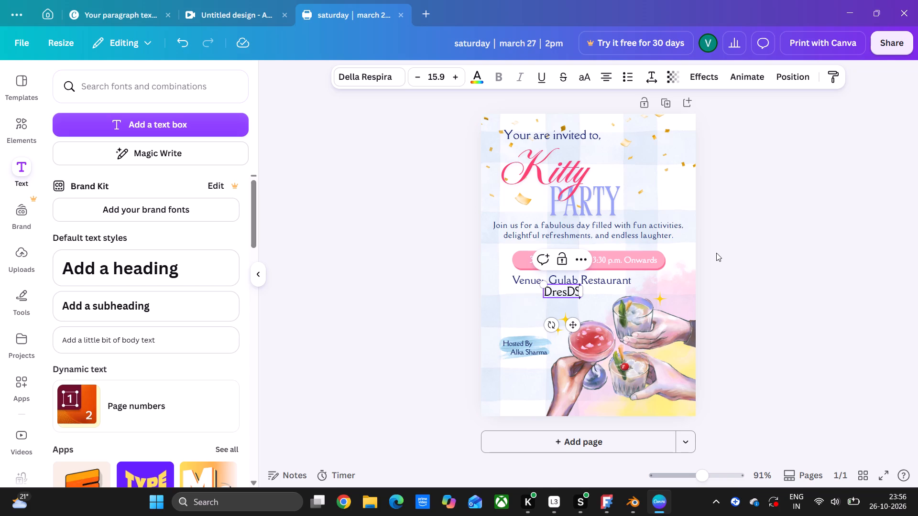
{"action": "key", "text": "BackSpace"}
{"action": "key", "text": "BackSpace"}
{"action": "key", "text": "shift+s"}
{"action": "key", "text": "BackSpace"}
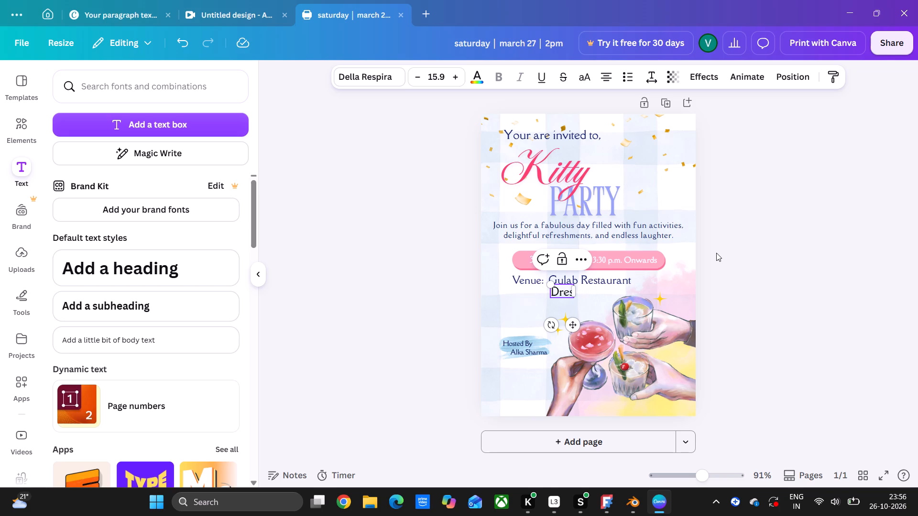
{"action": "type", "text": "s COde"}
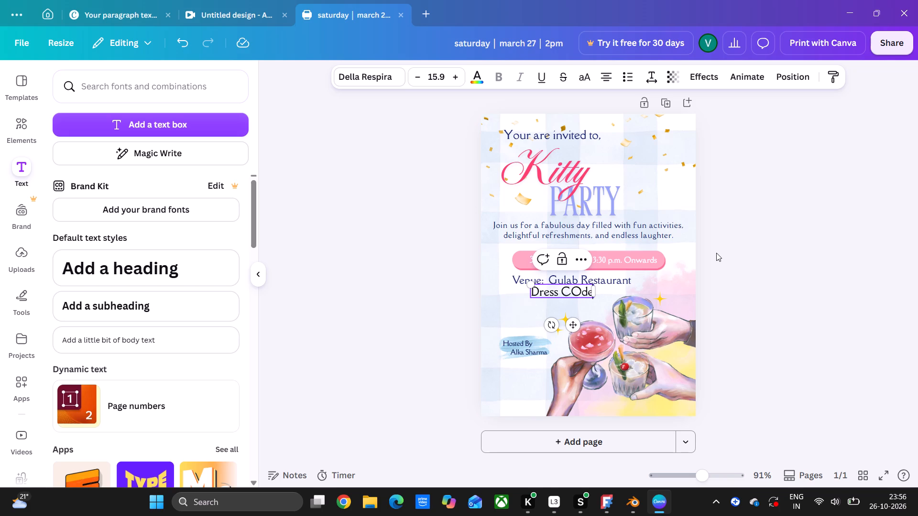
{"action": "key", "text": "space"}
{"action": "key", "text": "BackSpace"}
{"action": "key", "text": "BackSpace"}
{"action": "key", "text": "BackSpace"}
{"action": "key", "text": "BackSpace"}
{"action": "key", "text": "BackSpace"}
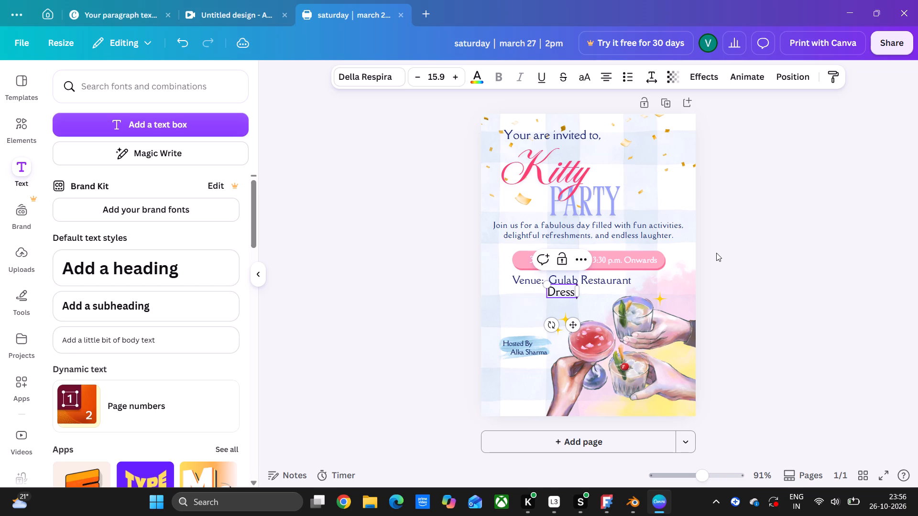
{"action": "type", "text": "cod"}
{"action": "key", "text": "BackSpace"}
{"action": "key", "text": "BackSpace"}
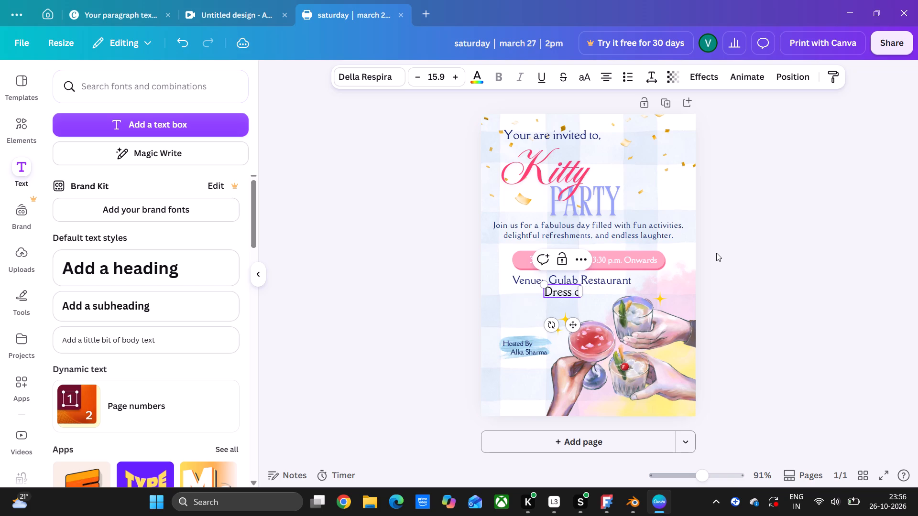
{"action": "key", "text": "BackSpace"}
{"action": "type", "text": "CO"}
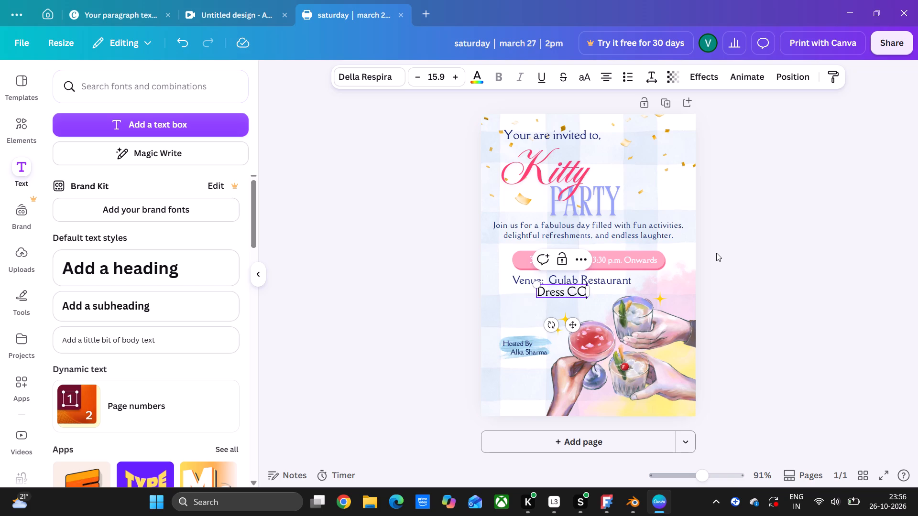
{"action": "key", "text": "BackSpace"}
{"action": "key", "text": "p"}
{"action": "key", "text": "BackSpace"}
{"action": "type", "text": "ode"}
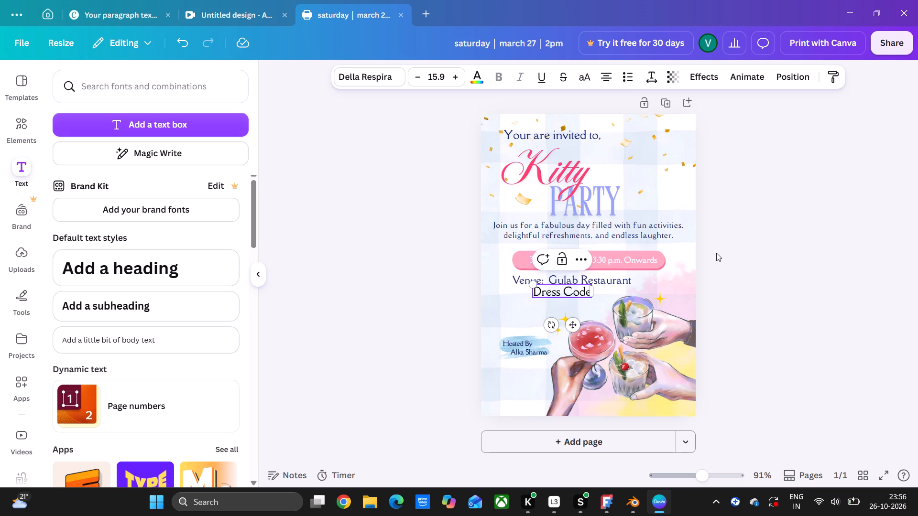
{"action": "key", "text": "space"}
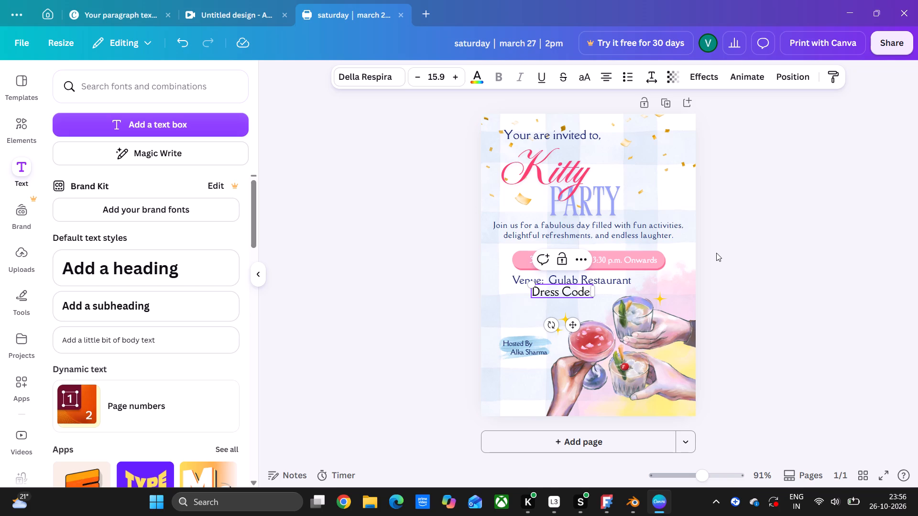
{"action": "key", "text": "BackSpace"}
{"action": "key", "text": "shift+colon"}
{"action": "key", "text": "space"}
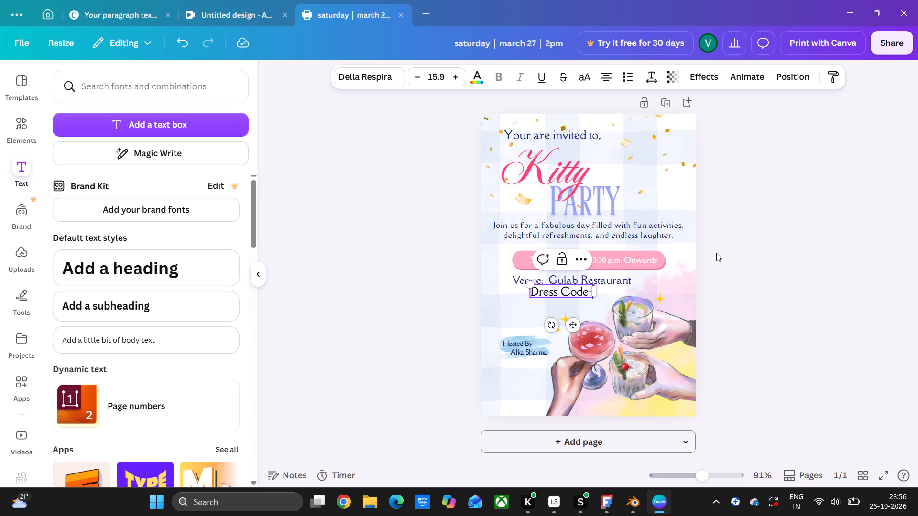
Complete the dress code line with the word "Traditioanals" after the "Dress Code:" label.
{"action": "type", "text": "Traditioana"}
{"action": "type", "text": "ls"}
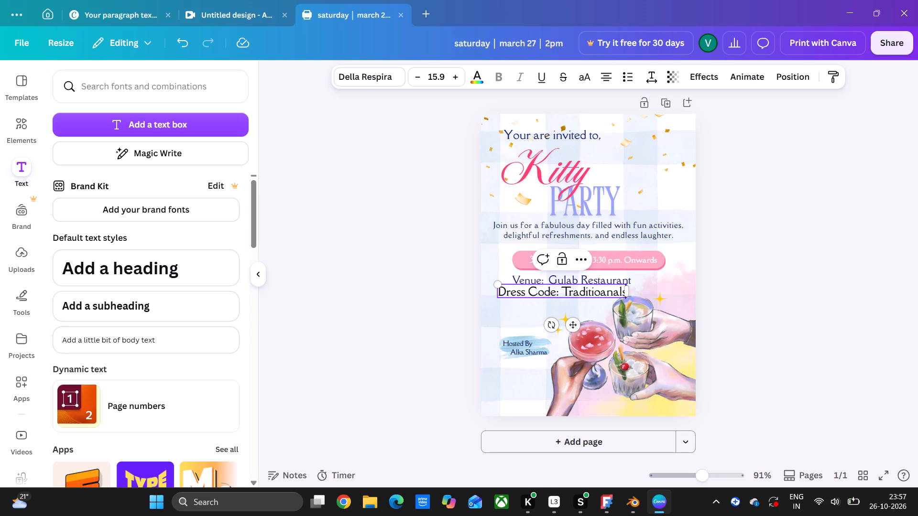
{"action": "key", "text": "BackSpace"}
{"action": "key", "text": "BackSpace"}
{"action": "key", "text": "BackSpace"}
{"action": "key", "text": "BackSpace"}
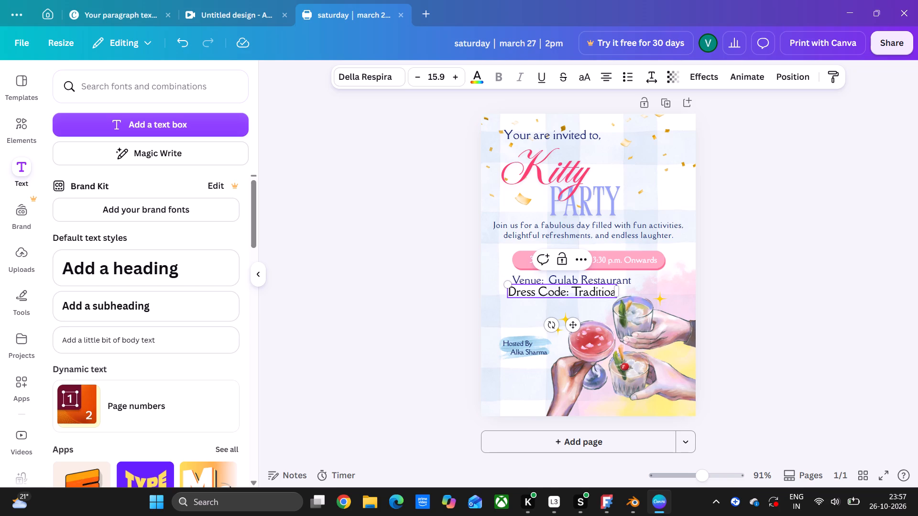
{"action": "key", "text": "BackSpace"}
{"action": "key", "text": "BackSpace"}
{"action": "key", "text": "BackSpace"}
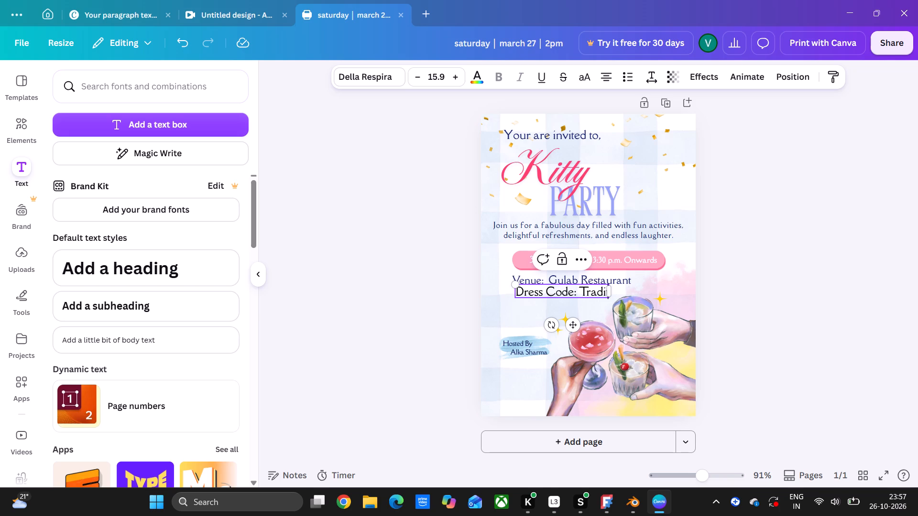
{"action": "type", "text": "tioam"}
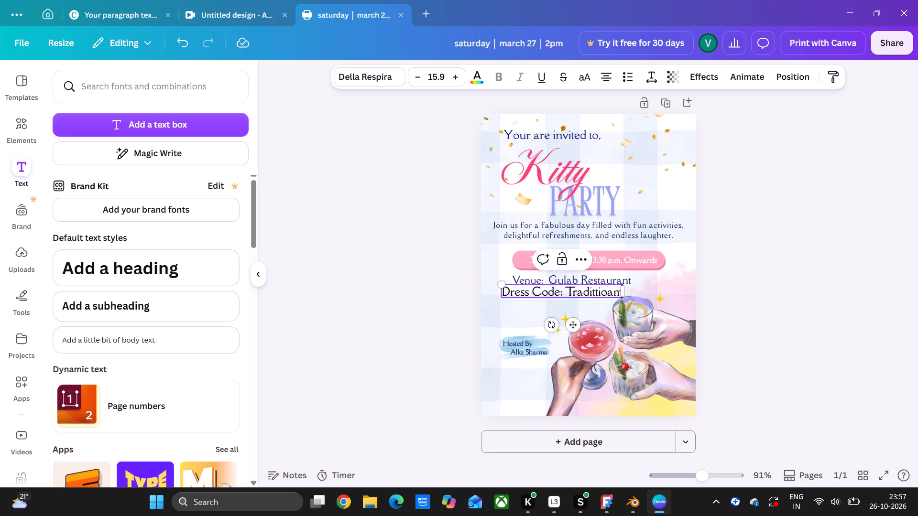
{"action": "key", "text": "BackSpace"}
{"action": "type", "text": "nals"}
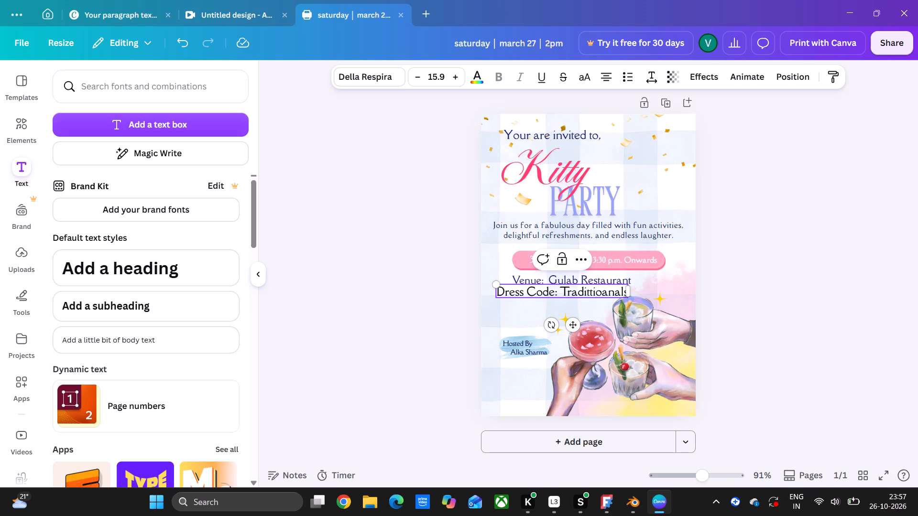
{"action": "left_click", "coordinate": [590, 293]}
{"action": "key", "text": "BackSpace"}
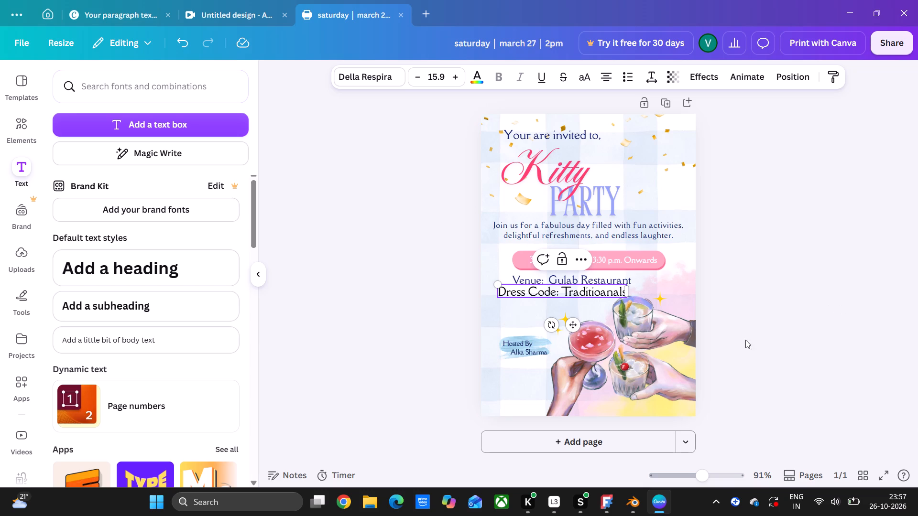
{"action": "left_click", "coordinate": [867, 312]}
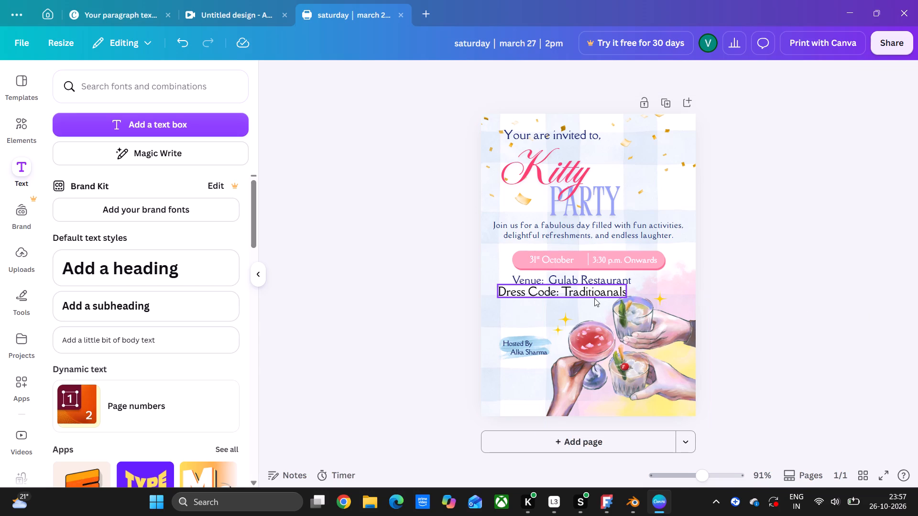
Shrink the dress code text to about size 14.1 so that it starts level with the Venue line.
{"action": "left_click", "coordinate": [594, 298]}
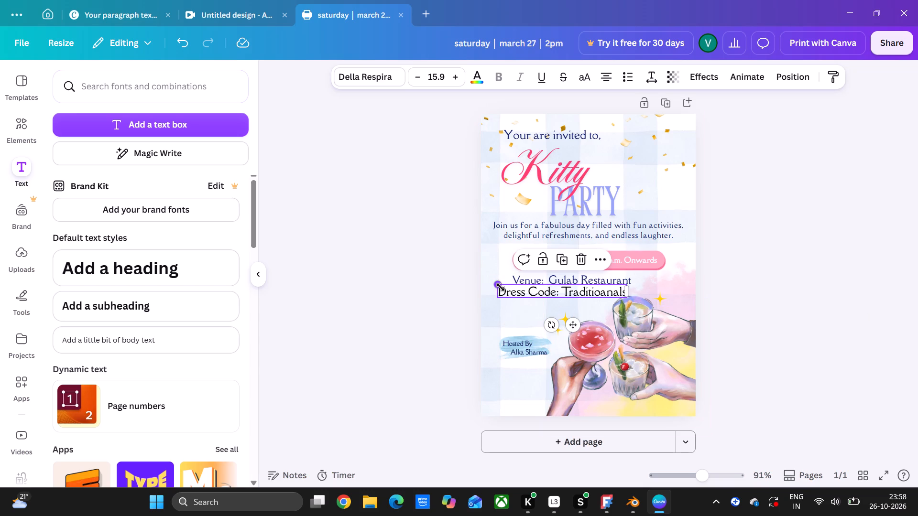
{"action": "left_click_drag", "start_coordinate": [501, 287], "coordinate": [516, 291]}
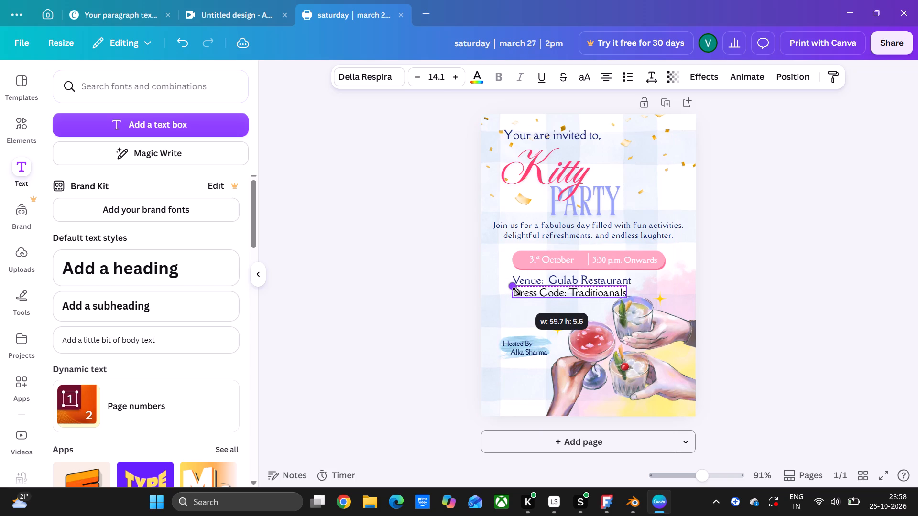
{"action": "left_click_drag", "start_coordinate": [516, 291], "coordinate": [518, 289]}
{"action": "left_click", "coordinate": [917, 315]}
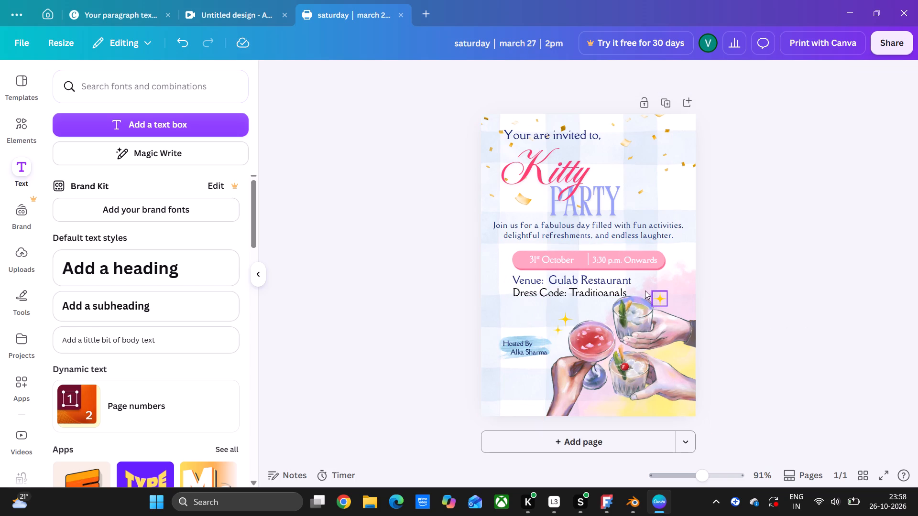
Move the dress code line slightly up, closer beneath the Venue line.
{"action": "left_click", "coordinate": [604, 297]}
{"action": "left_click", "coordinate": [692, 266]}
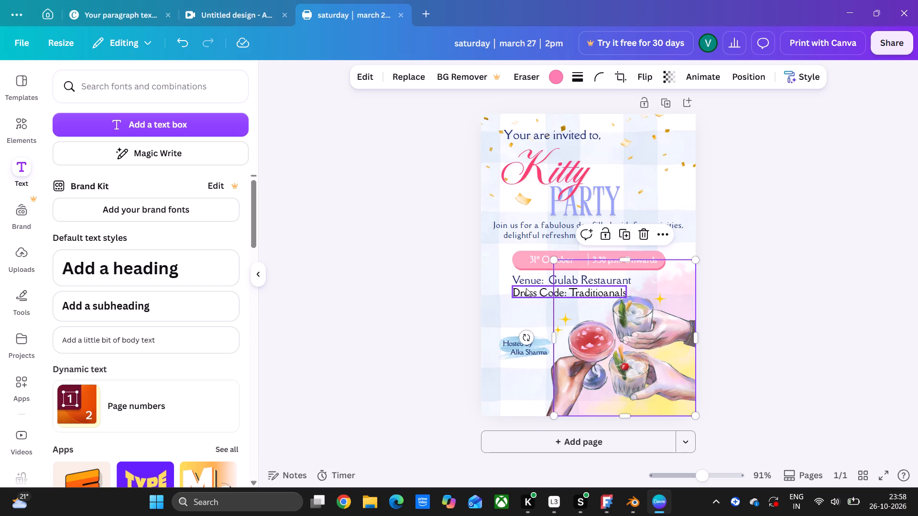
{"action": "left_click", "coordinate": [542, 292]}
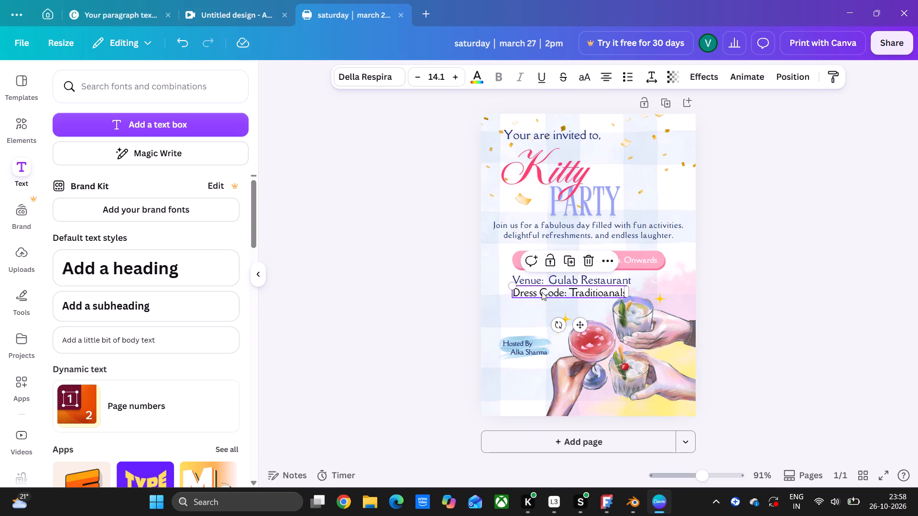
{"action": "left_click", "coordinate": [581, 324]}
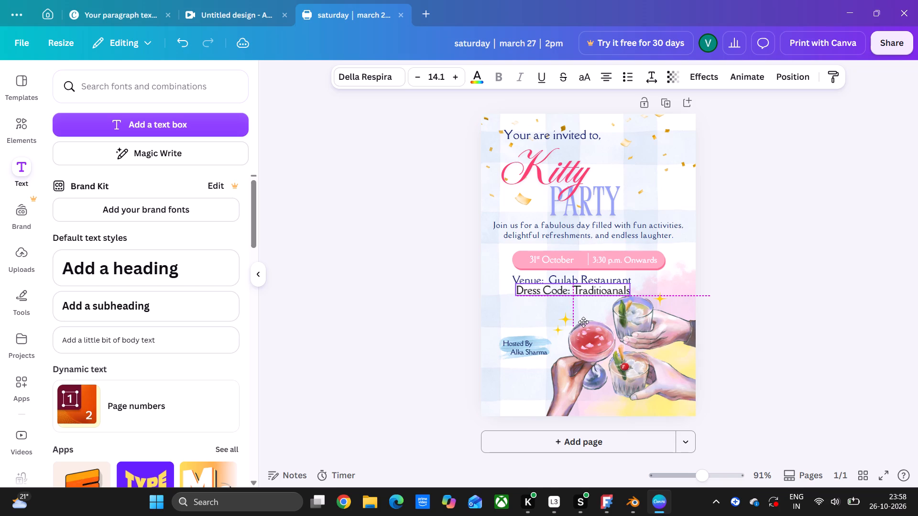
Add "Outfit" and drop the extra "s" so the line reads "Dress Code: Traditioanal Outfit".
{"action": "left_click", "coordinate": [619, 294]}
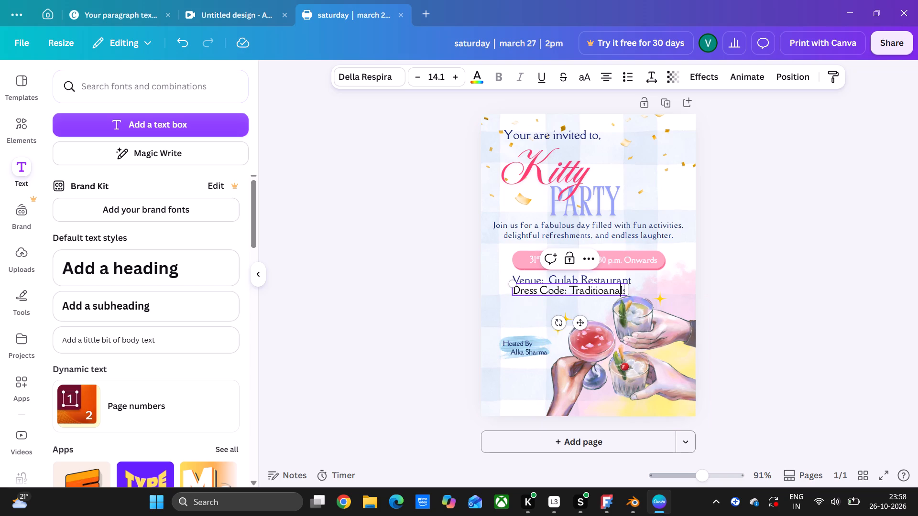
{"action": "key", "text": "Right"}
{"action": "key", "text": "Right"}
{"action": "key", "text": "space"}
{"action": "type", "text": "Outfit"}
{"action": "key", "text": "space"}
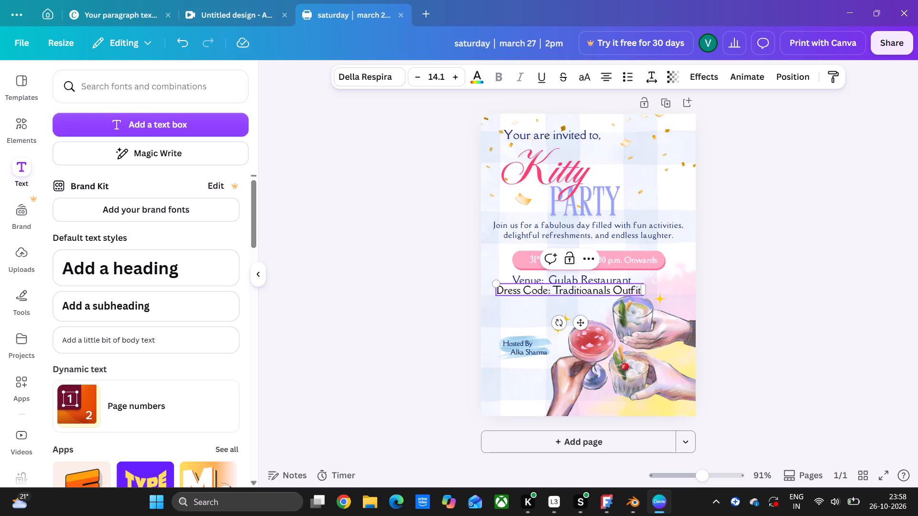
{"action": "left_click", "coordinate": [803, 316]}
{"action": "left_click", "coordinate": [610, 289]}
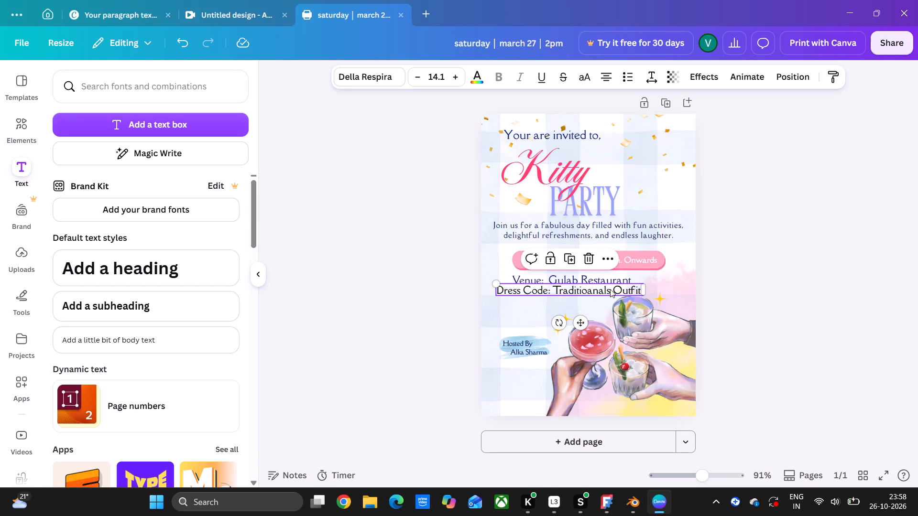
{"action": "left_click", "coordinate": [612, 293]}
{"action": "key", "text": "BackSpace"}
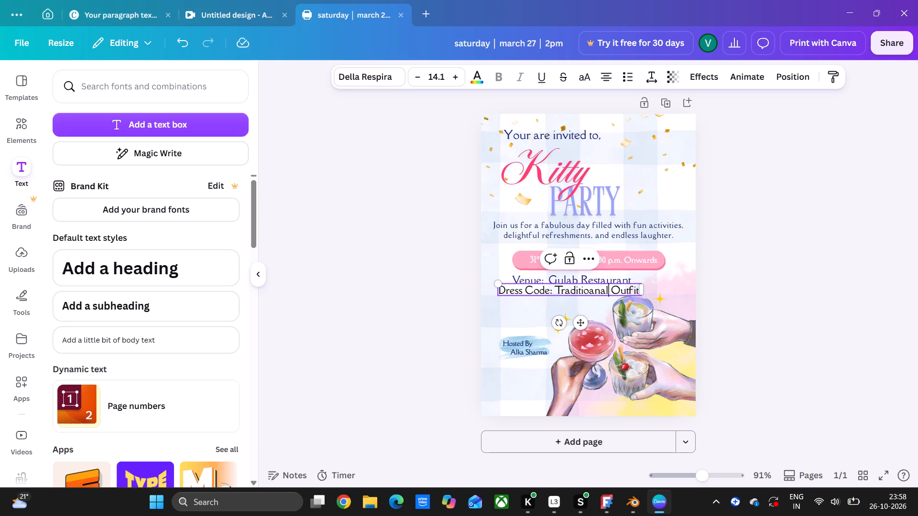
{"action": "left_click", "coordinate": [764, 289]}
Shift the dress code line sideways so its start aligns with the Venue line and the pink date banner.
{"action": "left_click", "coordinate": [557, 291]}
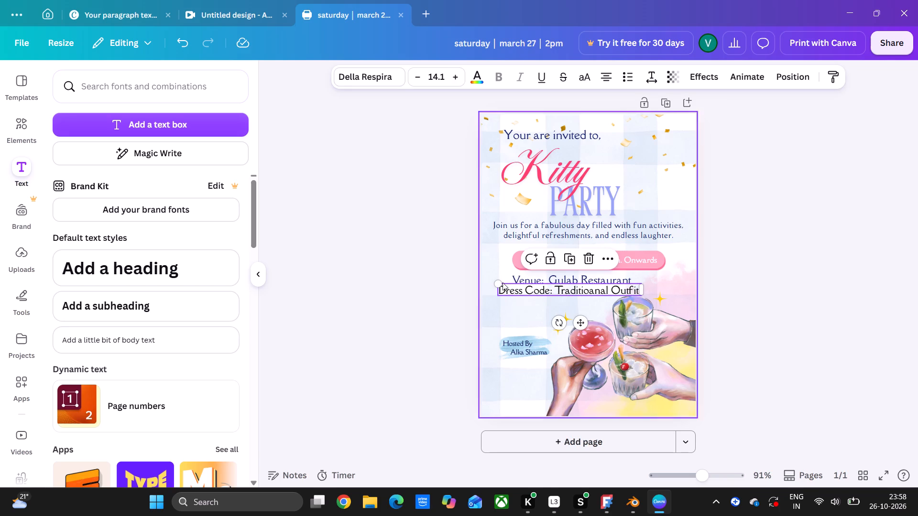
{"action": "left_click_drag", "start_coordinate": [580, 316], "coordinate": [590, 316]}
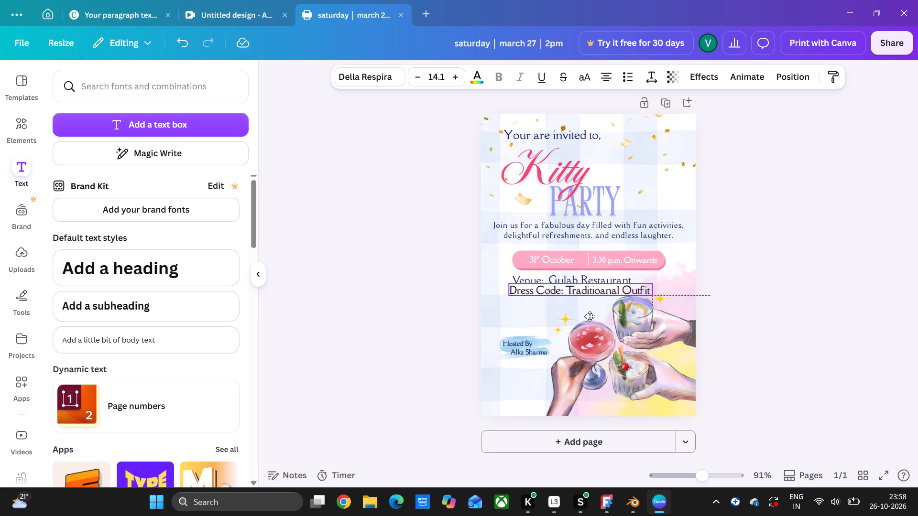
{"action": "left_click_drag", "start_coordinate": [590, 316], "coordinate": [594, 316]}
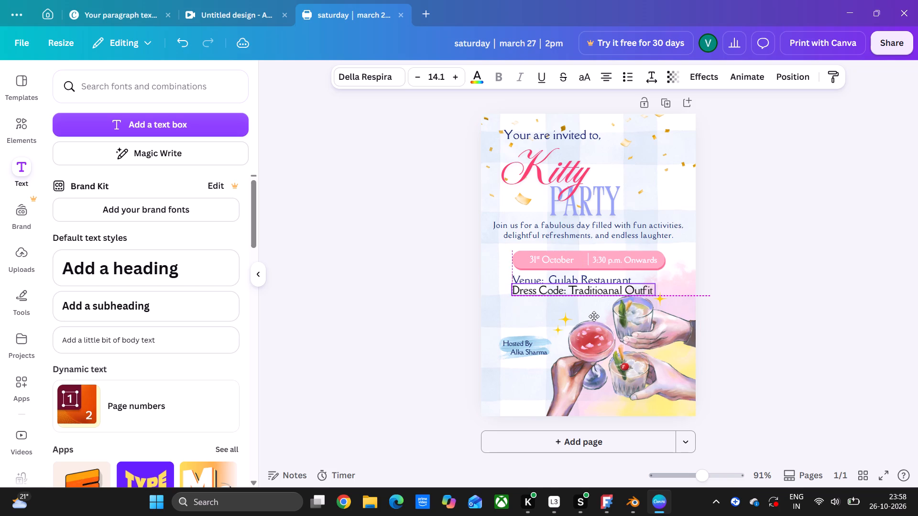
{"action": "left_click_drag", "start_coordinate": [594, 316], "coordinate": [593, 316]}
{"action": "left_click", "coordinate": [718, 306]}
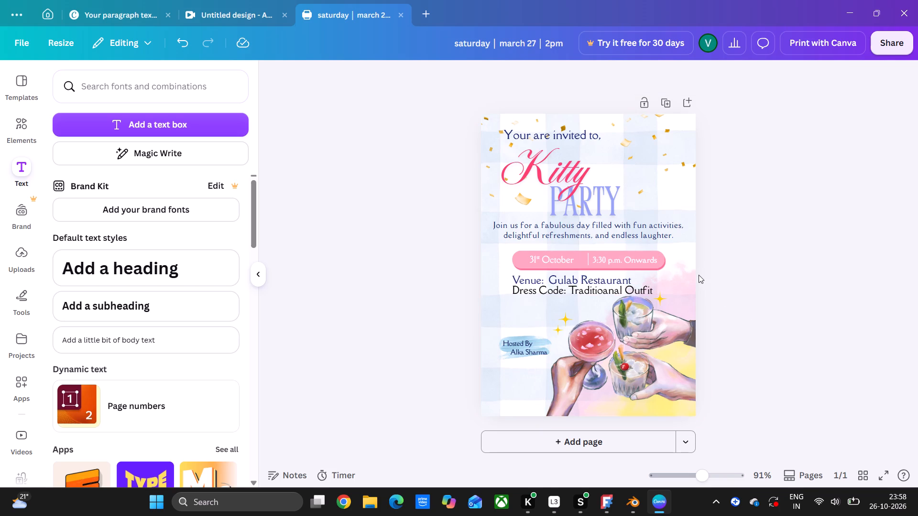
Recolour the dress code text, trying light grey, yellow and mid greys before settling on the darkest default grey next to black.
{"action": "left_click", "coordinate": [540, 292]}
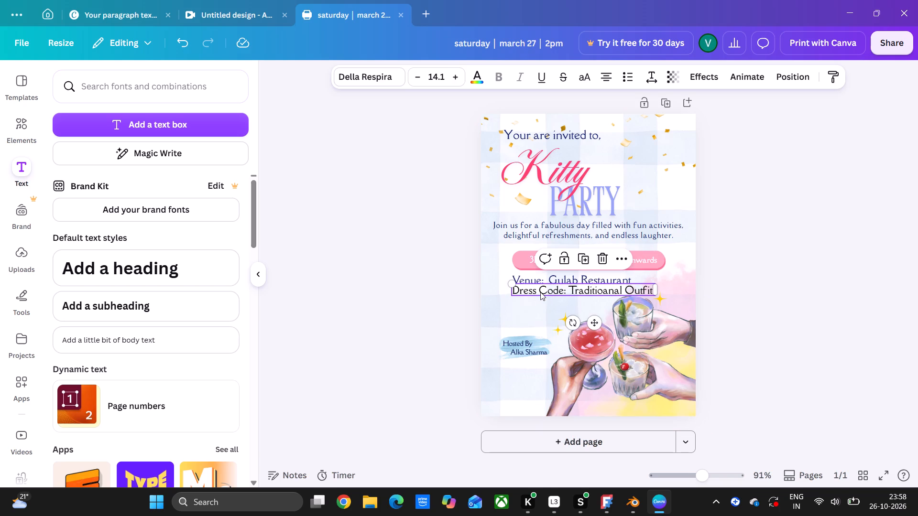
{"action": "left_click", "coordinate": [479, 83]}
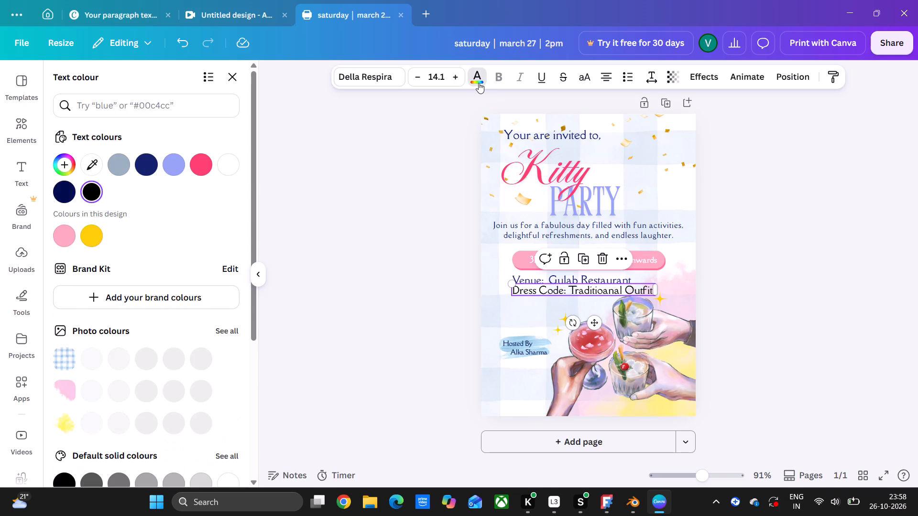
{"action": "left_click", "coordinate": [196, 451]}
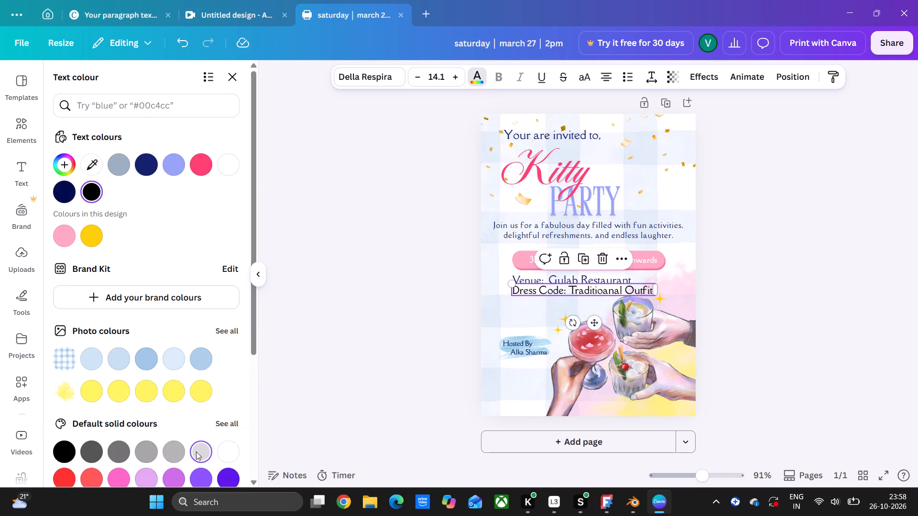
{"action": "left_click", "coordinate": [204, 401]}
{"action": "left_click", "coordinate": [233, 405]}
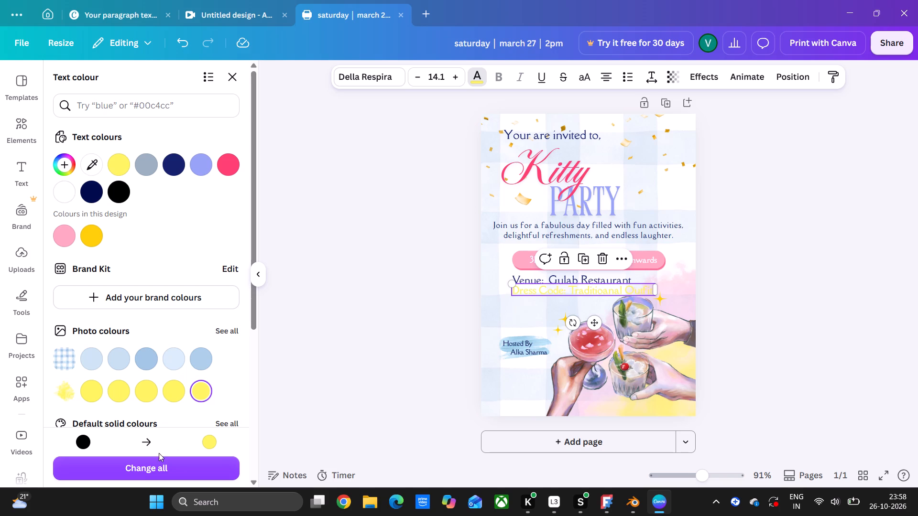
{"action": "left_click", "coordinate": [76, 441]}
{"action": "left_click", "coordinate": [225, 379]}
{"action": "scroll", "coordinate": [225, 379], "scroll_direction": "down", "scroll_amount": 1}
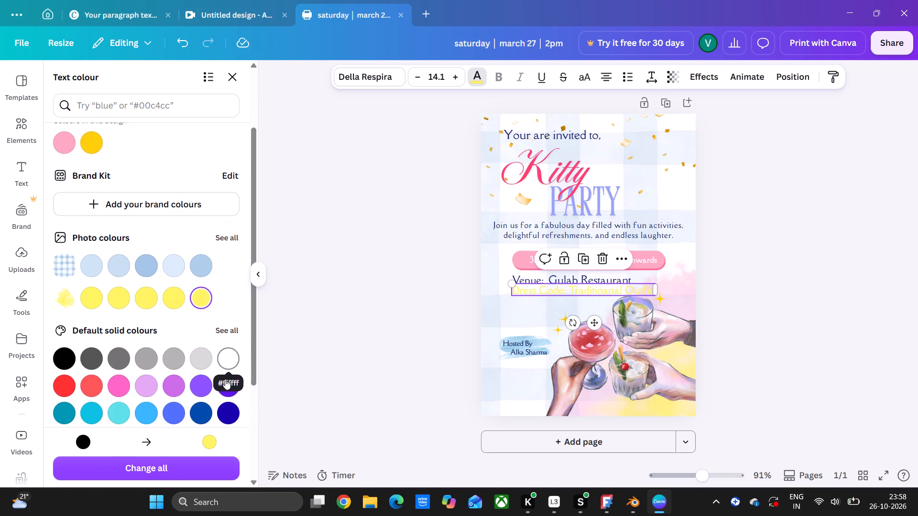
{"action": "scroll", "coordinate": [225, 379], "scroll_direction": "down", "scroll_amount": 1}
{"action": "left_click", "coordinate": [168, 352]}
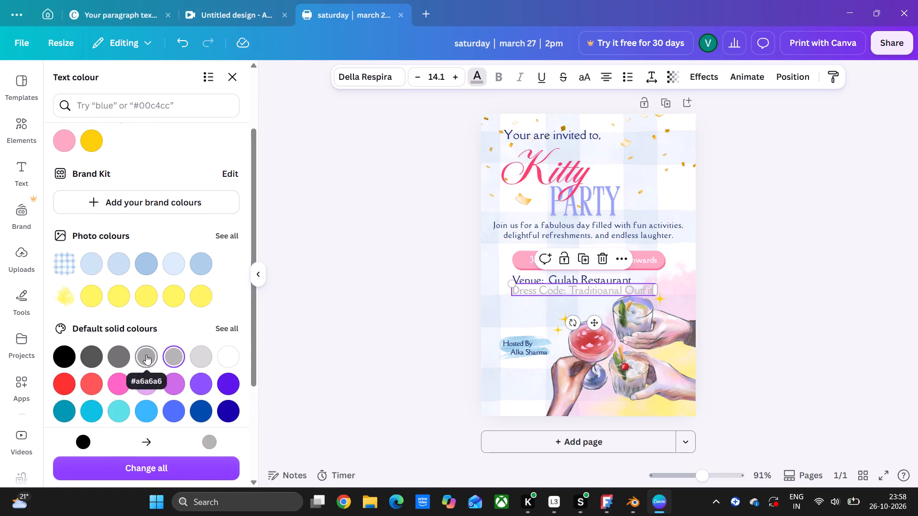
{"action": "left_click", "coordinate": [146, 355]}
{"action": "left_click", "coordinate": [123, 357]}
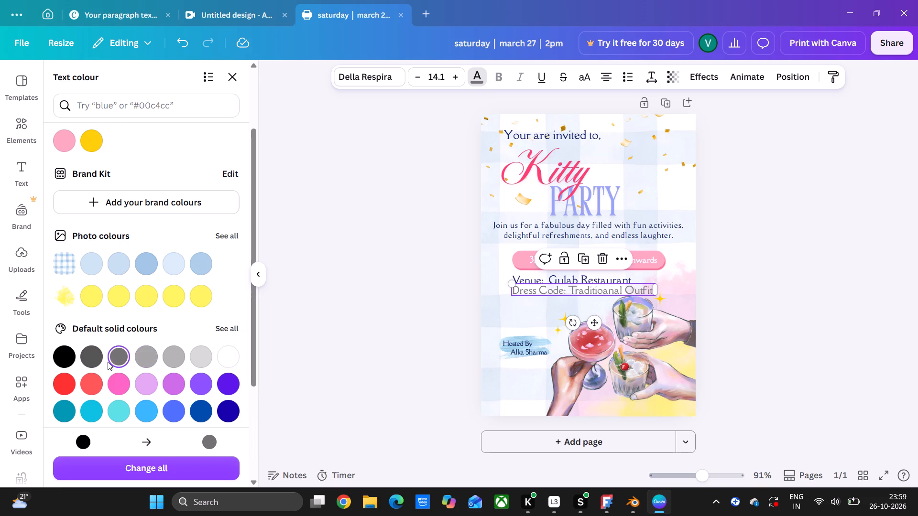
{"action": "left_click", "coordinate": [92, 358]}
{"action": "left_click", "coordinate": [315, 360]}
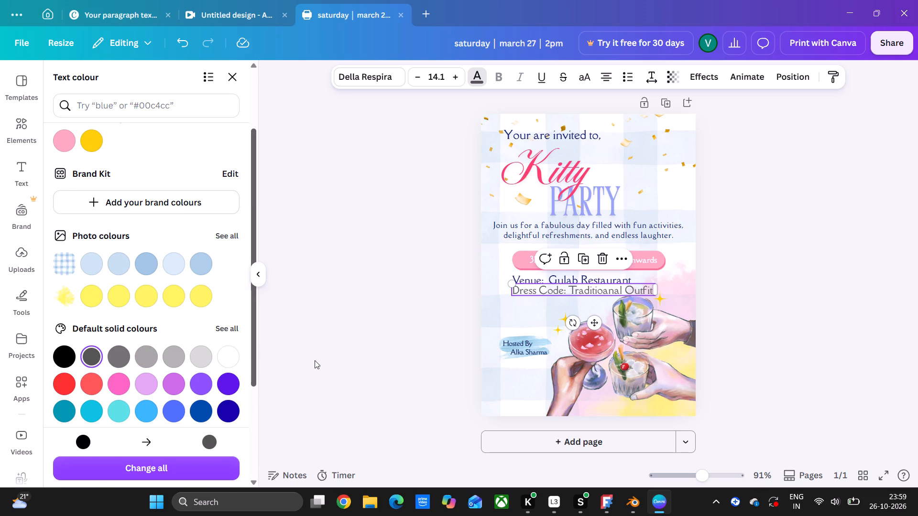
{"action": "left_click", "coordinate": [774, 284]}
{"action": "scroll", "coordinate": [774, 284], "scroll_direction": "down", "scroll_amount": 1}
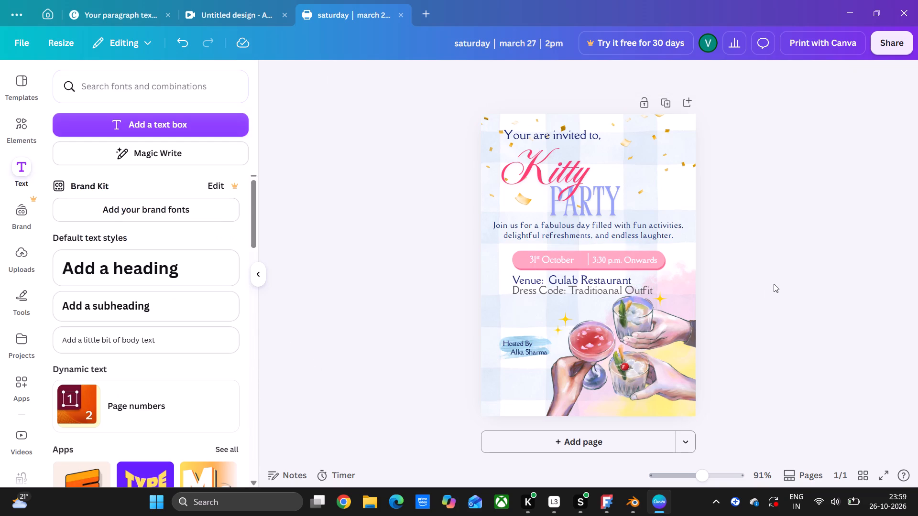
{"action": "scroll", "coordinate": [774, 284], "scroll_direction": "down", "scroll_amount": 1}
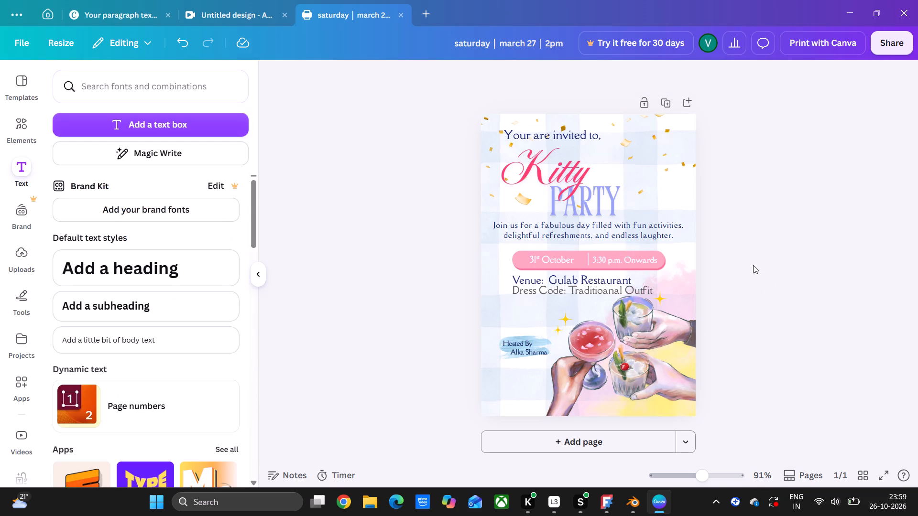
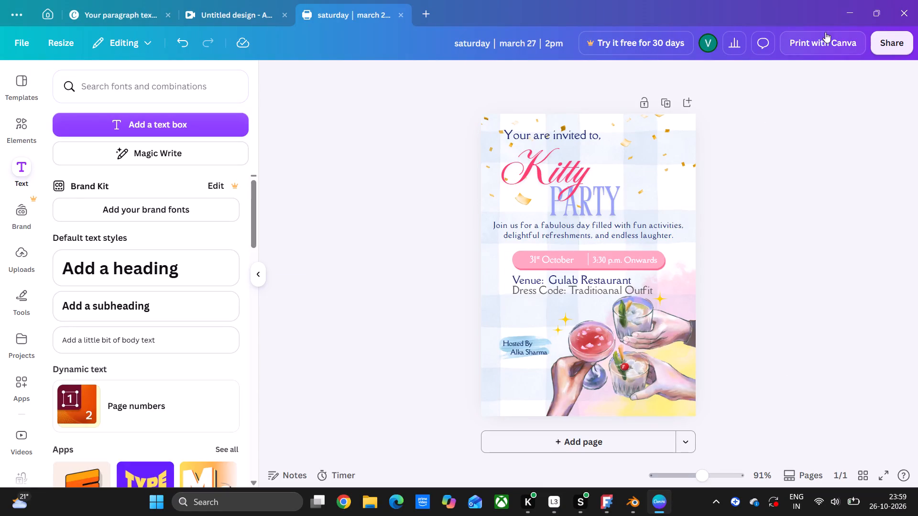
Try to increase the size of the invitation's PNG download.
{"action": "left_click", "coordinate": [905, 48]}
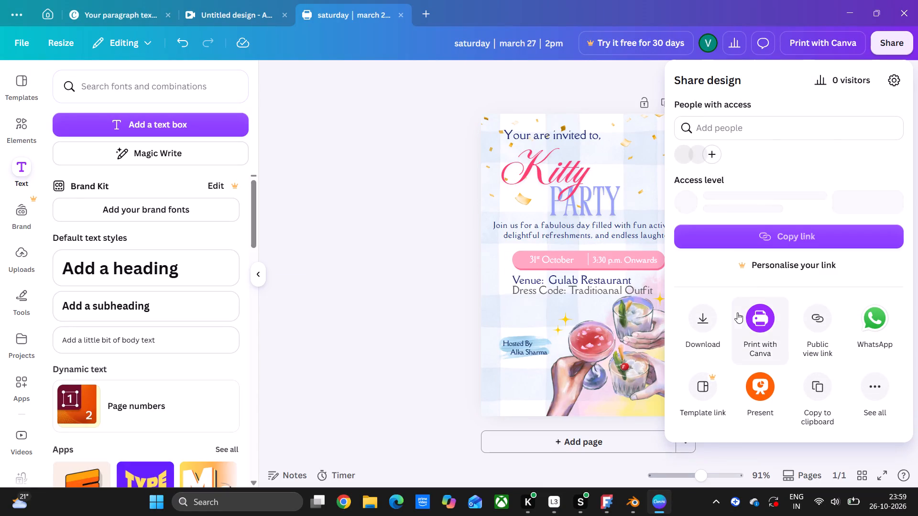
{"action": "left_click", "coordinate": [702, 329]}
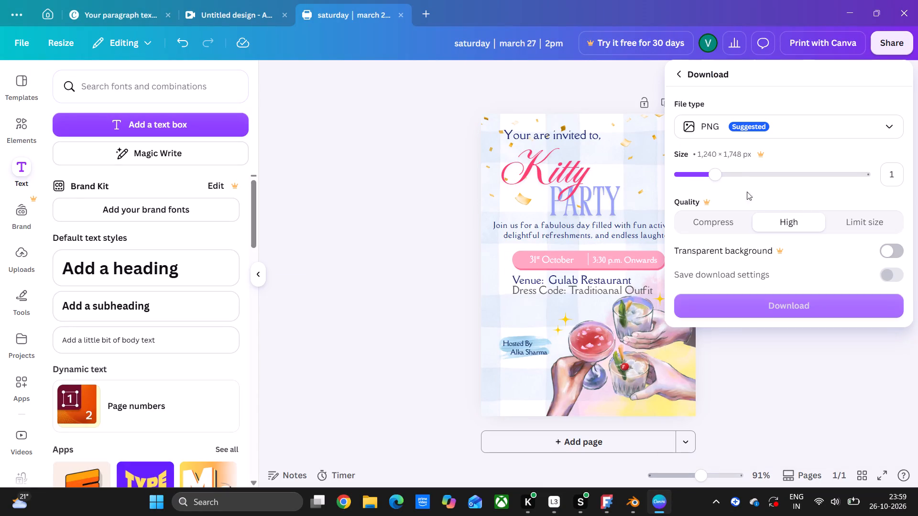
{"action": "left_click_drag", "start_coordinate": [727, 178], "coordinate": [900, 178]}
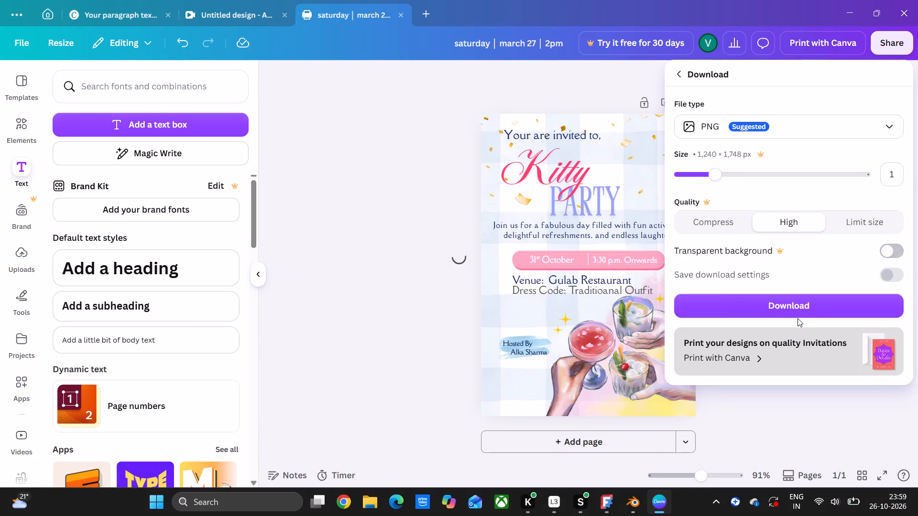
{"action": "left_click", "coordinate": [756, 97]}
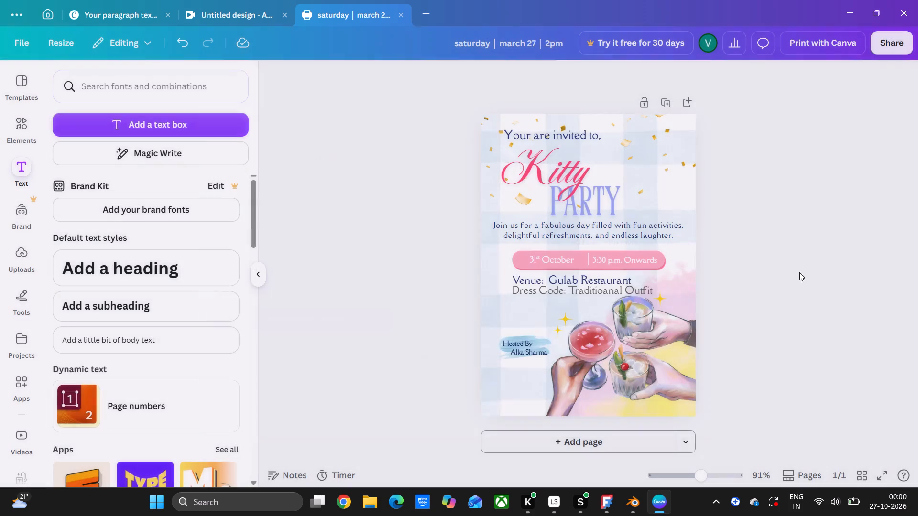
Download the invitation as a PNG and choose New Volume (F:) as the save location.
{"action": "left_click", "coordinate": [893, 39]}
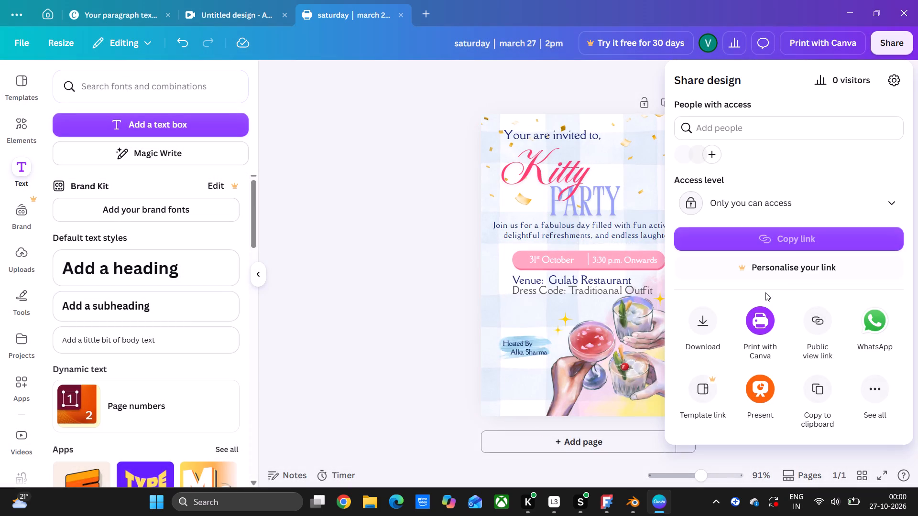
{"action": "left_click", "coordinate": [711, 326]}
{"action": "left_click", "coordinate": [802, 315]}
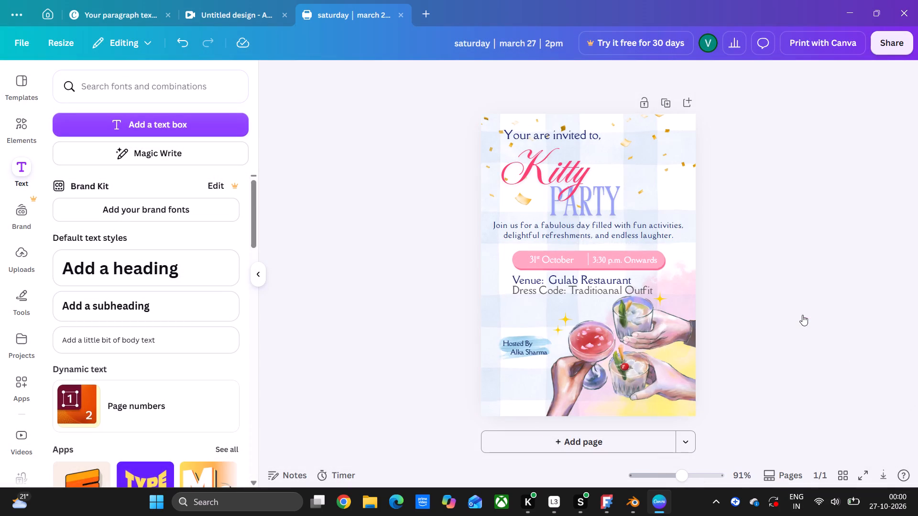
{"action": "left_click", "coordinate": [523, 291]}
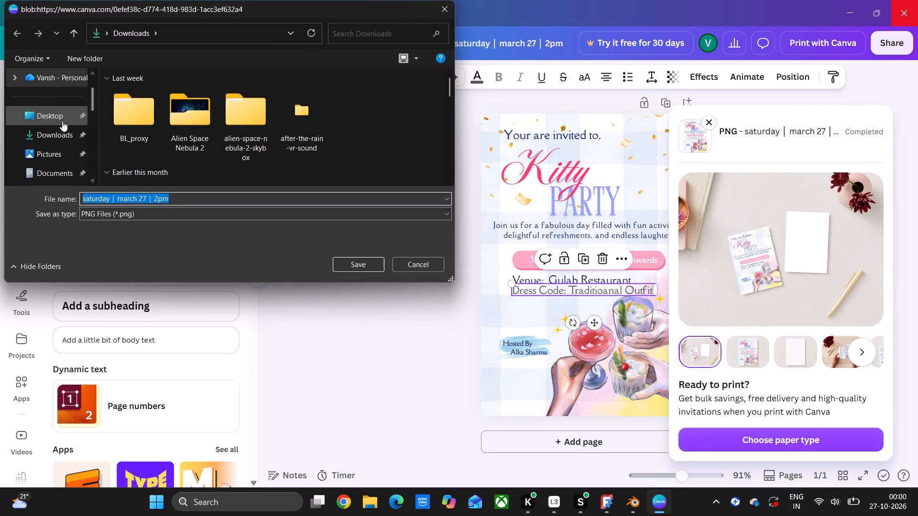
{"action": "scroll", "coordinate": [62, 132], "scroll_direction": "down", "scroll_amount": 3}
{"action": "left_click", "coordinate": [67, 133]}
{"action": "left_click", "coordinate": [62, 132]}
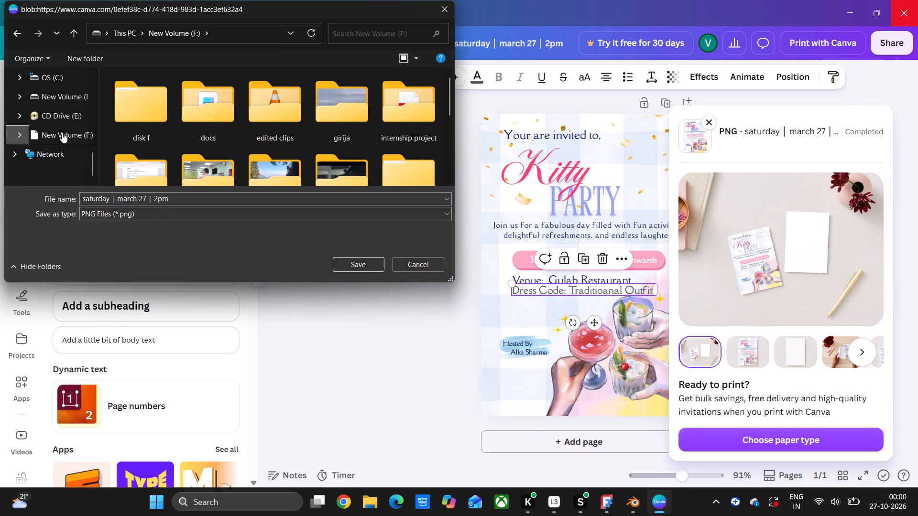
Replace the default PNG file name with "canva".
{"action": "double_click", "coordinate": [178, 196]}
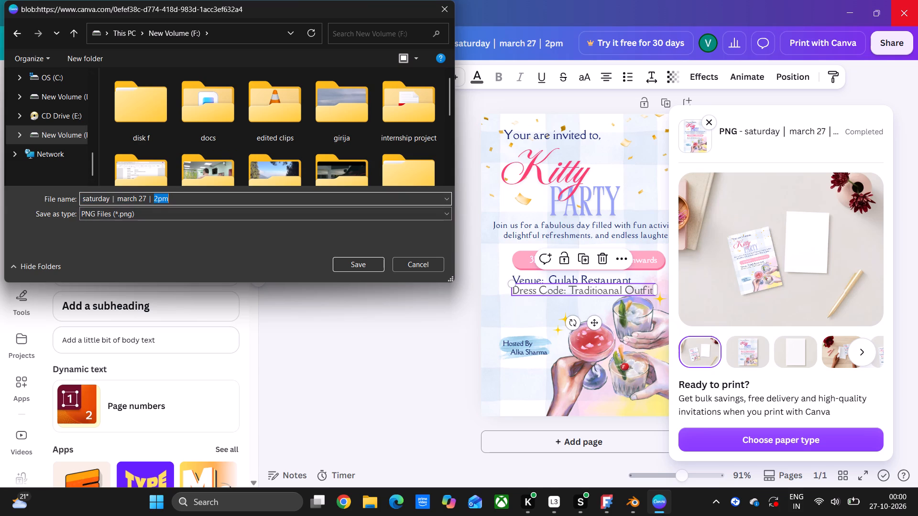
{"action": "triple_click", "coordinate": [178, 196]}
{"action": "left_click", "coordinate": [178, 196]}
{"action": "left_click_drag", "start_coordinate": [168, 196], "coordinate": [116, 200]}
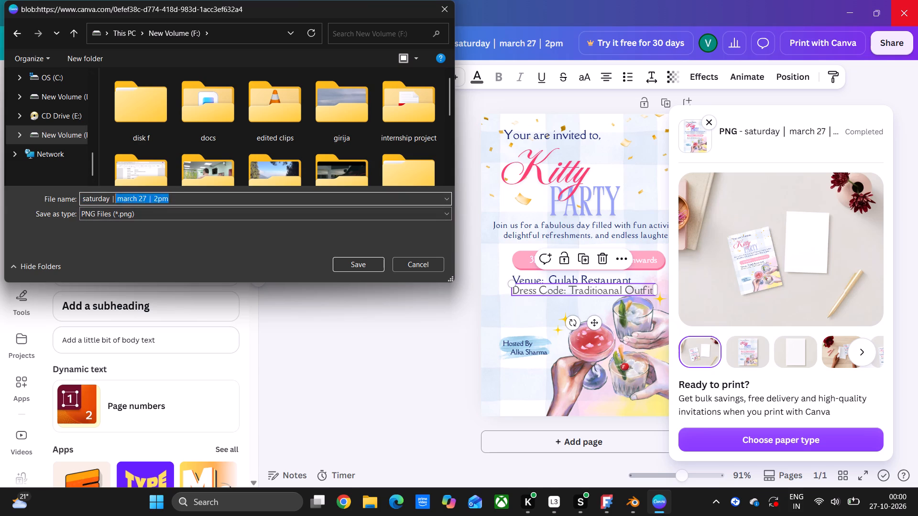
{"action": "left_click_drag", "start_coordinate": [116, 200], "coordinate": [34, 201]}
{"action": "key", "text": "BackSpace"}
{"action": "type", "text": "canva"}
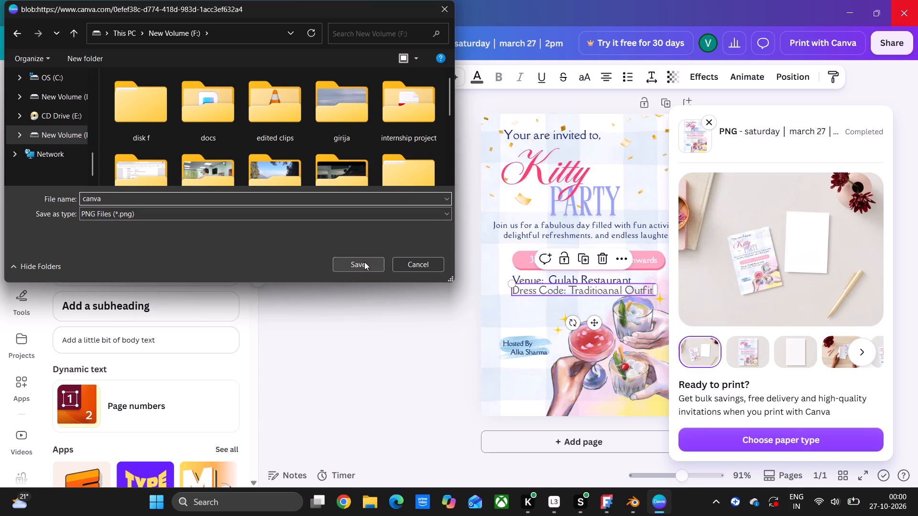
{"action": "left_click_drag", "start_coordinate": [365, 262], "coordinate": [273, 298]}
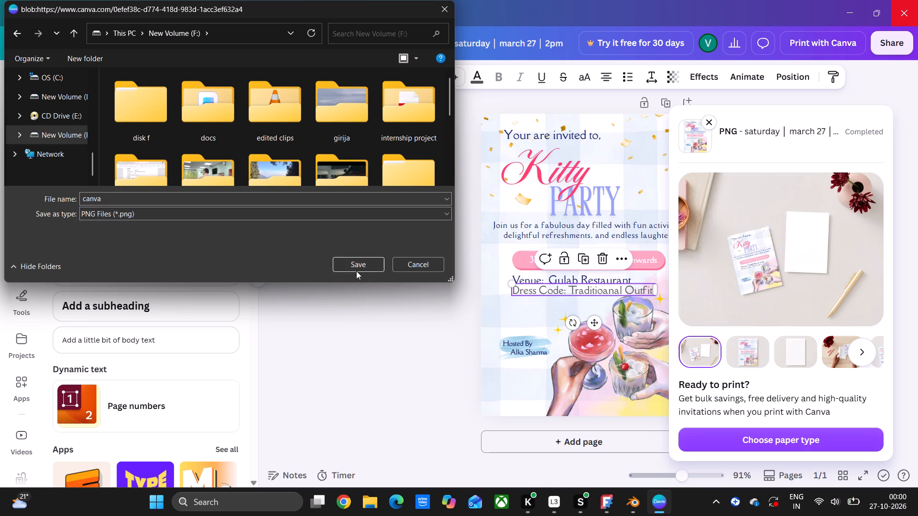
Name the PNG file "invitation" and save it.
{"action": "left_click", "coordinate": [164, 194]}
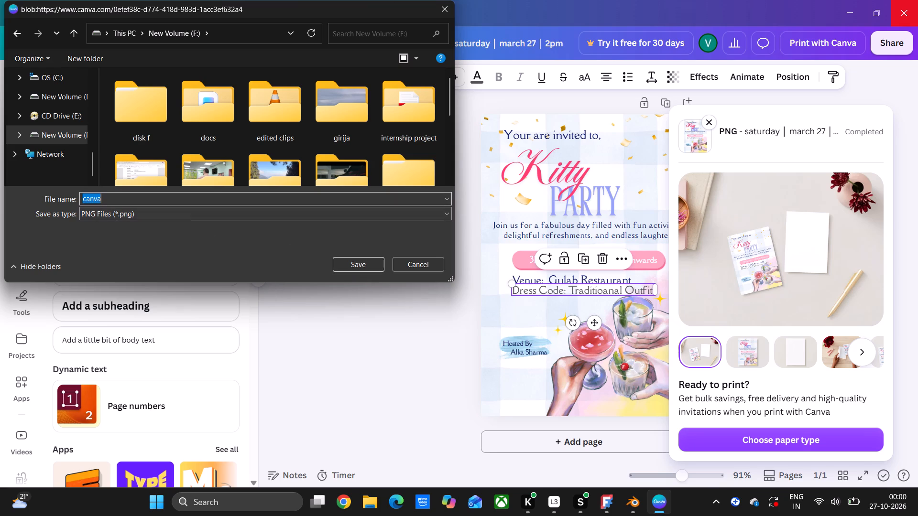
{"action": "key", "text": "BackSpace"}
{"action": "key", "text": "BackSpace"}
{"action": "key", "text": "BackSpace"}
{"action": "key", "text": "BackSpace"}
{"action": "key", "text": "BackSpace"}
{"action": "key", "text": "BackSpace"}
{"action": "key", "text": "BackSpace"}
{"action": "key", "text": "BackSpace"}
{"action": "key", "text": "BackSpace"}
{"action": "key", "text": "BackSpace"}
{"action": "key", "text": "BackSpace"}
{"action": "type", "text": "invitioan"}
{"action": "key", "text": "space"}
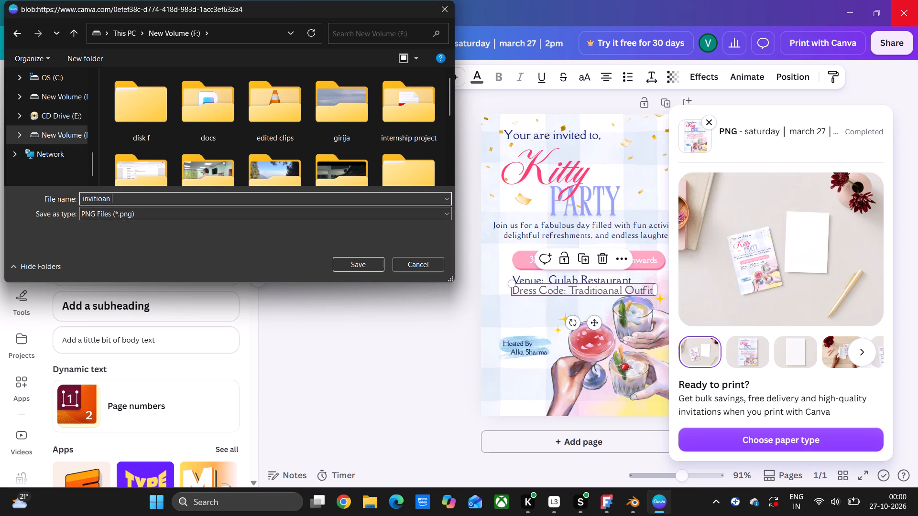
{"action": "key", "text": "BackSpace"}
{"action": "key", "text": "BackSpace"}
{"action": "key", "text": "BackSpace"}
{"action": "key", "text": "BackSpace"}
{"action": "key", "text": "BackSpace"}
{"action": "type", "text": "atioa"}
{"action": "key", "text": "BackSpace"}
{"action": "key", "text": "n"}
{"action": "left_click", "coordinate": [351, 264]}
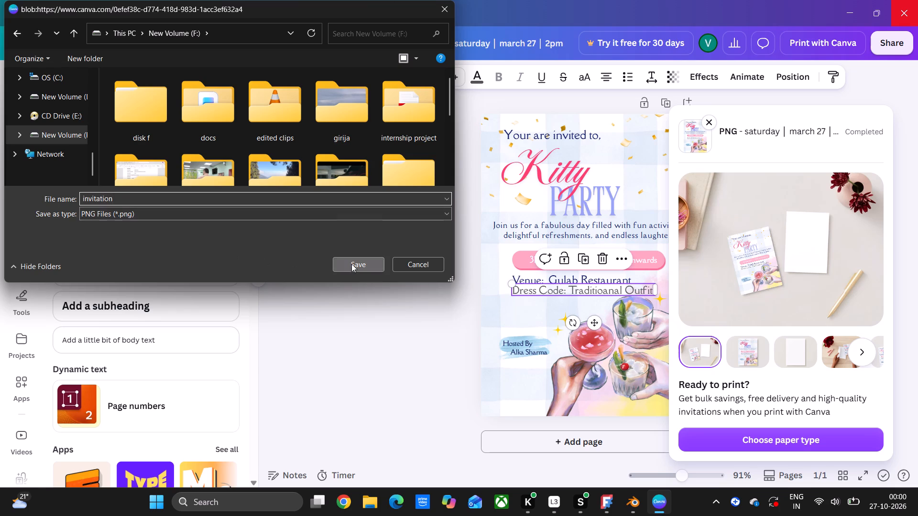
Delete the dress code line beneath the Venue line and save the design.
{"action": "left_click", "coordinate": [602, 261]}
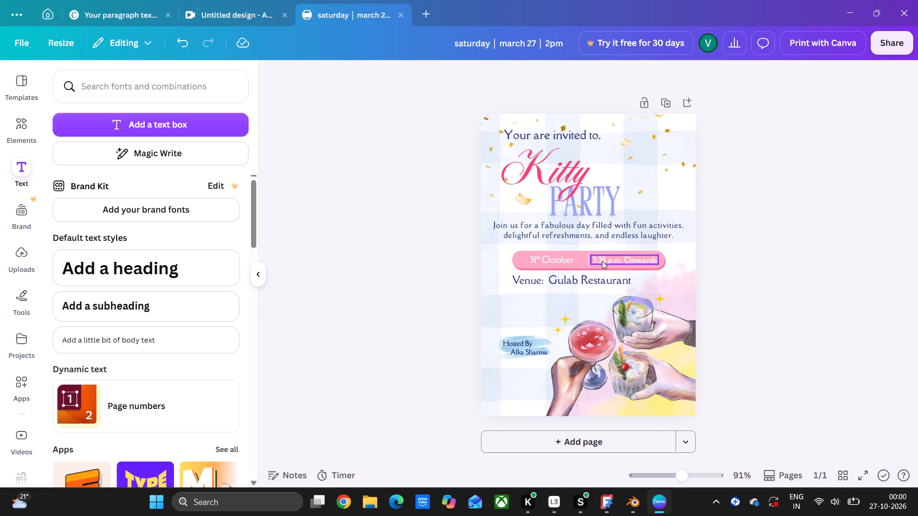
{"action": "key", "text": "ctrl+s"}
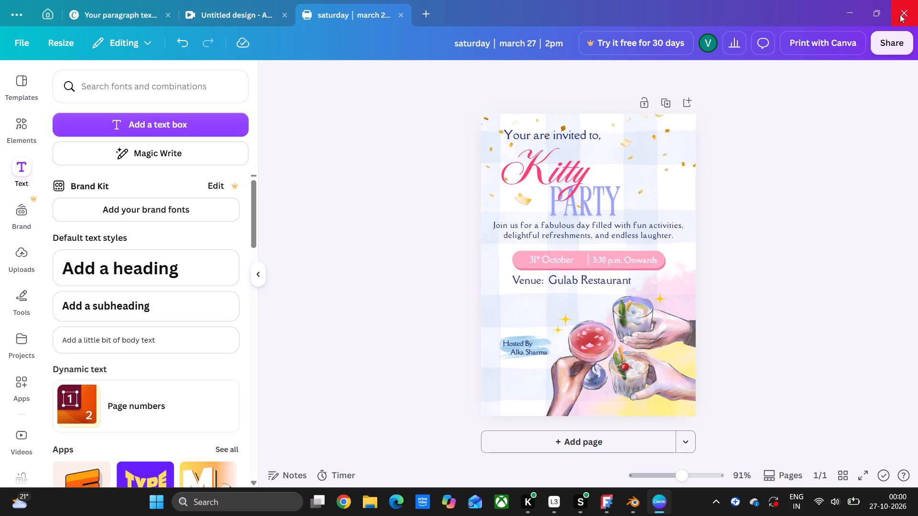
{"action": "left_click", "coordinate": [888, 37]}
{"action": "left_click", "coordinate": [326, 330], "text": "ctrl"}
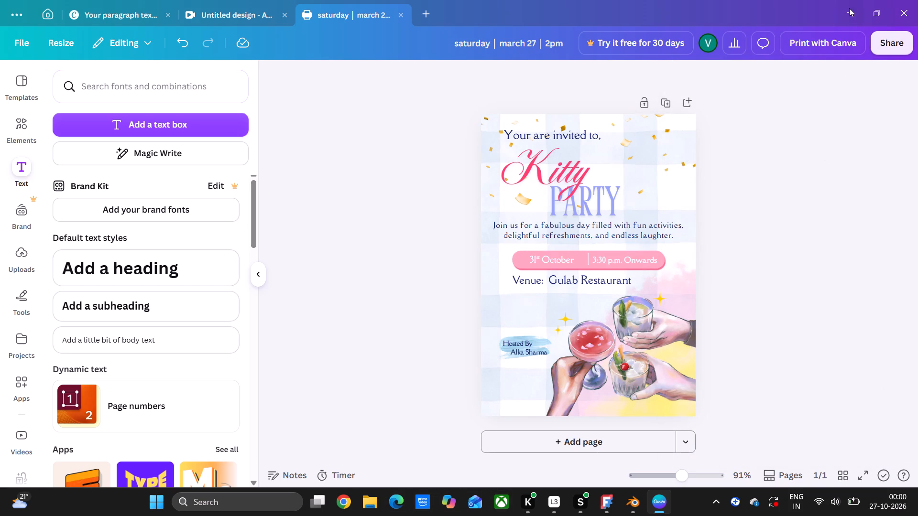
Download the invitation without the dress code line as a PNG, saving it as "invitation 2" on New Volume (F:).
{"action": "left_click", "coordinate": [878, 46]}
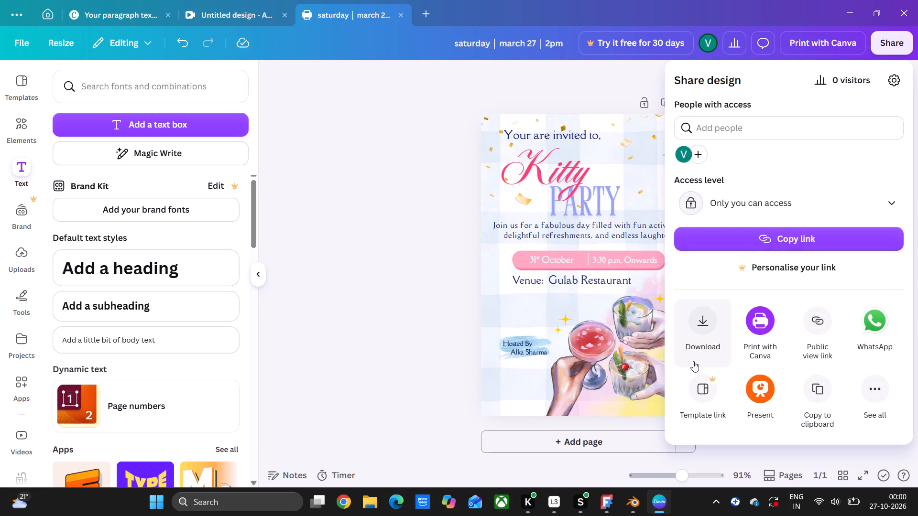
{"action": "left_click", "coordinate": [693, 335]}
{"action": "left_click", "coordinate": [788, 302]}
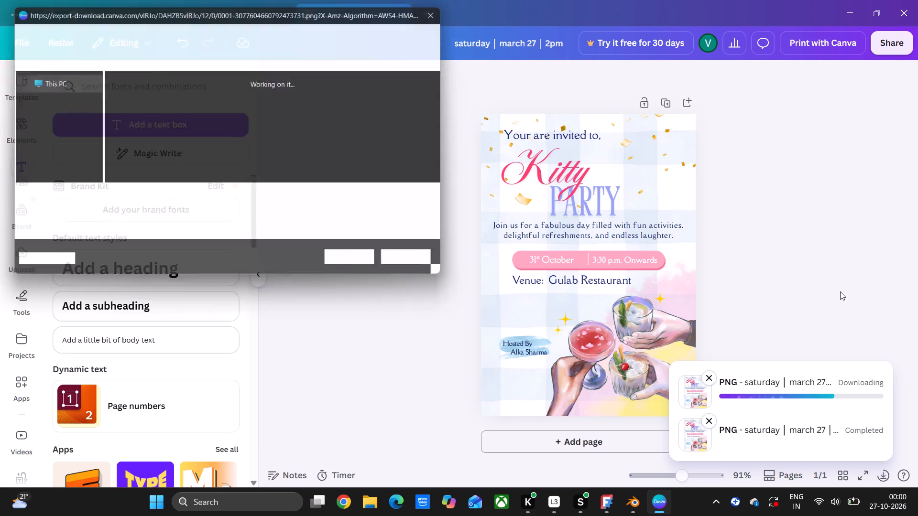
{"action": "left_click", "coordinate": [229, 201]}
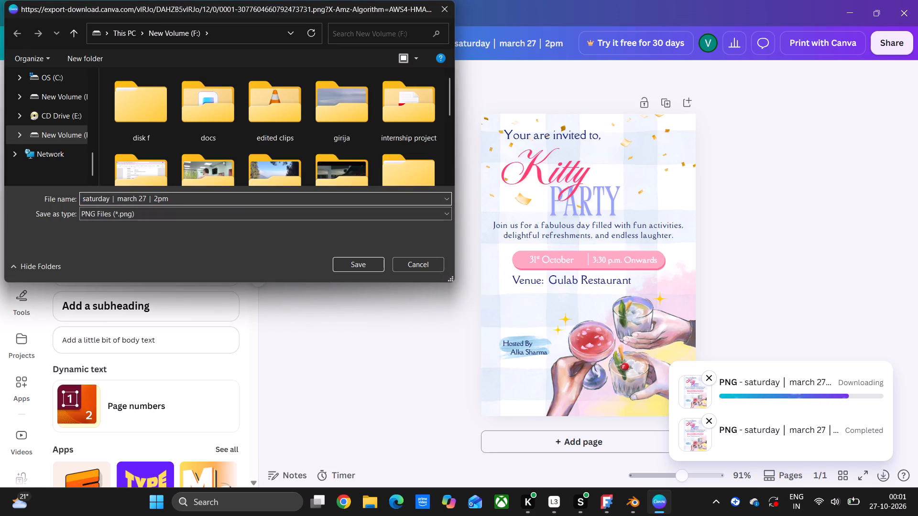
{"action": "key", "text": "BackSpace"}
{"action": "key", "text": "BackSpace"}
{"action": "key", "text": "BackSpace"}
{"action": "key", "text": "BackSpace"}
{"action": "key", "text": "BackSpace"}
{"action": "key", "text": "BackSpace"}
{"action": "key", "text": "BackSpace"}
{"action": "key", "text": "BackSpace"}
{"action": "key", "text": "BackSpace"}
{"action": "key", "text": "BackSpace"}
{"action": "key", "text": "BackSpace"}
{"action": "key", "text": "BackSpace"}
{"action": "key", "text": "BackSpace"}
{"action": "key", "text": "BackSpace"}
{"action": "key", "text": "BackSpace"}
{"action": "key", "text": "BackSpace"}
{"action": "key", "text": "BackSpace"}
{"action": "key", "text": "BackSpace"}
{"action": "key", "text": "BackSpace"}
{"action": "key", "text": "BackSpace"}
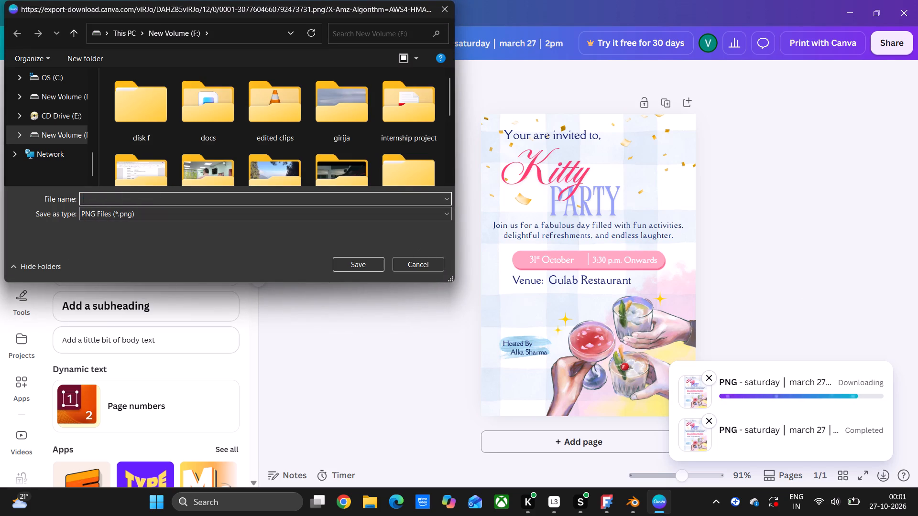
{"action": "type", "text": "invitation 2"}
{"action": "key", "text": "space"}
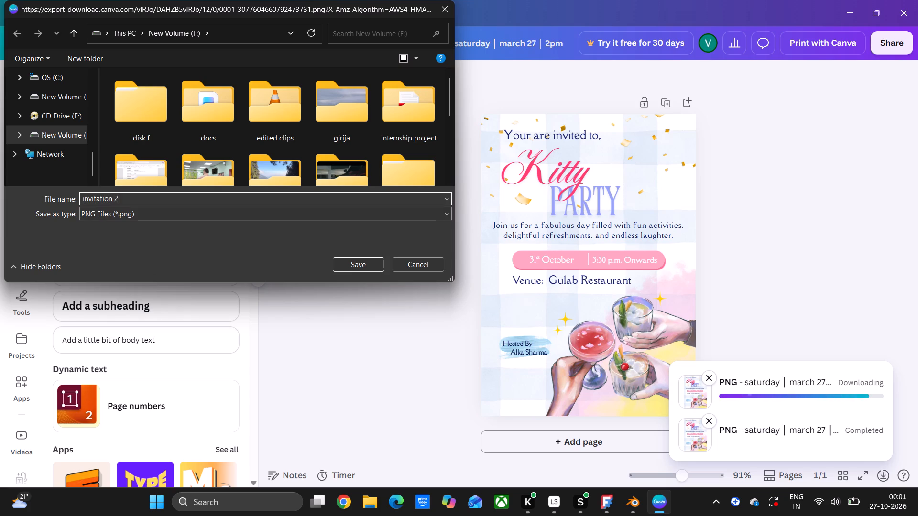
{"action": "left_click", "coordinate": [357, 267]}
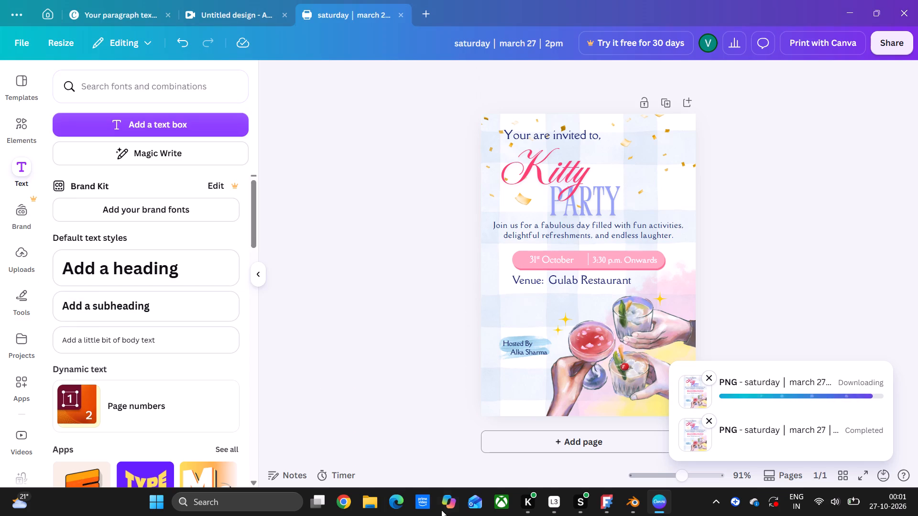
Switch to File Explorer, look through New Volume (F:) for the saved invitation files and preview "invitation".
{"action": "double_click", "coordinate": [369, 505]}
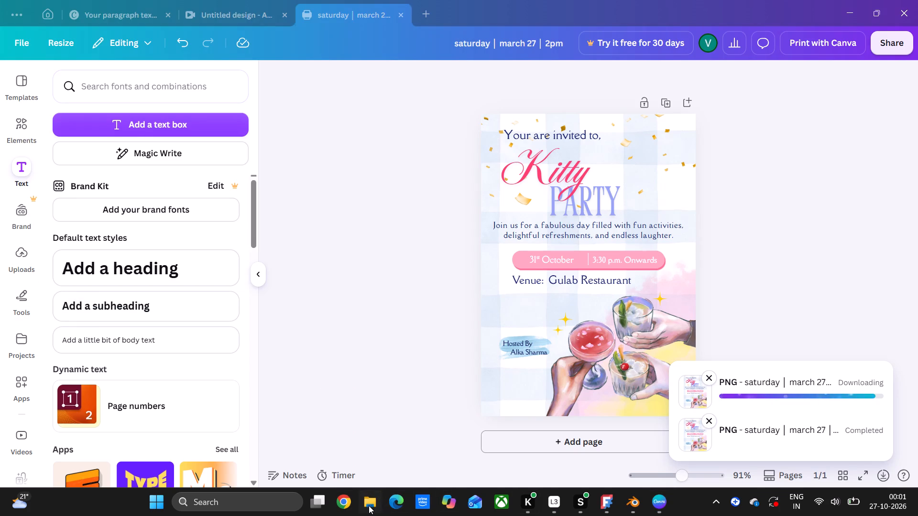
{"action": "scroll", "coordinate": [62, 357], "scroll_direction": "down", "scroll_amount": 4}
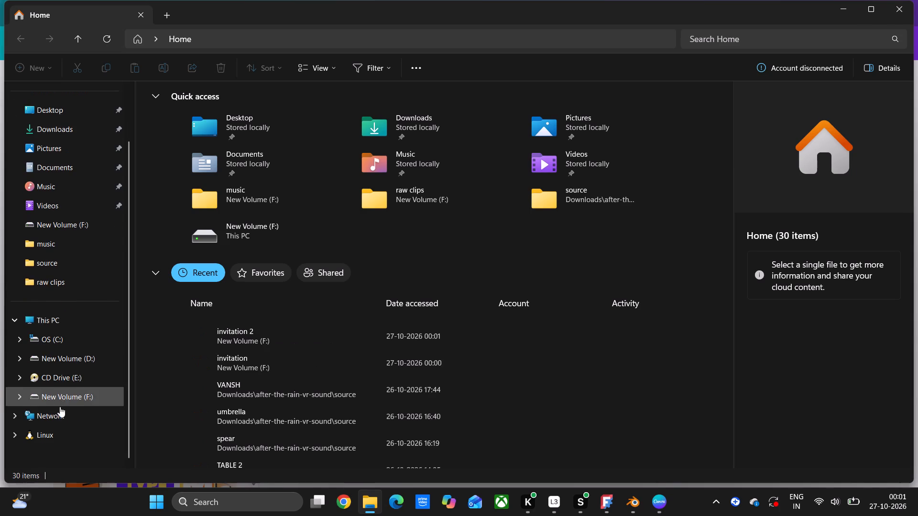
{"action": "left_click", "coordinate": [60, 407]}
{"action": "left_click", "coordinate": [65, 401]}
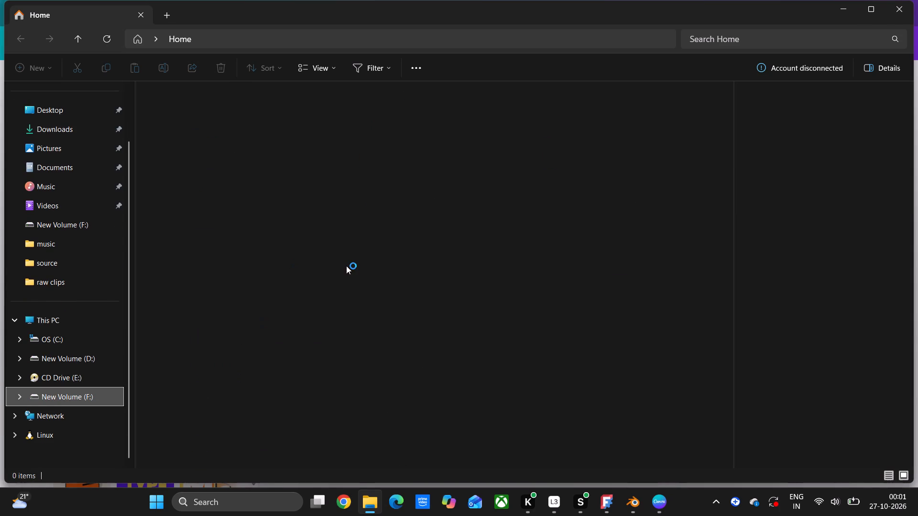
{"action": "scroll", "coordinate": [346, 266], "scroll_direction": "down", "scroll_amount": 8}
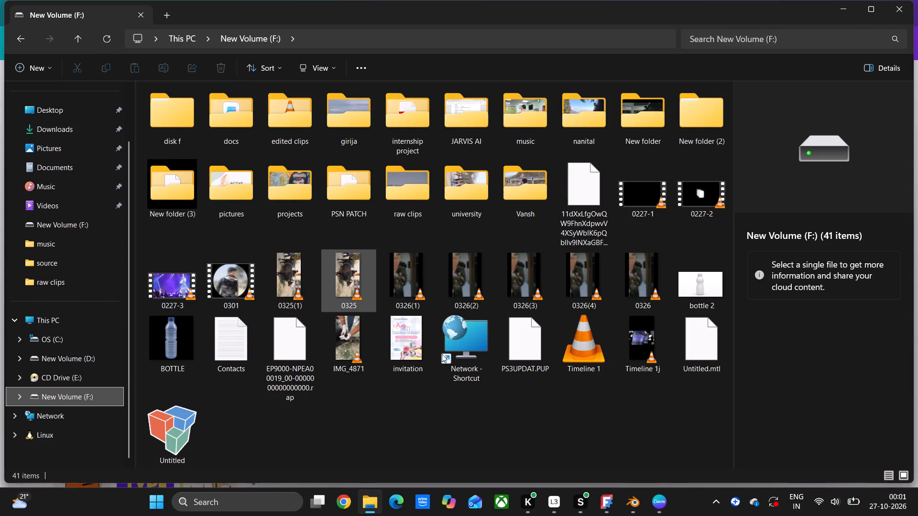
{"action": "left_click", "coordinate": [410, 343]}
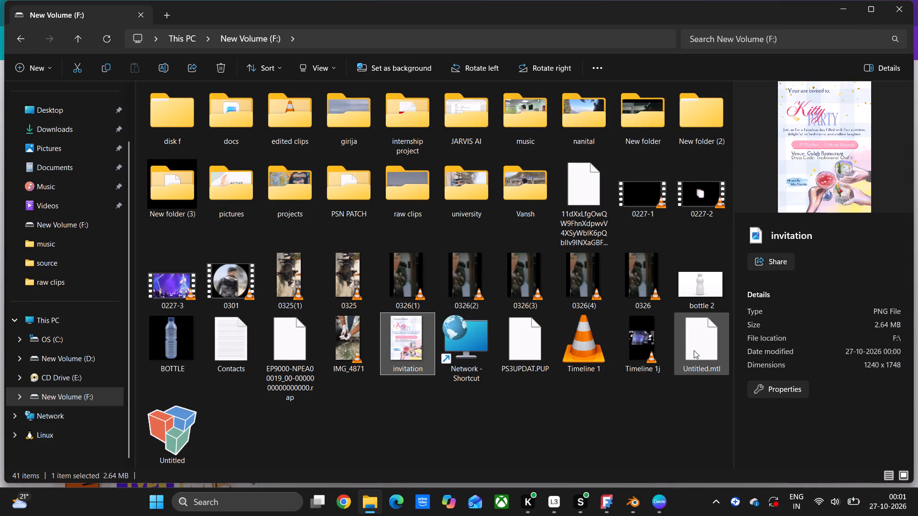
{"action": "left_click", "coordinate": [431, 421]}
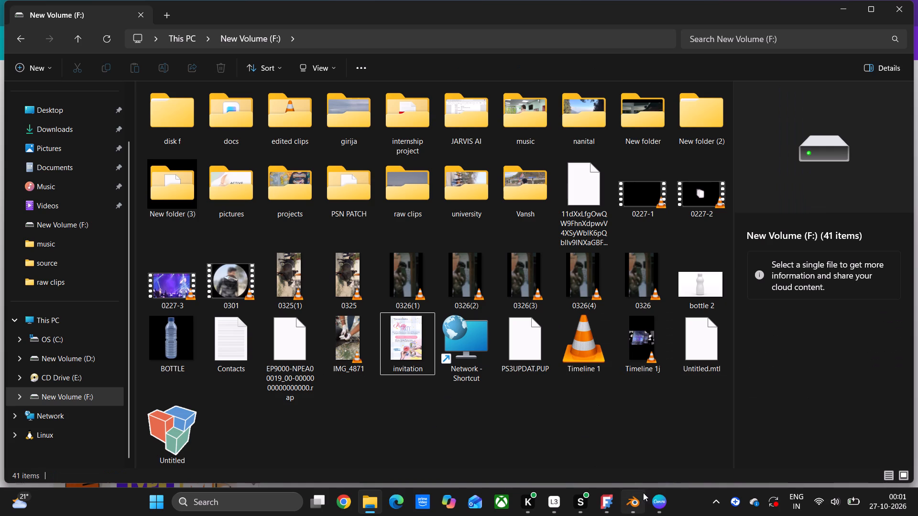
{"action": "left_click", "coordinate": [308, 448]}
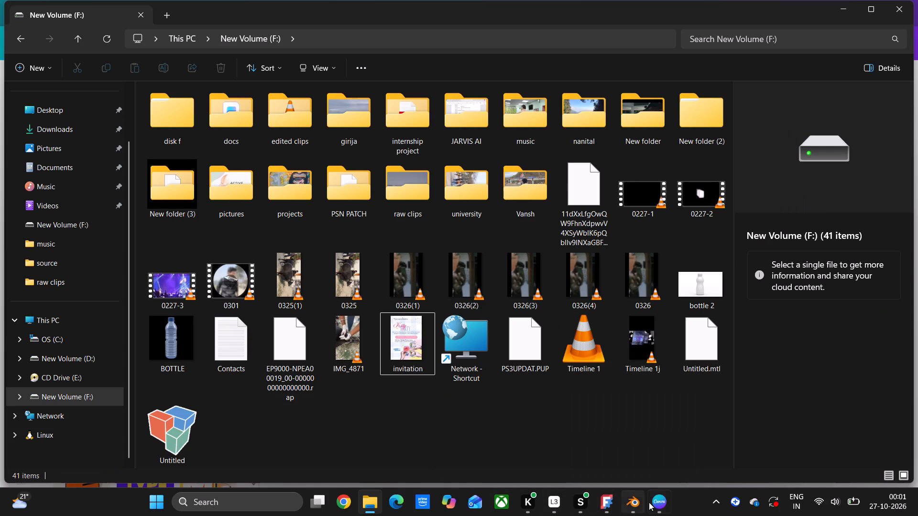
Return to Canva to check the progress of the PNG download.
{"action": "left_click", "coordinate": [652, 503]}
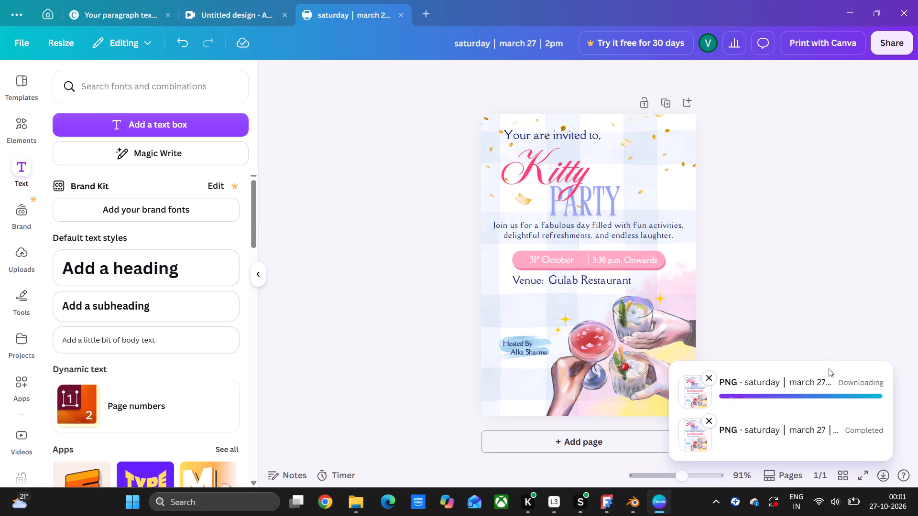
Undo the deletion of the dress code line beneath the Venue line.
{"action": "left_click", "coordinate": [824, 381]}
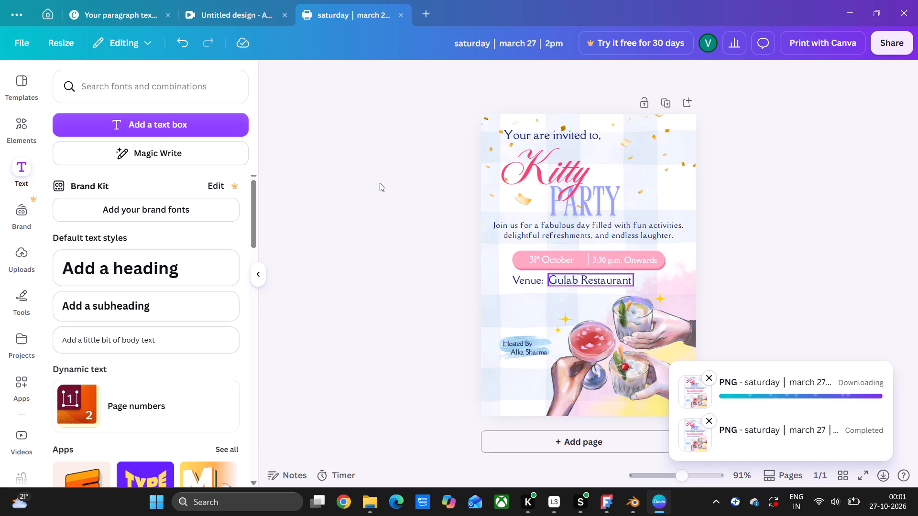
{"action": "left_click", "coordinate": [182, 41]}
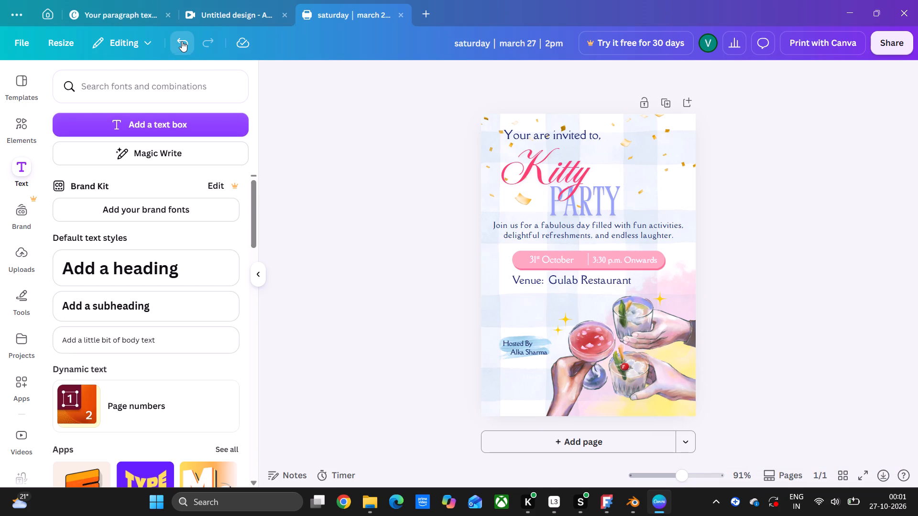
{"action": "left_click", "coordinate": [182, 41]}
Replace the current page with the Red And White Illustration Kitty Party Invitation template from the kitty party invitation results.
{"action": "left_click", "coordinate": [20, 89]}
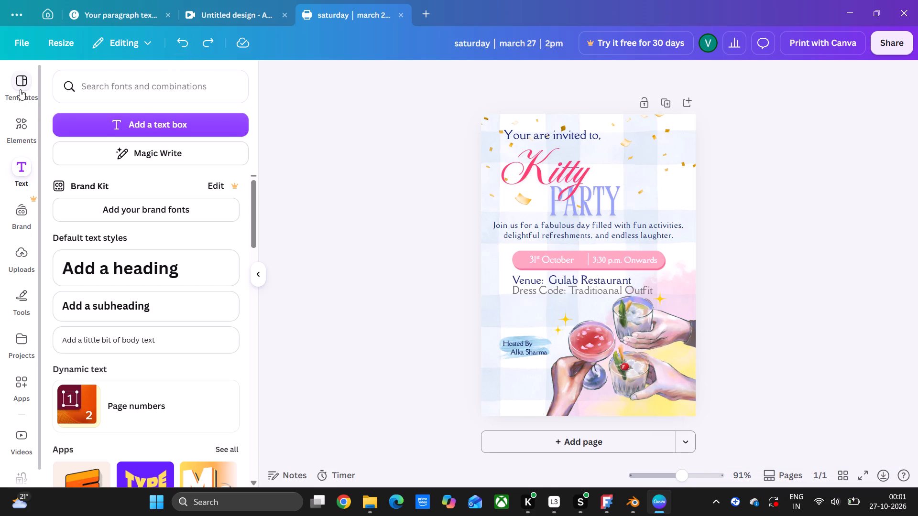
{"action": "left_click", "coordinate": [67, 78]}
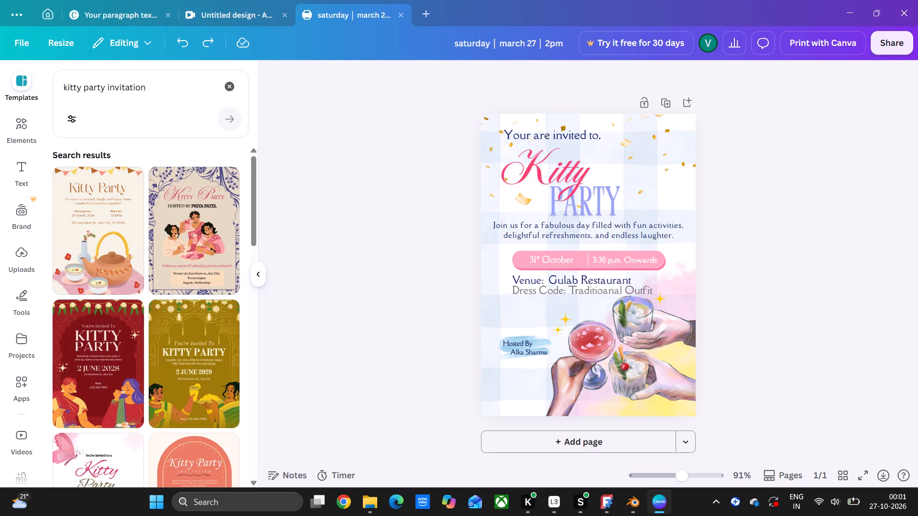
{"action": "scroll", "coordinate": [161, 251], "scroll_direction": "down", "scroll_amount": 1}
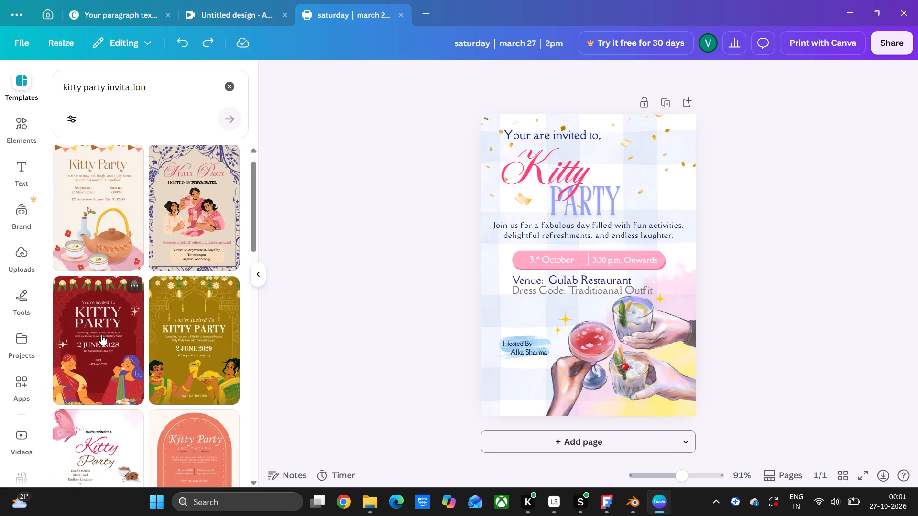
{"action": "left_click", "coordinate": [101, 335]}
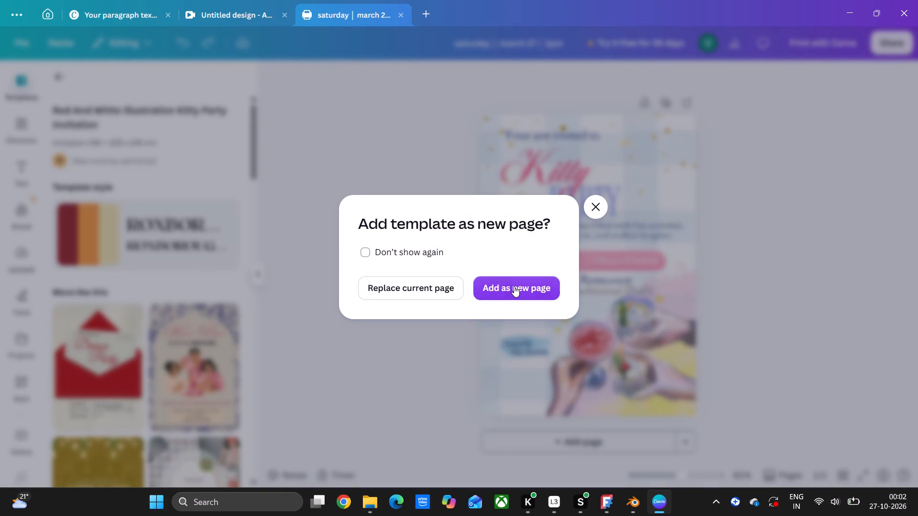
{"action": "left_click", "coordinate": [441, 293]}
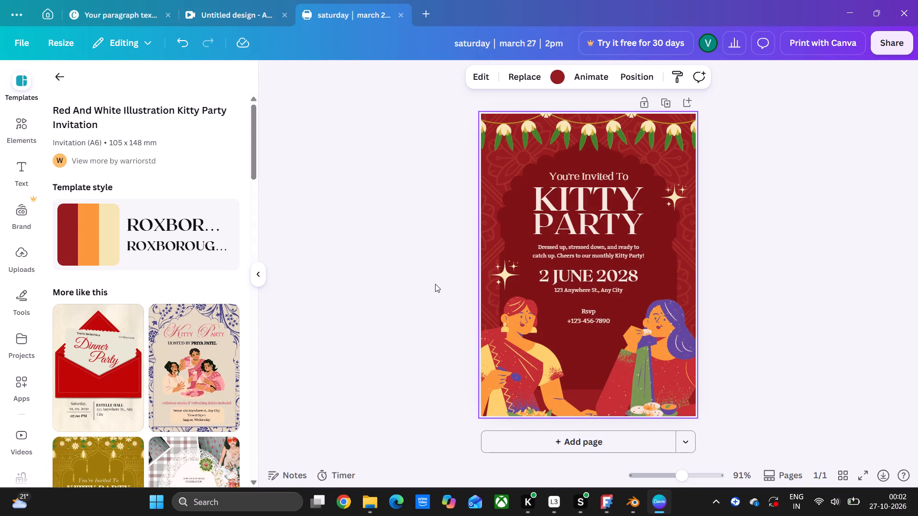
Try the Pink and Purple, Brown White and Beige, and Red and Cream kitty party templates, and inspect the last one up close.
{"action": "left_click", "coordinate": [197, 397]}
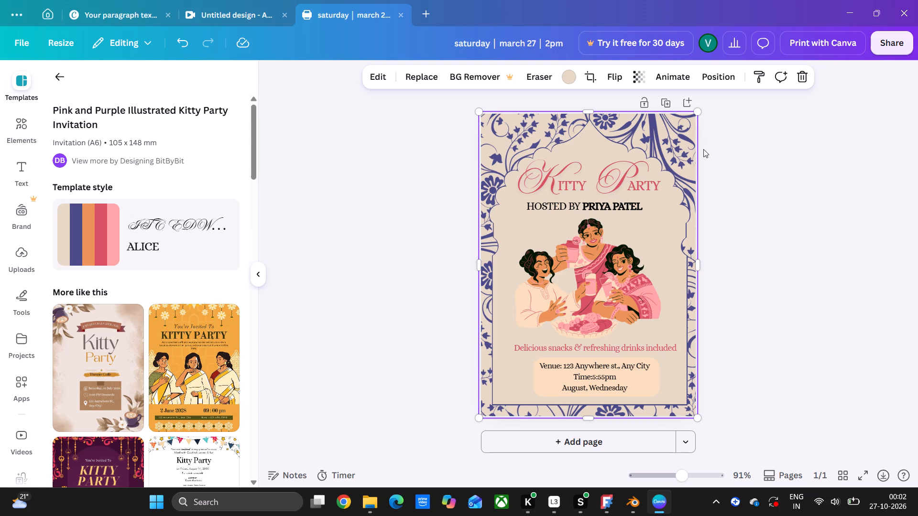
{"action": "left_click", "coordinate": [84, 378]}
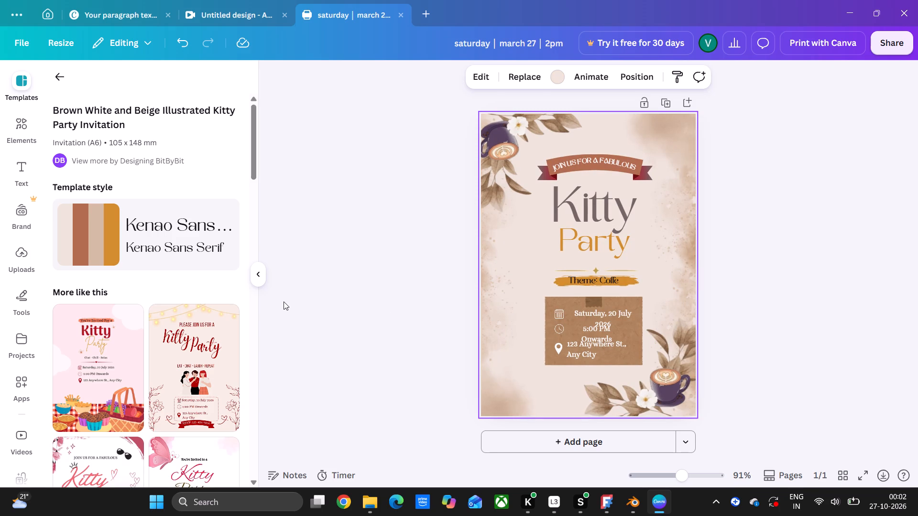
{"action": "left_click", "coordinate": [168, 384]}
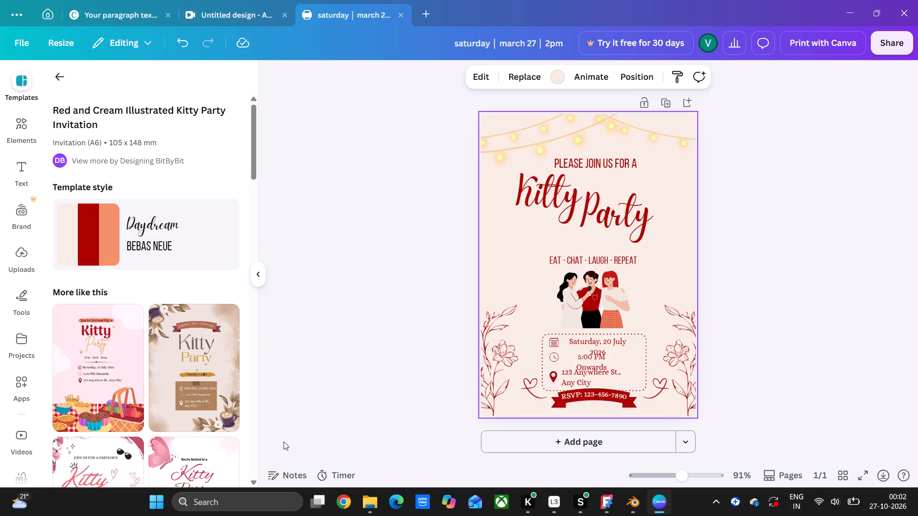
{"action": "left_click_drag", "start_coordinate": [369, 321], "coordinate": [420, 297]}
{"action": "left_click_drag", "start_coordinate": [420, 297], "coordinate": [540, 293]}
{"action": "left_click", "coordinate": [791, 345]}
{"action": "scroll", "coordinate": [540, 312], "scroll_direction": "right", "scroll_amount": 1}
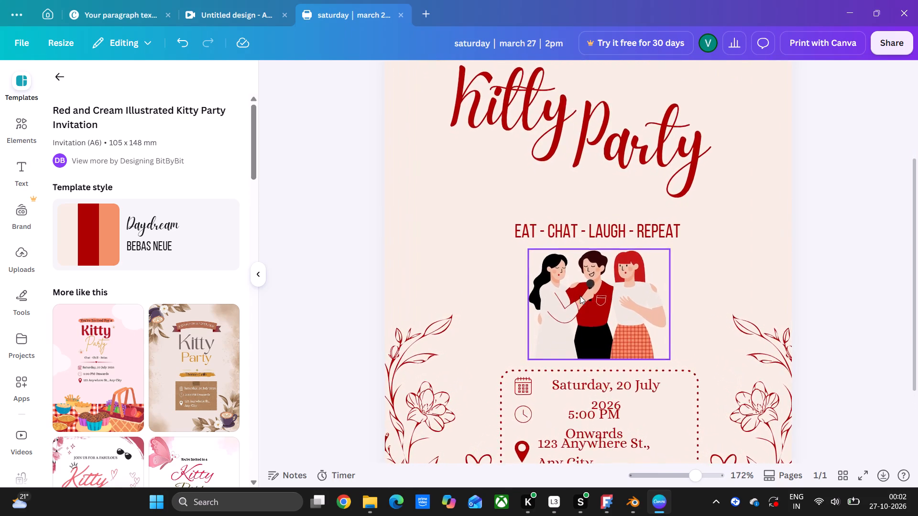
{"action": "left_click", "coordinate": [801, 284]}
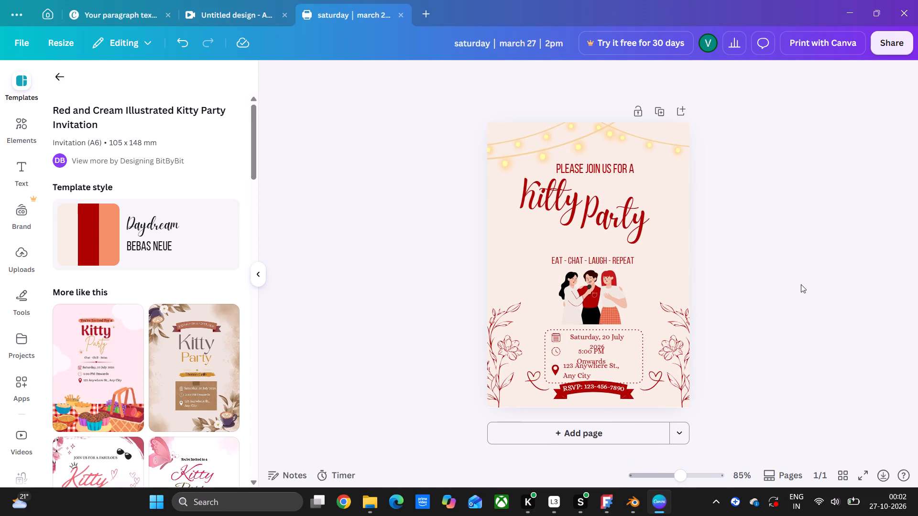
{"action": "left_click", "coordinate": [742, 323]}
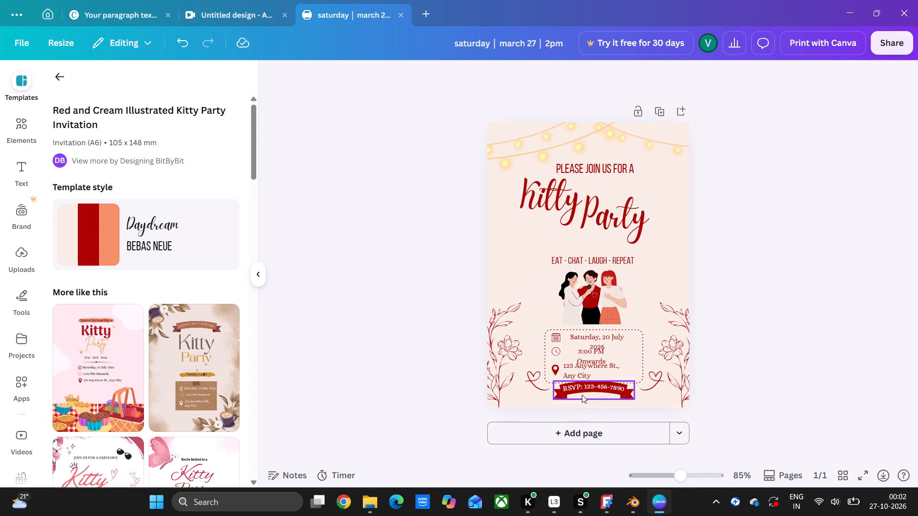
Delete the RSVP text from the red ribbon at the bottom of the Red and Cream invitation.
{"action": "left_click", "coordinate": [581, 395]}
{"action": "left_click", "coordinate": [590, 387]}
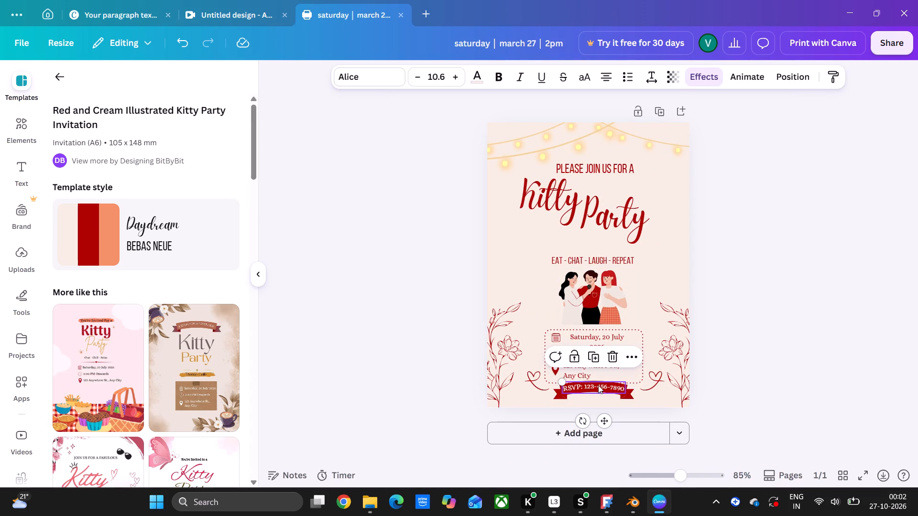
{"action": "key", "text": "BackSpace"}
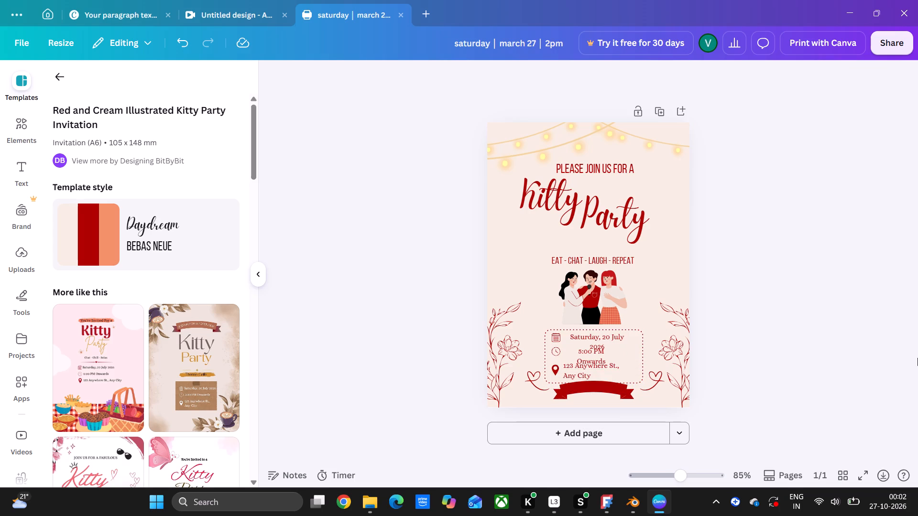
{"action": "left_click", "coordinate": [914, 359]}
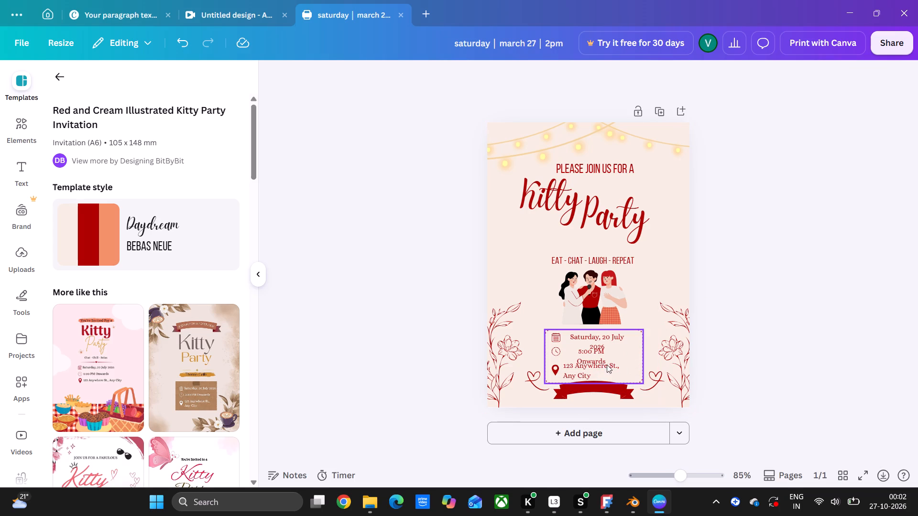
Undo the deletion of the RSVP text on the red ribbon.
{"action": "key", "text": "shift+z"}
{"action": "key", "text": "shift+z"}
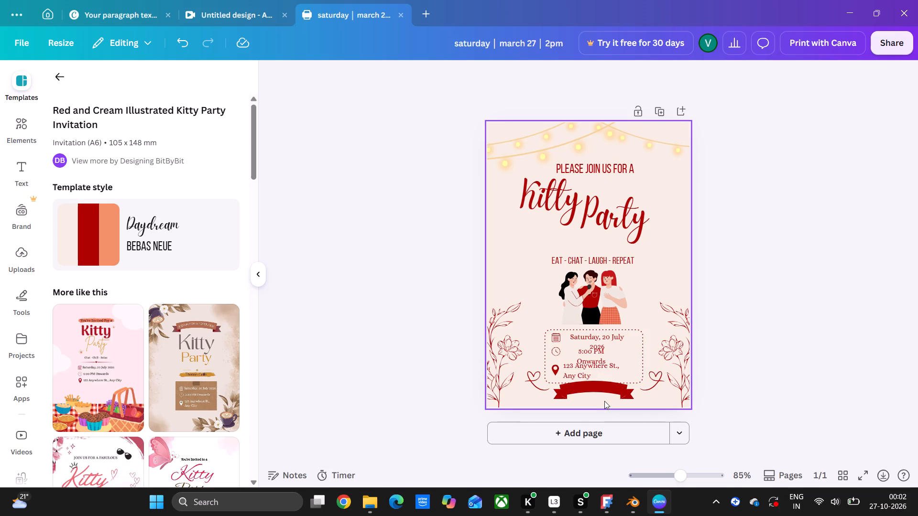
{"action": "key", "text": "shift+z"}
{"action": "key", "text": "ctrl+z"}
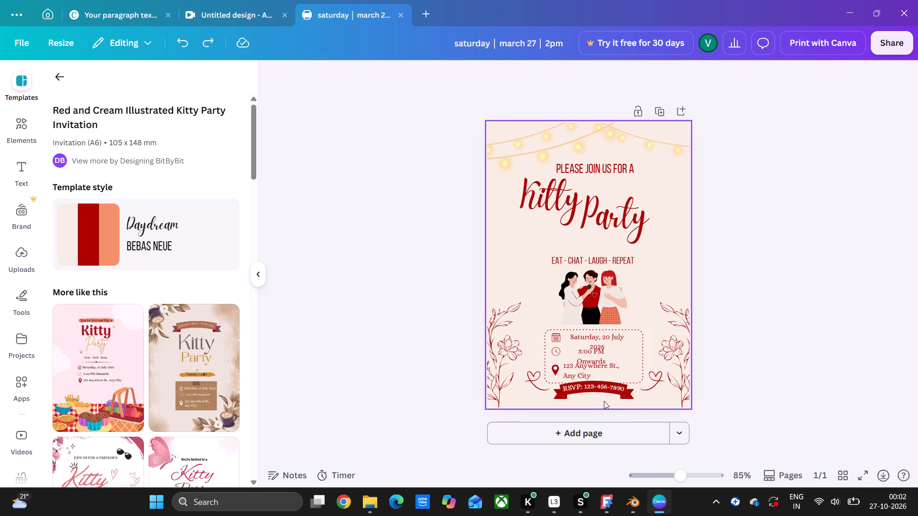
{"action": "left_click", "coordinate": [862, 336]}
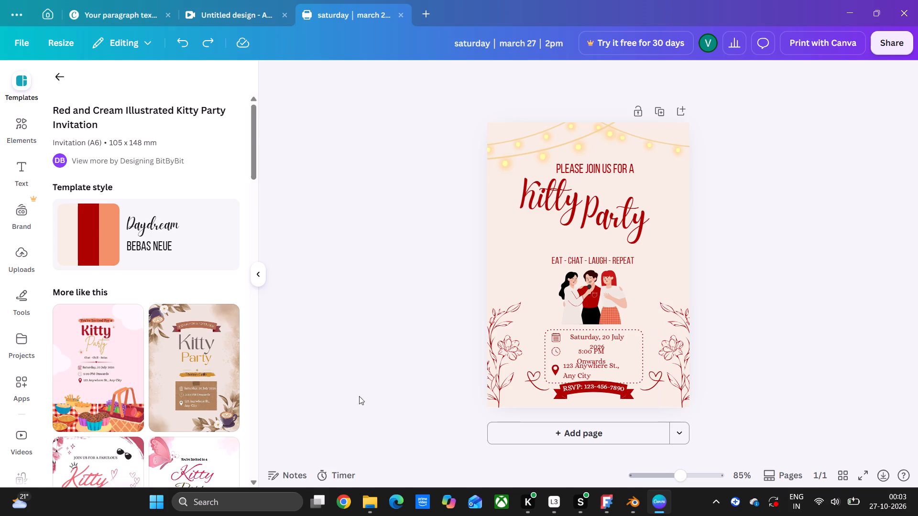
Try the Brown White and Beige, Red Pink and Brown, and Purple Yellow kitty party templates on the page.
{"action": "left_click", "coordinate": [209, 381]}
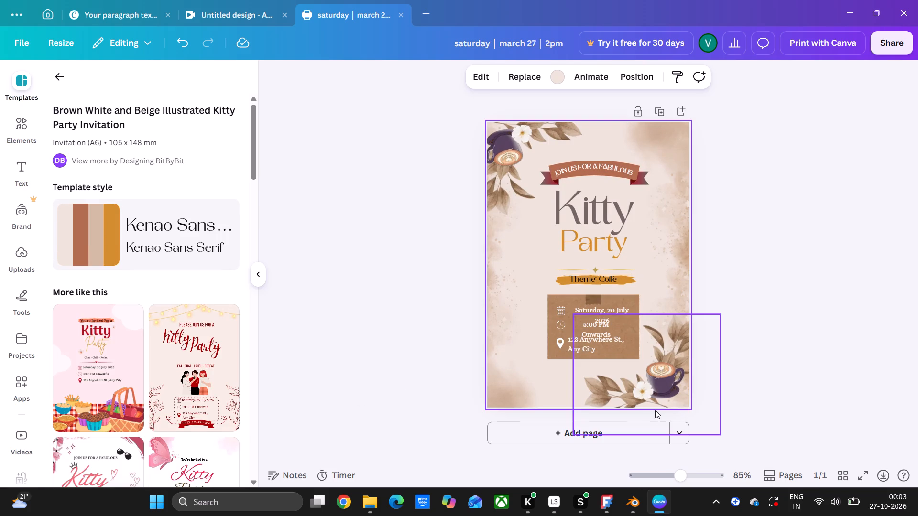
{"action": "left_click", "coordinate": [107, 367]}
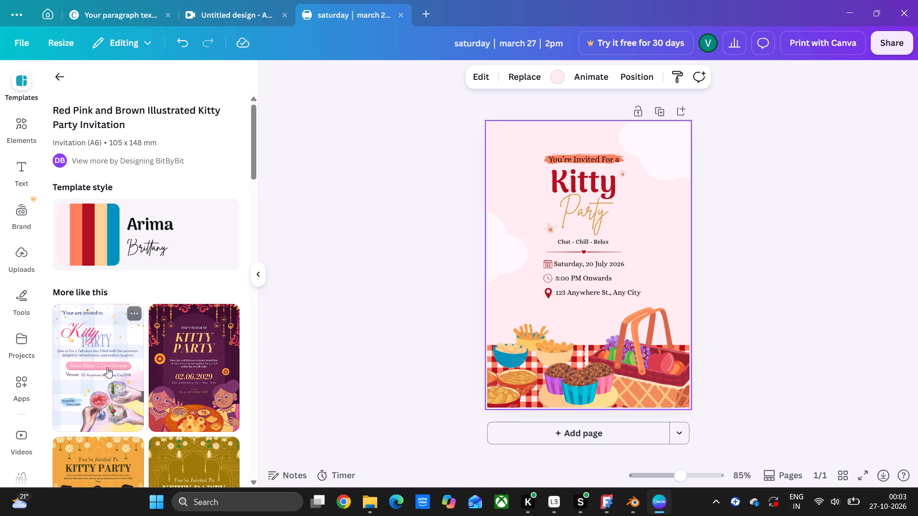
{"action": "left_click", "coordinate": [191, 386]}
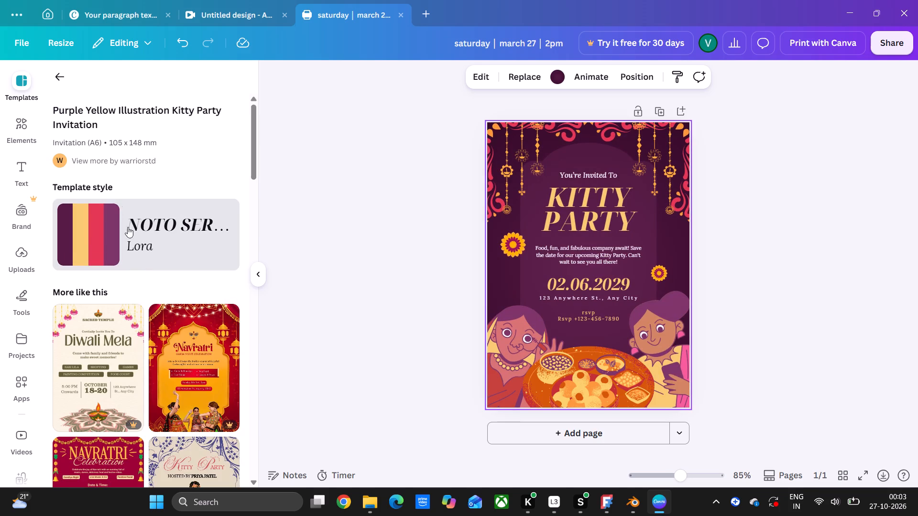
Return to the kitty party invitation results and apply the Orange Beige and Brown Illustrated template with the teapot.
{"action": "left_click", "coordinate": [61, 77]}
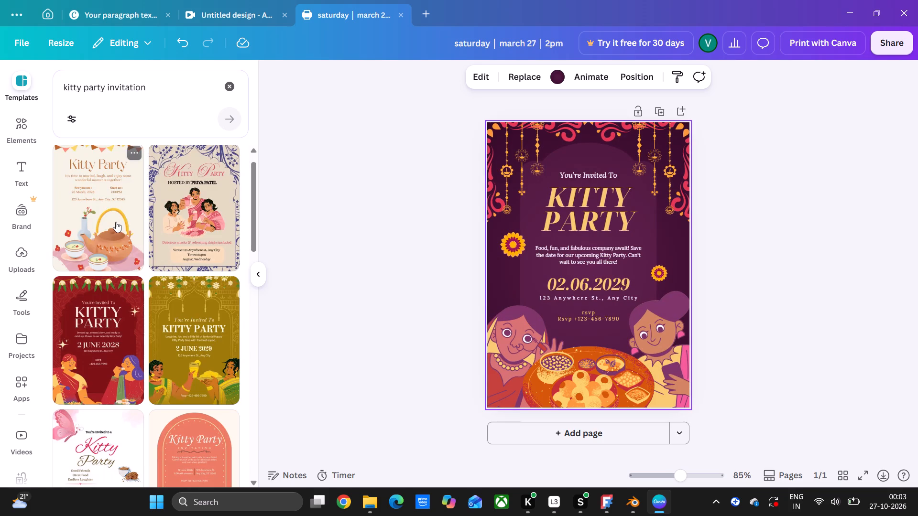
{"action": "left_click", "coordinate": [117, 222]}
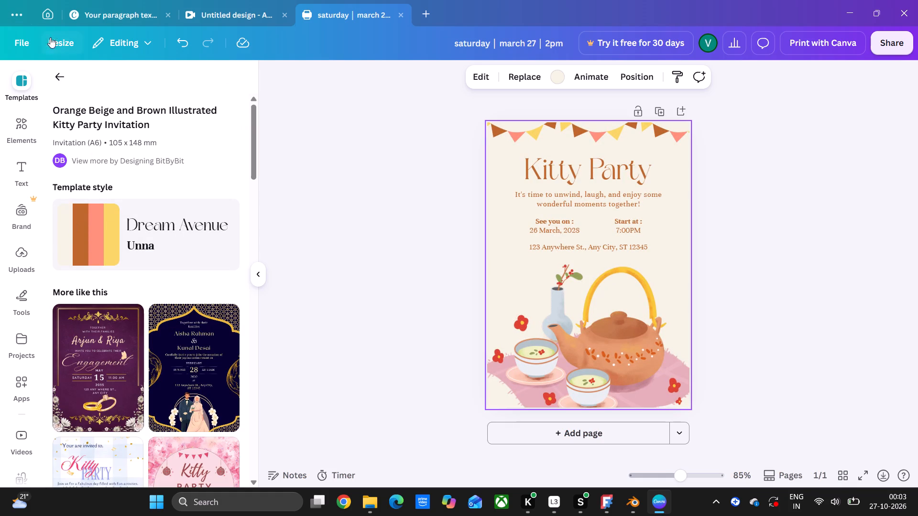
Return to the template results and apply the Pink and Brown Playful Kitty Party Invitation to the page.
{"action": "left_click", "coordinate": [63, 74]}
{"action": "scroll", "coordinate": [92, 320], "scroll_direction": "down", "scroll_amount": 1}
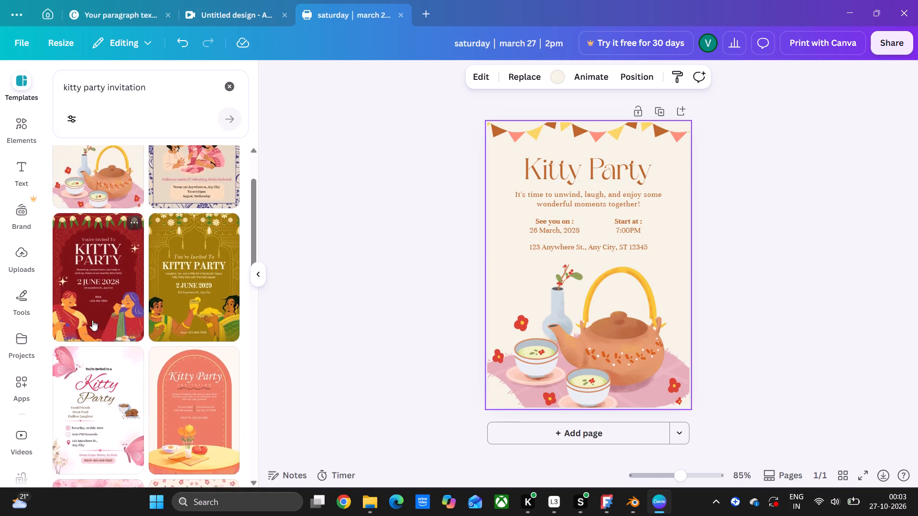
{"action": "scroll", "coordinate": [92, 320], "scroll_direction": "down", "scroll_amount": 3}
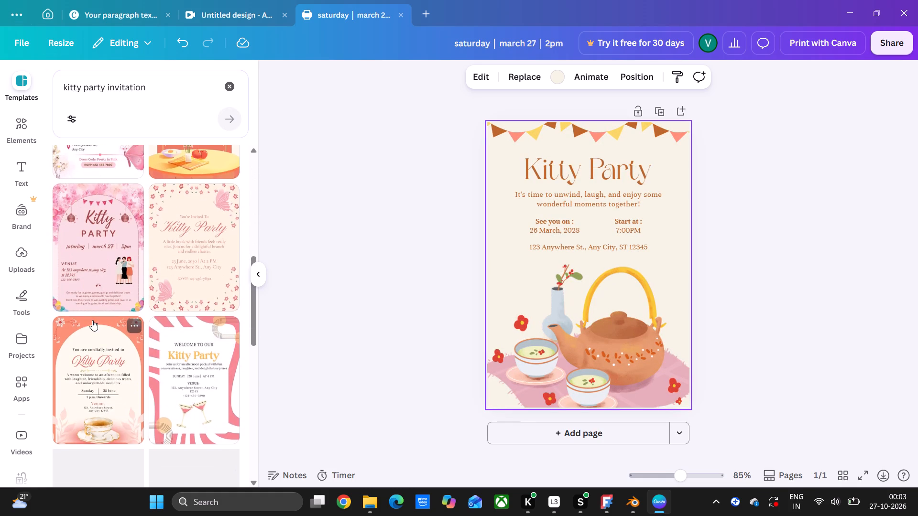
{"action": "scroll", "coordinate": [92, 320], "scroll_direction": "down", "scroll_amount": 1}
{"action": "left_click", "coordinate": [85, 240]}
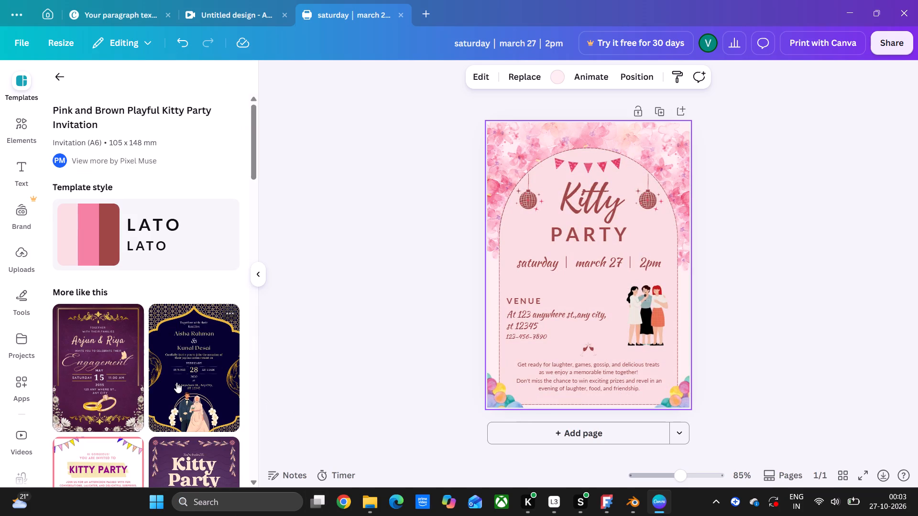
Return to the template results and apply the Green Pink and Beige Illustrated Kitty Party Invitation to the page.
{"action": "scroll", "coordinate": [176, 382], "scroll_direction": "up", "scroll_amount": 1}
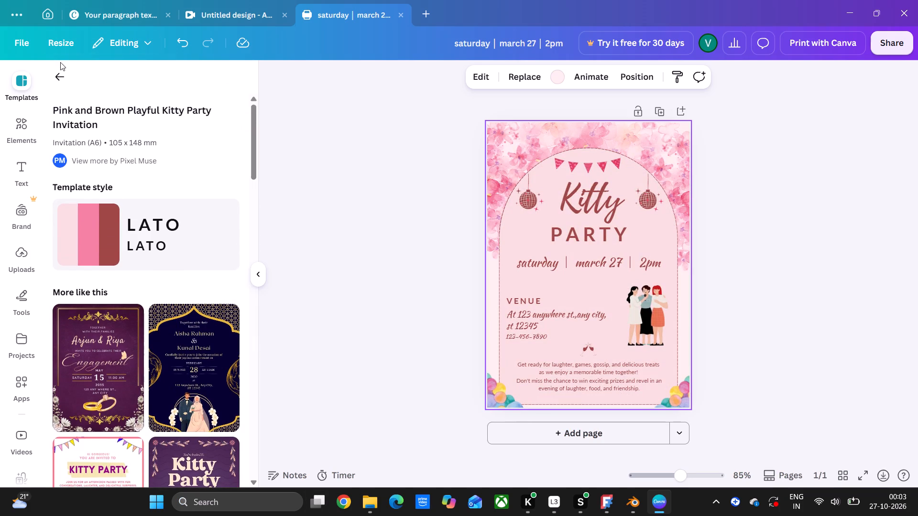
{"action": "left_click", "coordinate": [59, 69]}
{"action": "scroll", "coordinate": [91, 153], "scroll_direction": "down", "scroll_amount": 1}
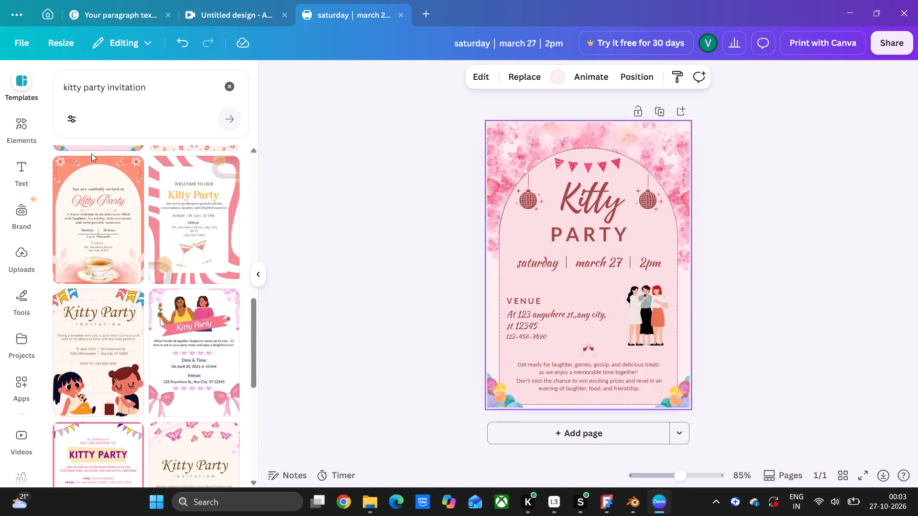
{"action": "scroll", "coordinate": [91, 153], "scroll_direction": "down", "scroll_amount": 3}
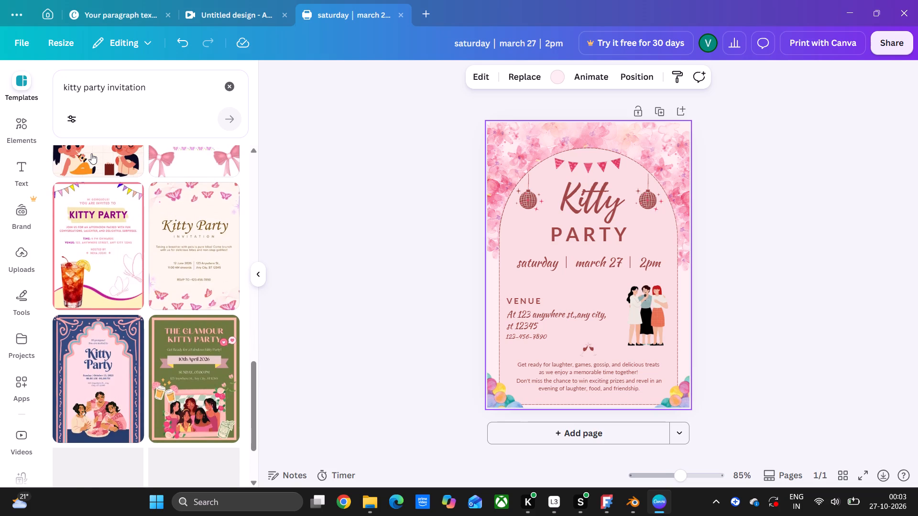
{"action": "left_click", "coordinate": [204, 387]}
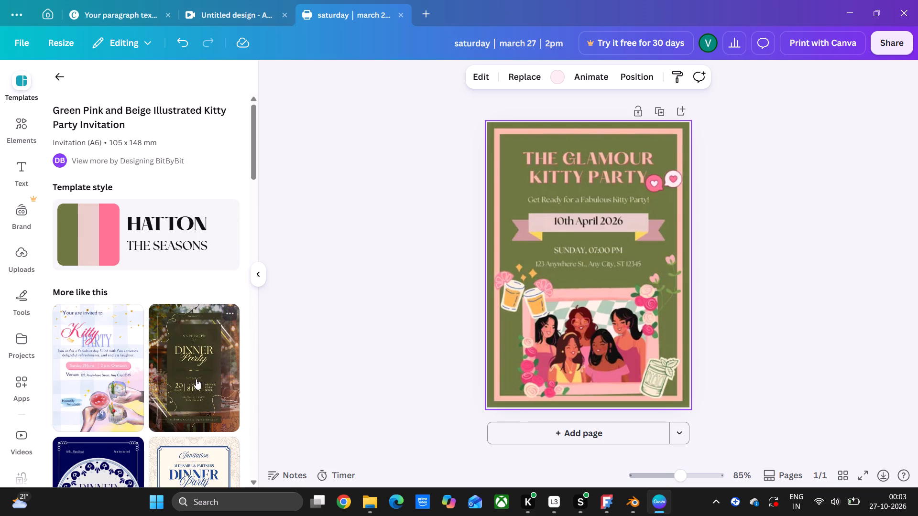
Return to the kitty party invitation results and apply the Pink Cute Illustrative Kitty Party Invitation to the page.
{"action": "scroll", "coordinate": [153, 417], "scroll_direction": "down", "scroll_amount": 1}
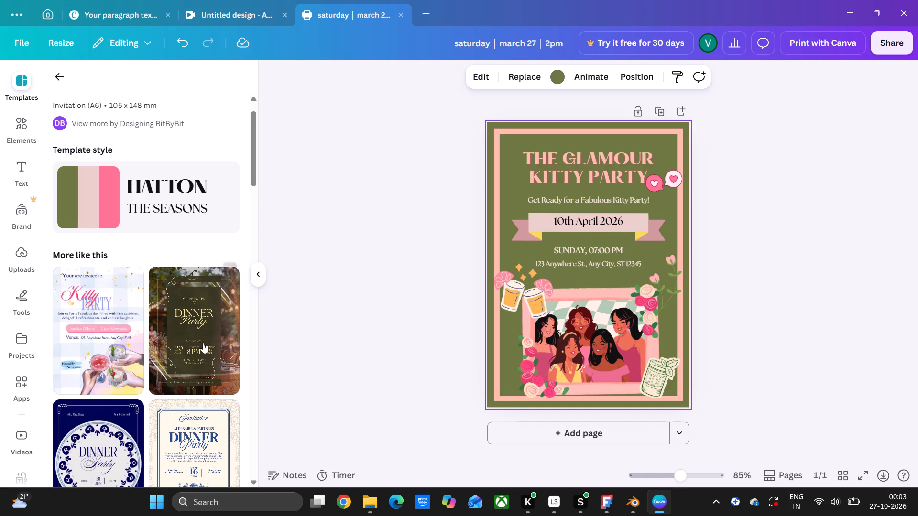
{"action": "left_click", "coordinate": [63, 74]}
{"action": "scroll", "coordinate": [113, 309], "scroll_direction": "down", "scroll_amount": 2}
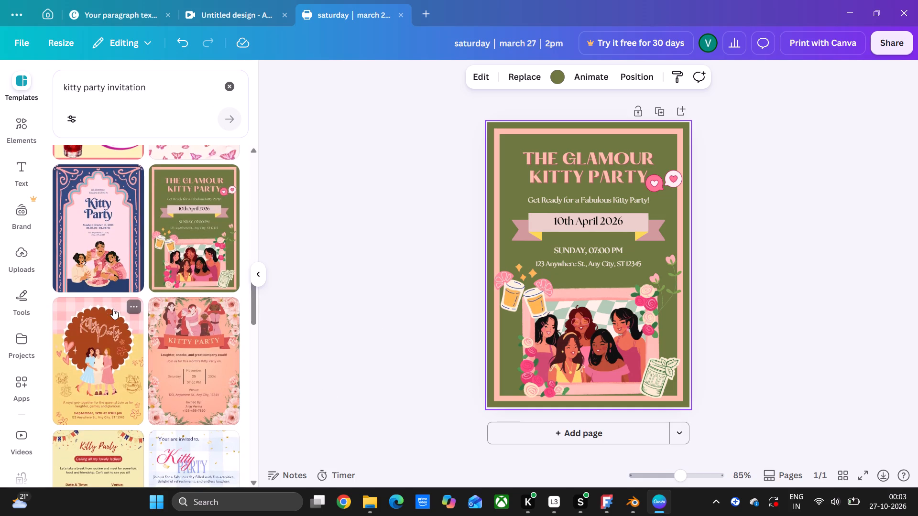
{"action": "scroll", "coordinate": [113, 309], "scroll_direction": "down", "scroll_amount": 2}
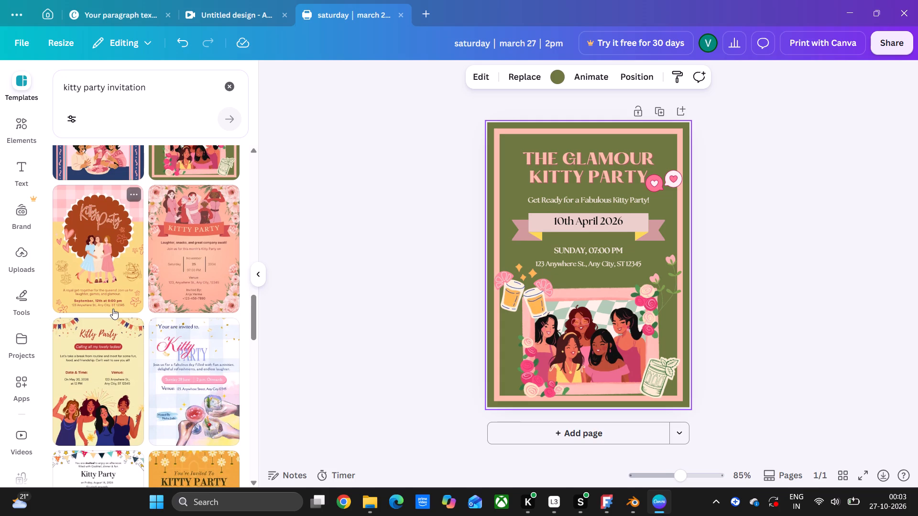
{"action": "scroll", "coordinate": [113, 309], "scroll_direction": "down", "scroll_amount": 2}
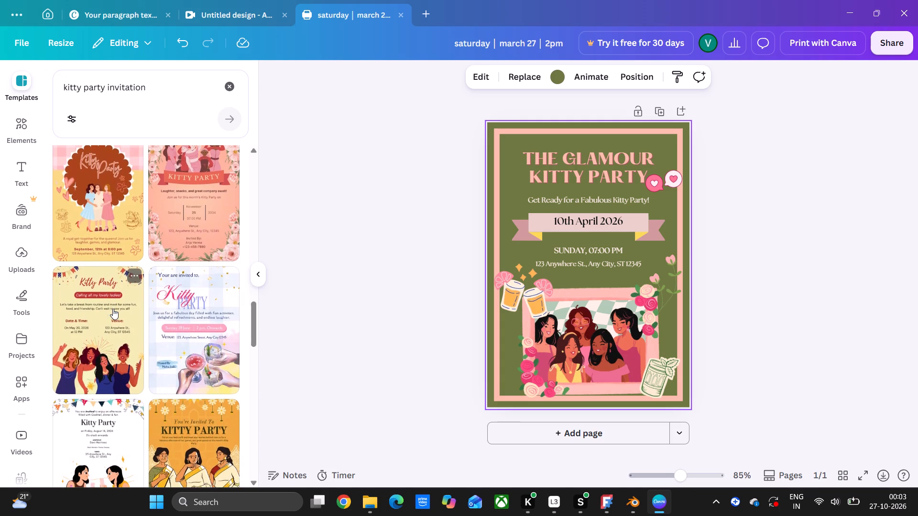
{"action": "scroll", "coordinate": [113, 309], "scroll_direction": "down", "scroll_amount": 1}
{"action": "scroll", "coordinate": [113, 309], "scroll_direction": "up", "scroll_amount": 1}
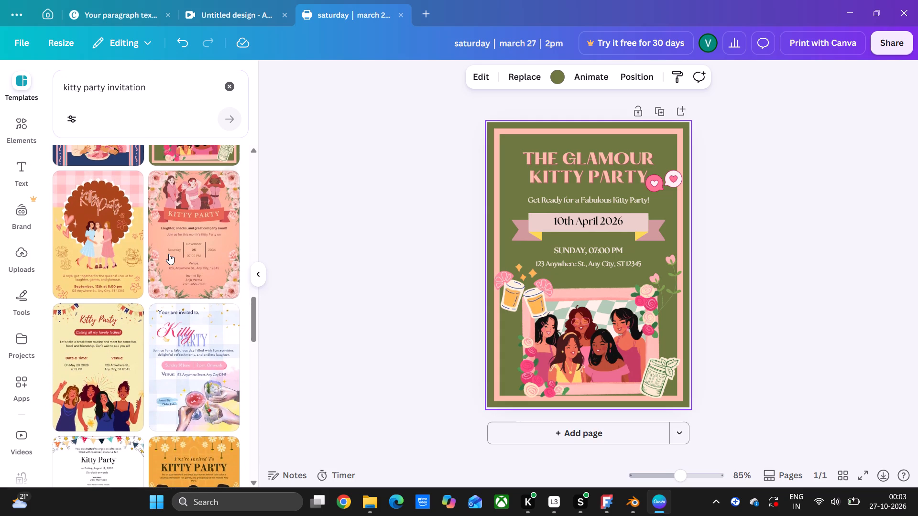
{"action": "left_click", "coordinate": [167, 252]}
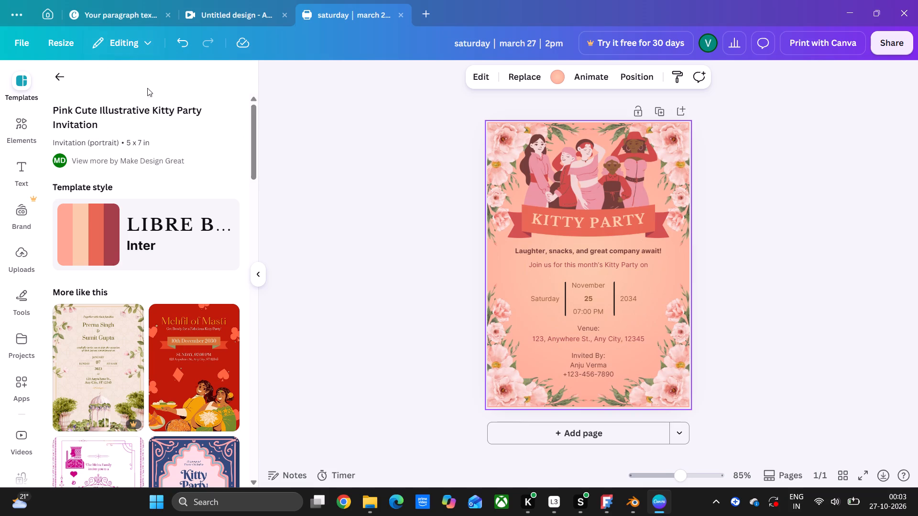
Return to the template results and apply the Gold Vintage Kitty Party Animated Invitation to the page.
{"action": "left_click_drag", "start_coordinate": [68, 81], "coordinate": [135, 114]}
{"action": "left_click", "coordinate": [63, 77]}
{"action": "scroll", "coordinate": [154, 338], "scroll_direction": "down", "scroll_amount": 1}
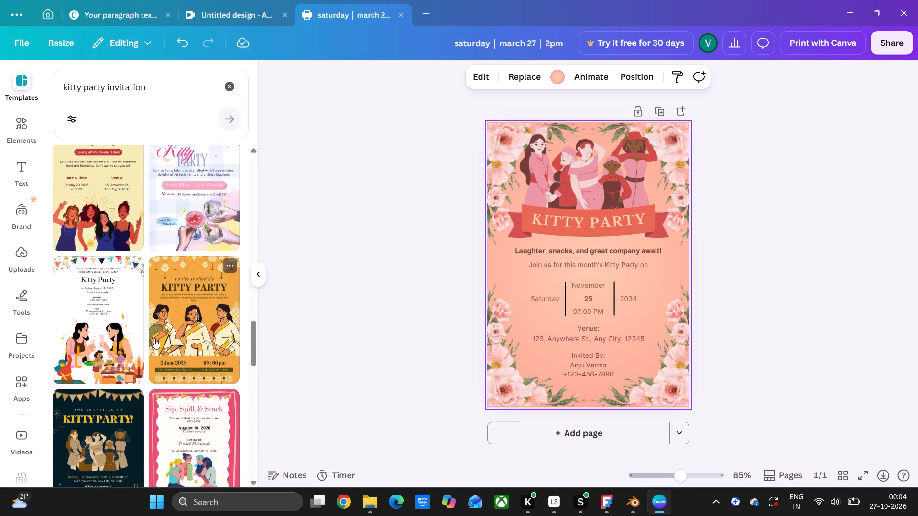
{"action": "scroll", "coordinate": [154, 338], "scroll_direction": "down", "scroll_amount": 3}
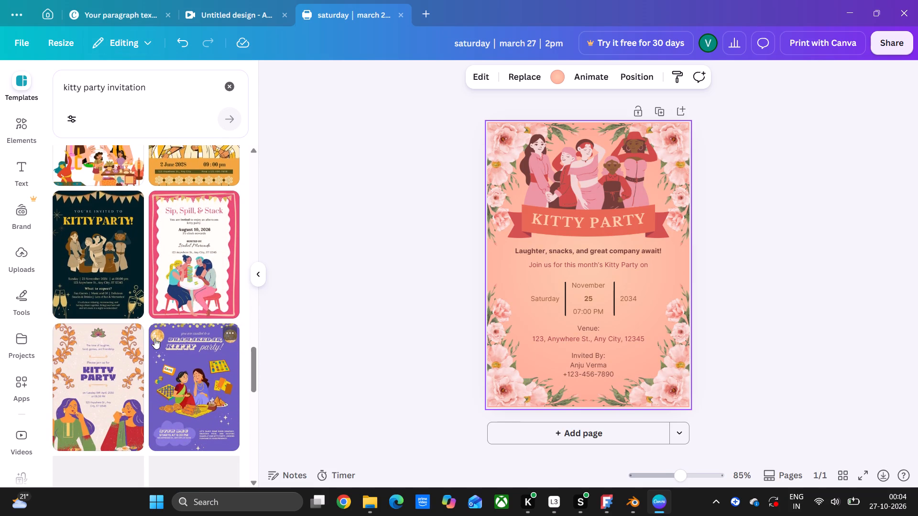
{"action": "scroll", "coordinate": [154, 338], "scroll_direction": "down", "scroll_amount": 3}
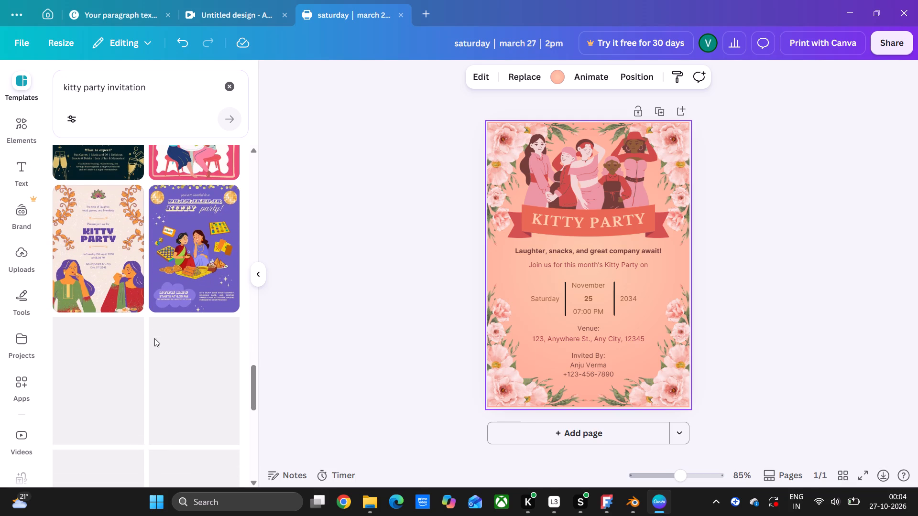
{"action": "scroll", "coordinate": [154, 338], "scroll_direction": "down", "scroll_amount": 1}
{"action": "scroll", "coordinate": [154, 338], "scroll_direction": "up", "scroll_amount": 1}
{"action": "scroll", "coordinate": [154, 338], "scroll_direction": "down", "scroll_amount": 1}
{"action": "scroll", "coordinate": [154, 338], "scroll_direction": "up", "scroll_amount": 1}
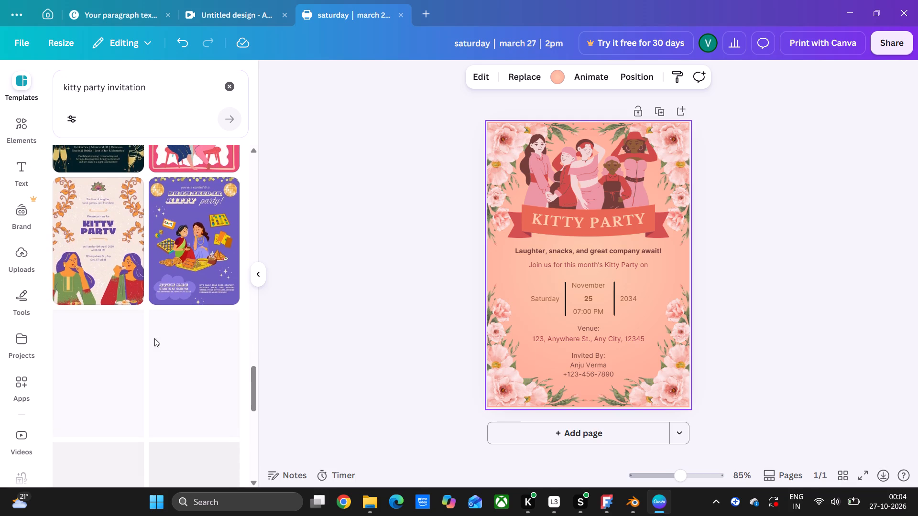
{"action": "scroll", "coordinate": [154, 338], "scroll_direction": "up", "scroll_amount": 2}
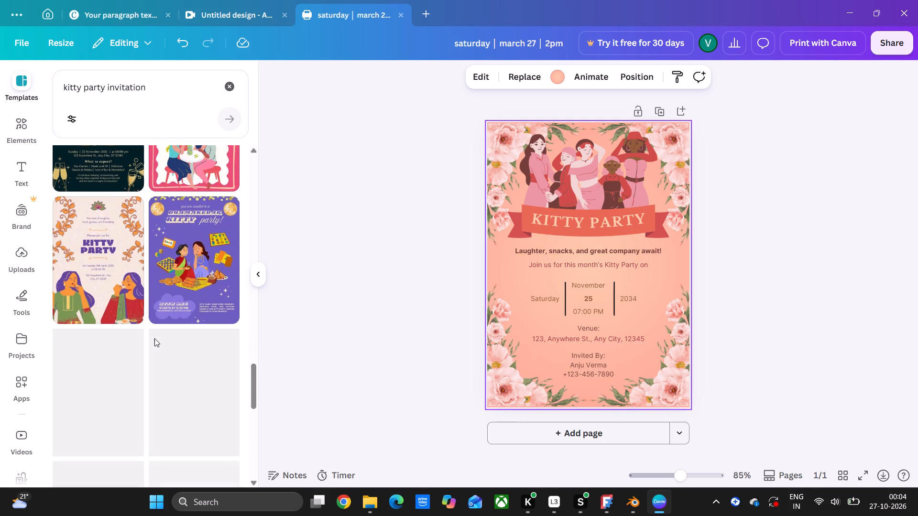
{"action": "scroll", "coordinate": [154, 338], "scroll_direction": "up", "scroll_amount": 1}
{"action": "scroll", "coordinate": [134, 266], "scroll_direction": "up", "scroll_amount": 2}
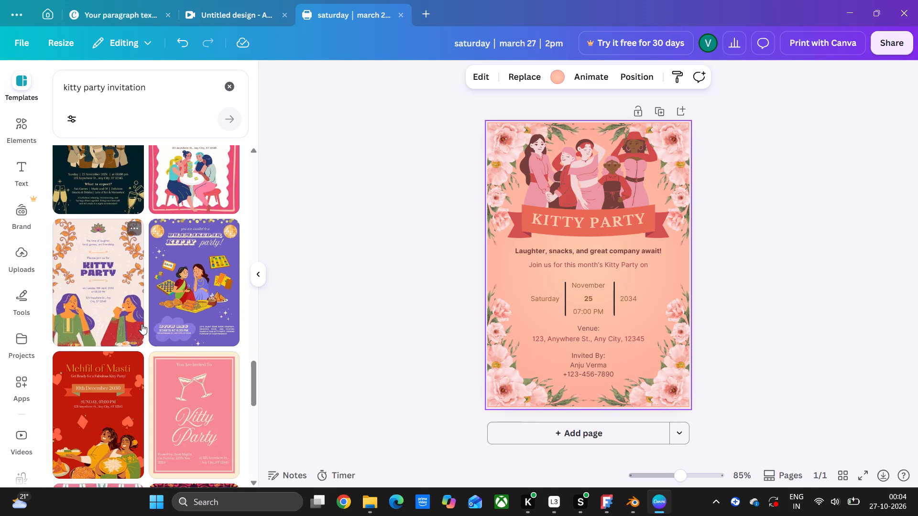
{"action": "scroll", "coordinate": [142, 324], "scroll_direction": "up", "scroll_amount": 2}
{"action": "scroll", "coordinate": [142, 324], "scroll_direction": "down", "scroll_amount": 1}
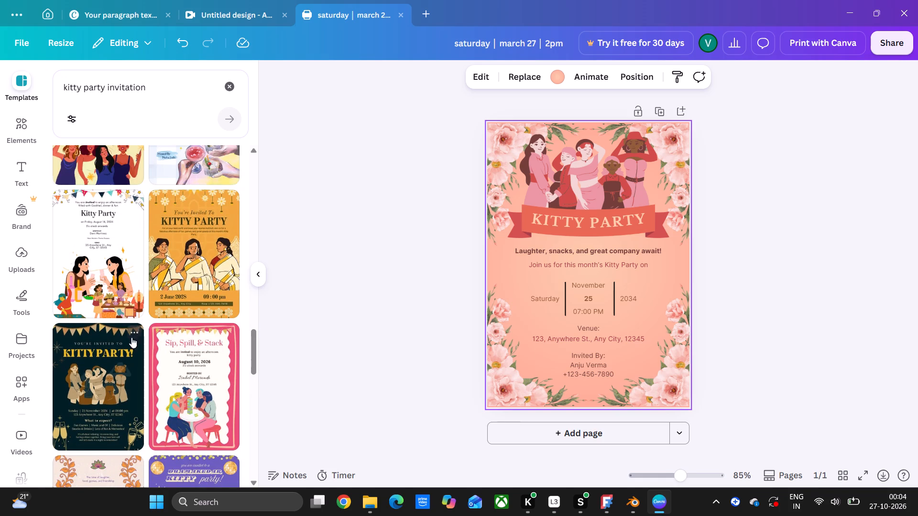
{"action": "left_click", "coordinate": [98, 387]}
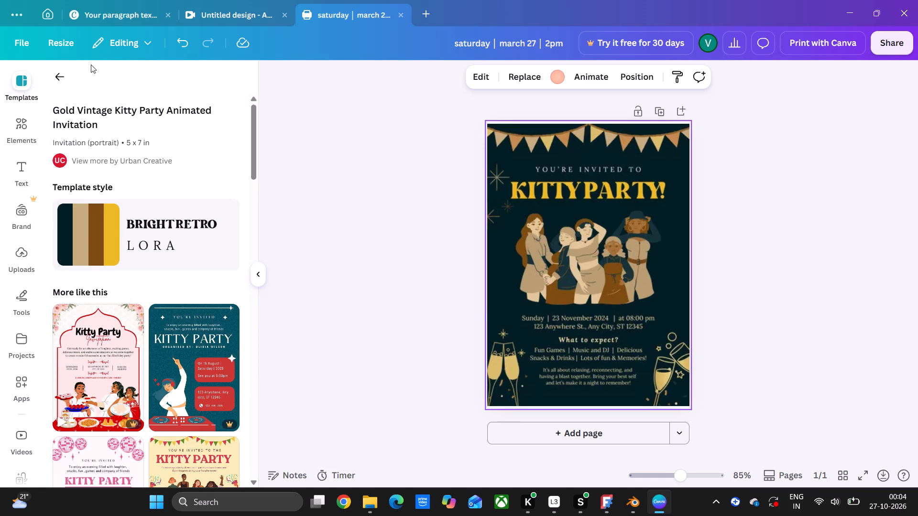
Return to the template results and search the templates for "kitty party on diwali".
{"action": "left_click", "coordinate": [66, 75]}
{"action": "scroll", "coordinate": [74, 202], "scroll_direction": "down", "scroll_amount": 3}
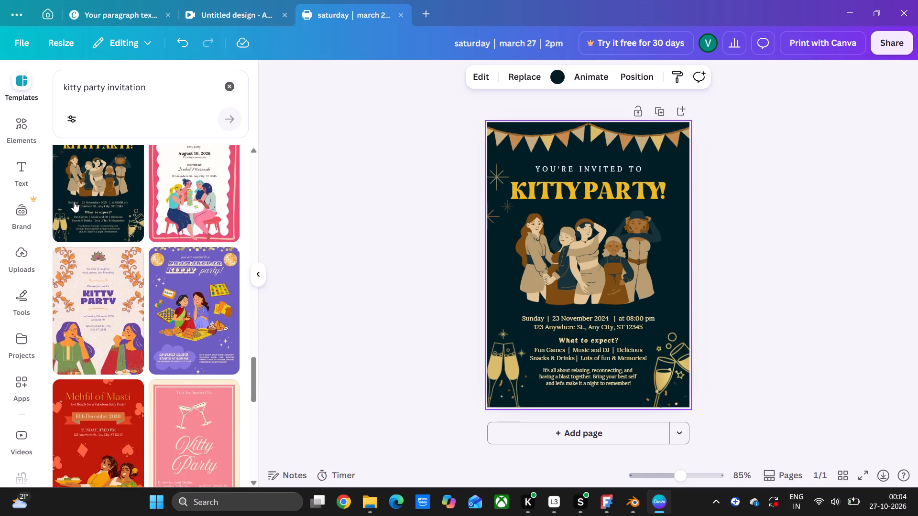
{"action": "left_click", "coordinate": [156, 88]}
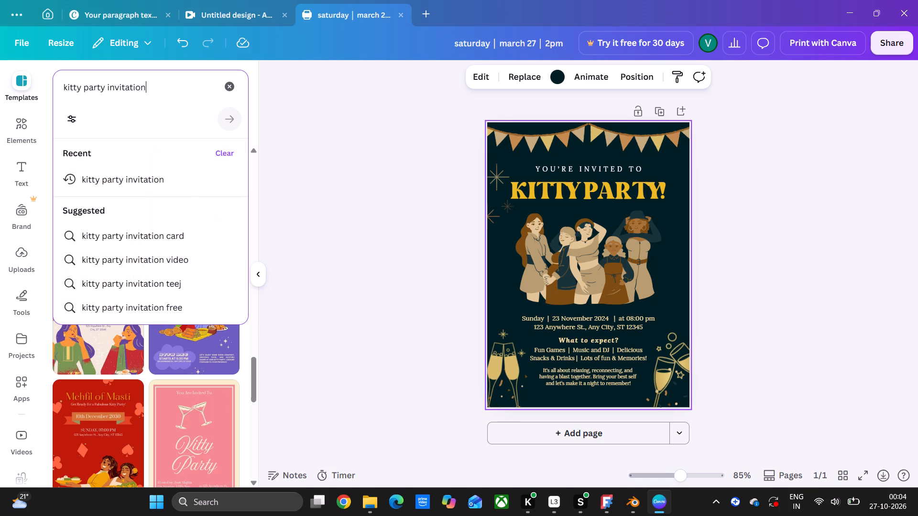
{"action": "key", "text": "BackSpace"}
{"action": "key", "text": "BackSpace"}
{"action": "key", "text": "BackSpace"}
{"action": "key", "text": "BackSpace"}
{"action": "key", "text": "BackSpace"}
{"action": "key", "text": "BackSpace"}
{"action": "key", "text": "BackSpace"}
{"action": "key", "text": "BackSpace"}
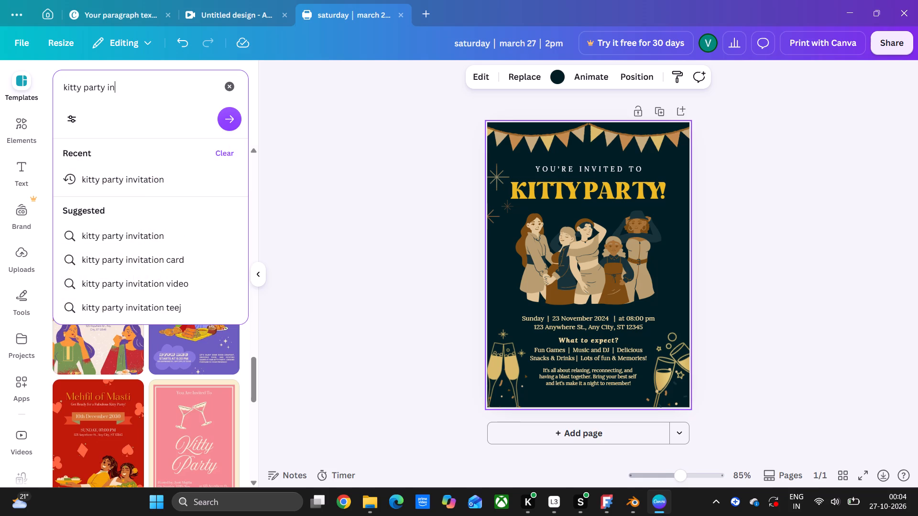
{"action": "key", "text": "BackSpace"}
{"action": "key", "text": "BackSpace"}
{"action": "type", "text": "on diwali"}
{"action": "key", "text": "space"}
{"action": "key", "text": "Return"}
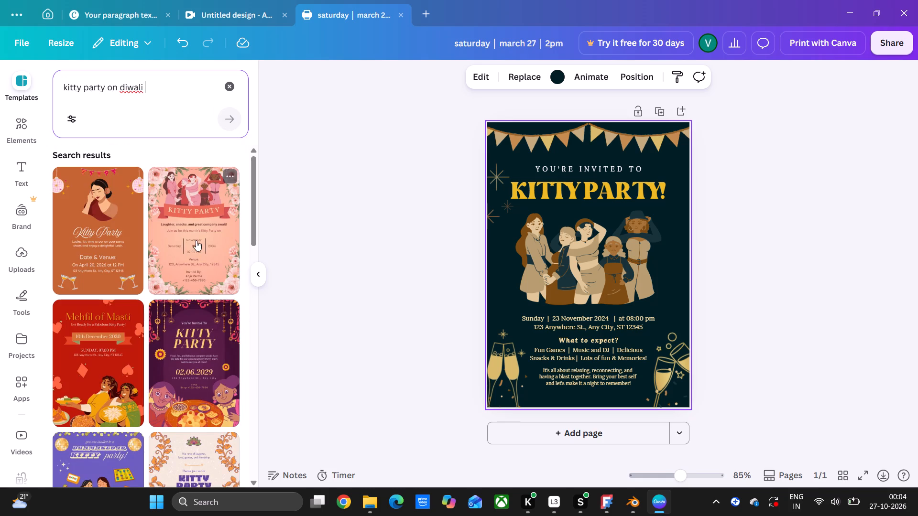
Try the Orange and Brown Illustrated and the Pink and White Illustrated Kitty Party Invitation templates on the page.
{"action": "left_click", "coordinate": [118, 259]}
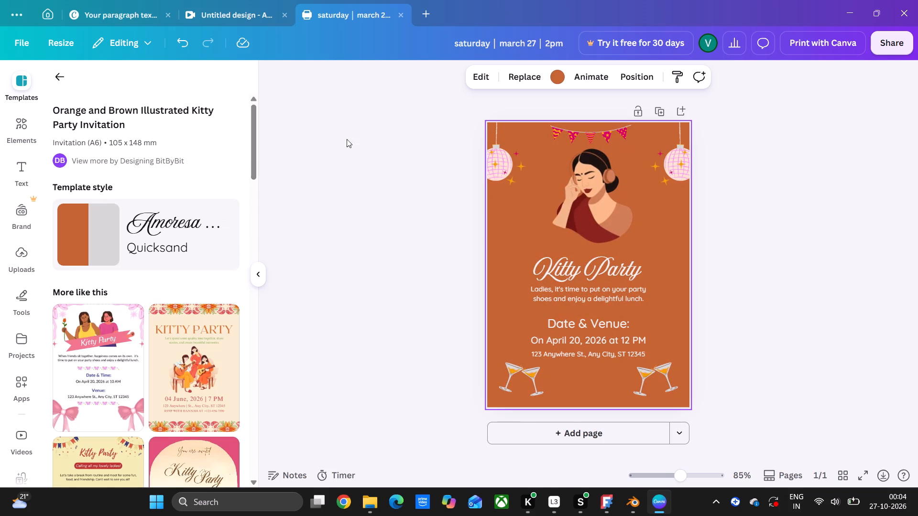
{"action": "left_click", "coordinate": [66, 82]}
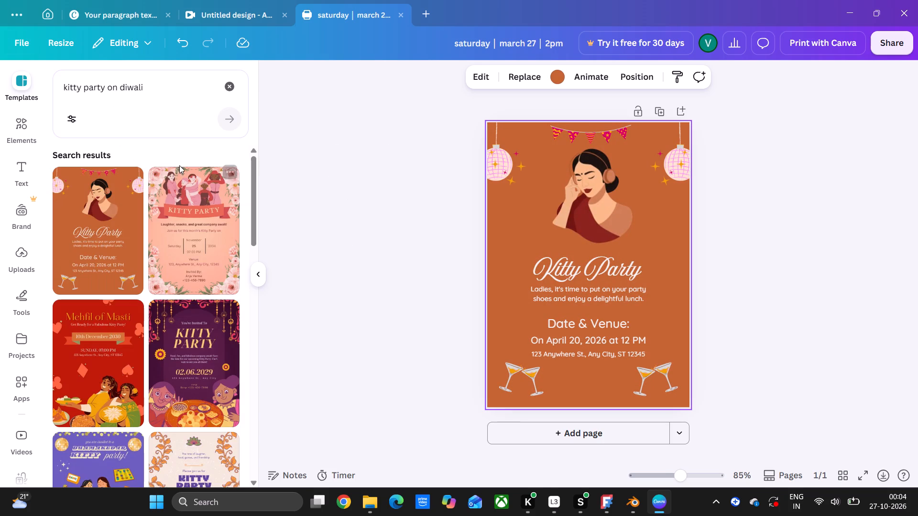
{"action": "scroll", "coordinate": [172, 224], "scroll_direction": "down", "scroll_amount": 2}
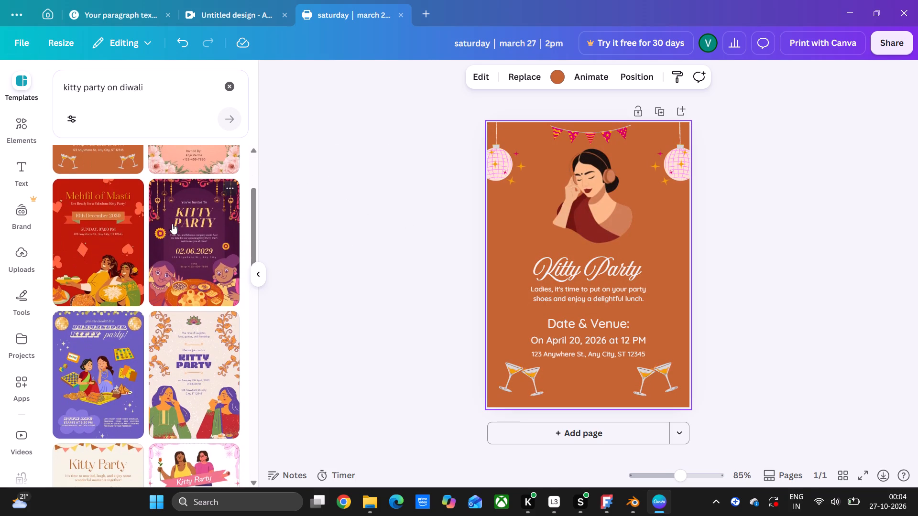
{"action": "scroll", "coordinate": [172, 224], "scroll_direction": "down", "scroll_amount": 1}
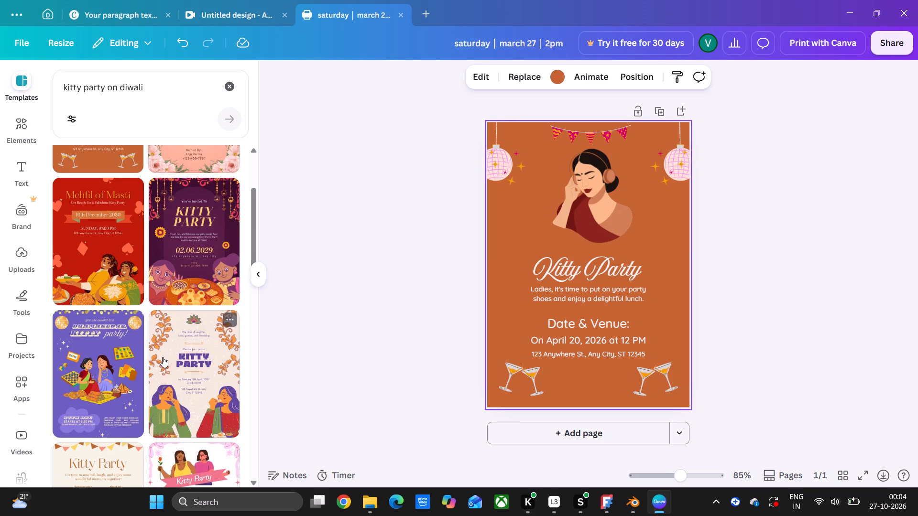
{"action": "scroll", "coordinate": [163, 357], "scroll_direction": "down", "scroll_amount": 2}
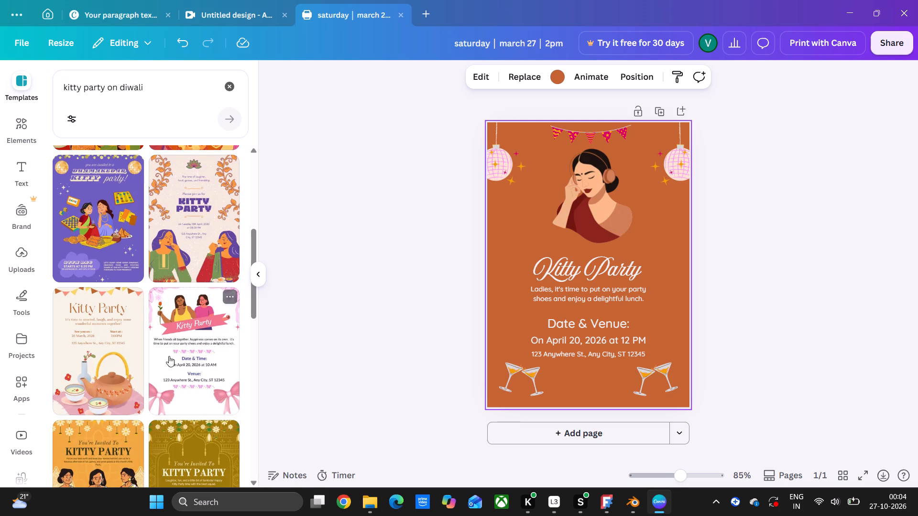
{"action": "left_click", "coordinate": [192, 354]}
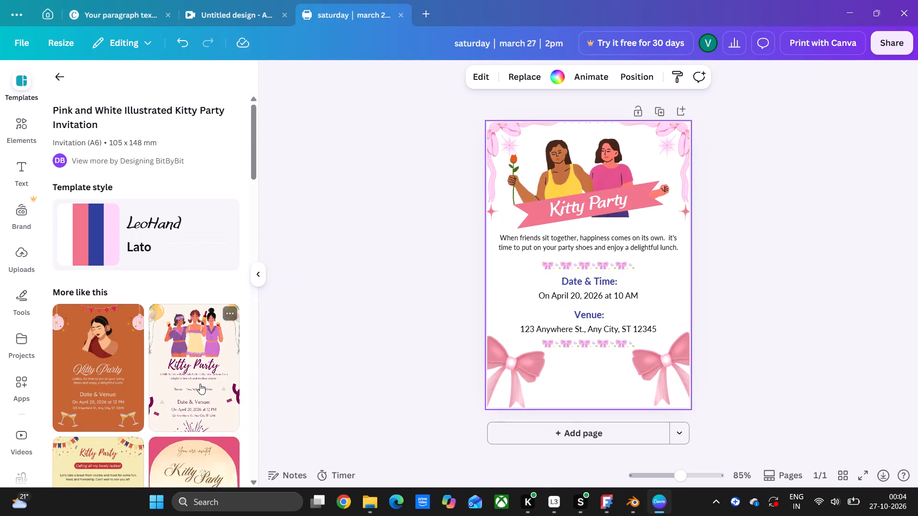
Apply the Pink and Green Traditional Kitty Party Invitation from the similar templates to the page.
{"action": "scroll", "coordinate": [211, 355], "scroll_direction": "down", "scroll_amount": 3}
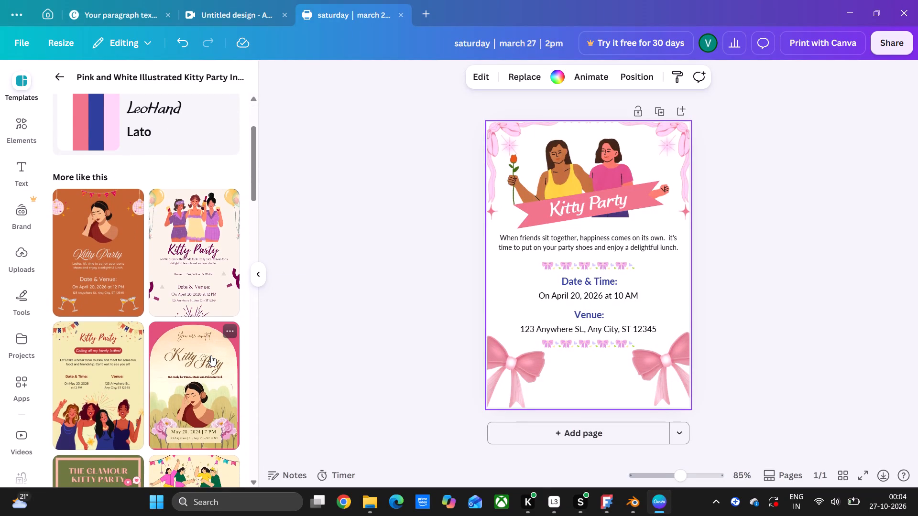
{"action": "left_click", "coordinate": [211, 355]}
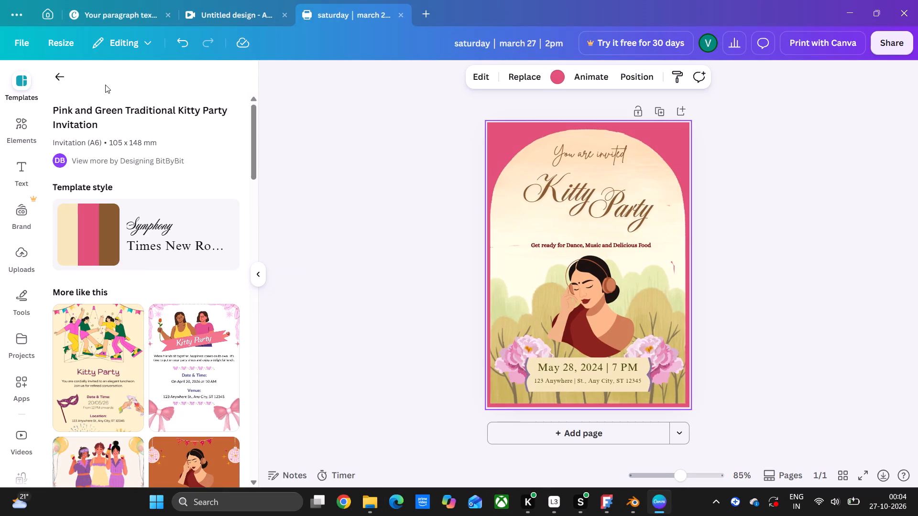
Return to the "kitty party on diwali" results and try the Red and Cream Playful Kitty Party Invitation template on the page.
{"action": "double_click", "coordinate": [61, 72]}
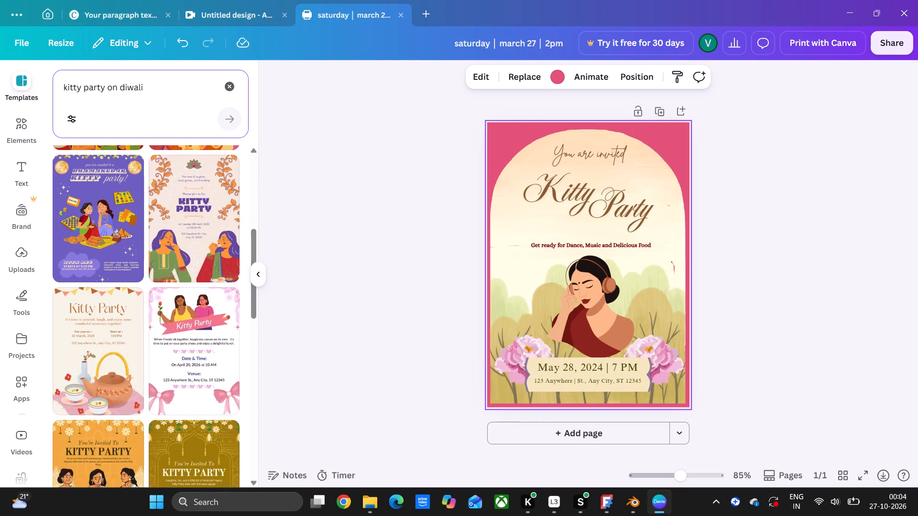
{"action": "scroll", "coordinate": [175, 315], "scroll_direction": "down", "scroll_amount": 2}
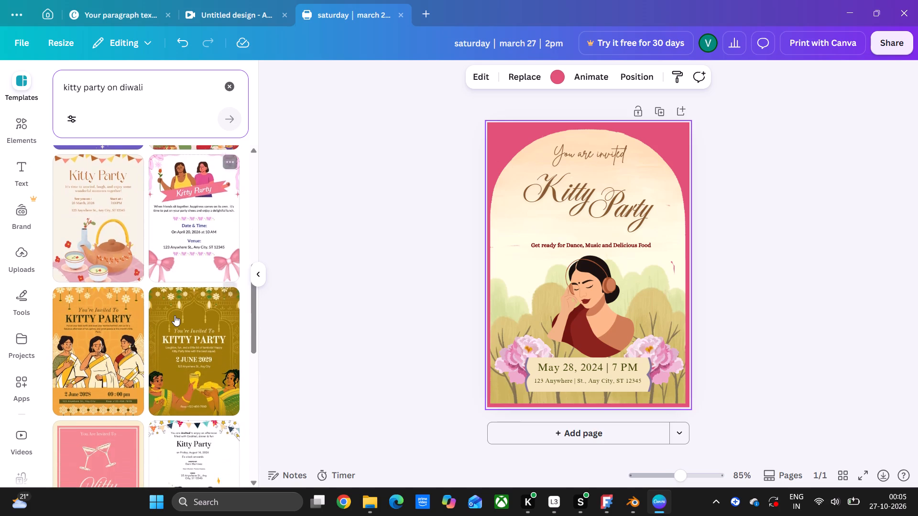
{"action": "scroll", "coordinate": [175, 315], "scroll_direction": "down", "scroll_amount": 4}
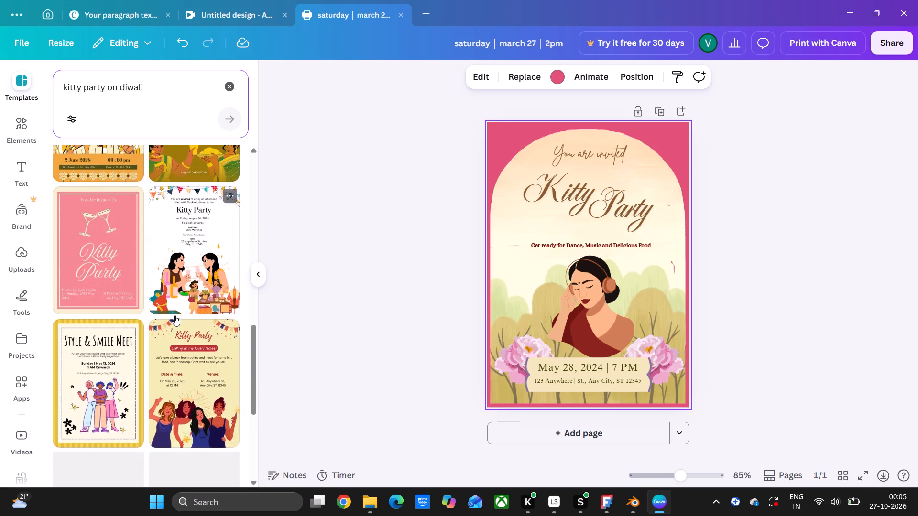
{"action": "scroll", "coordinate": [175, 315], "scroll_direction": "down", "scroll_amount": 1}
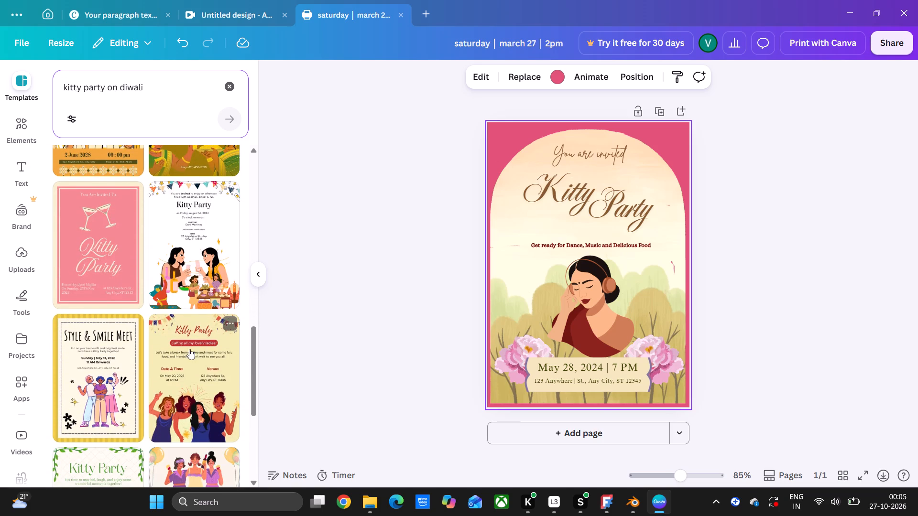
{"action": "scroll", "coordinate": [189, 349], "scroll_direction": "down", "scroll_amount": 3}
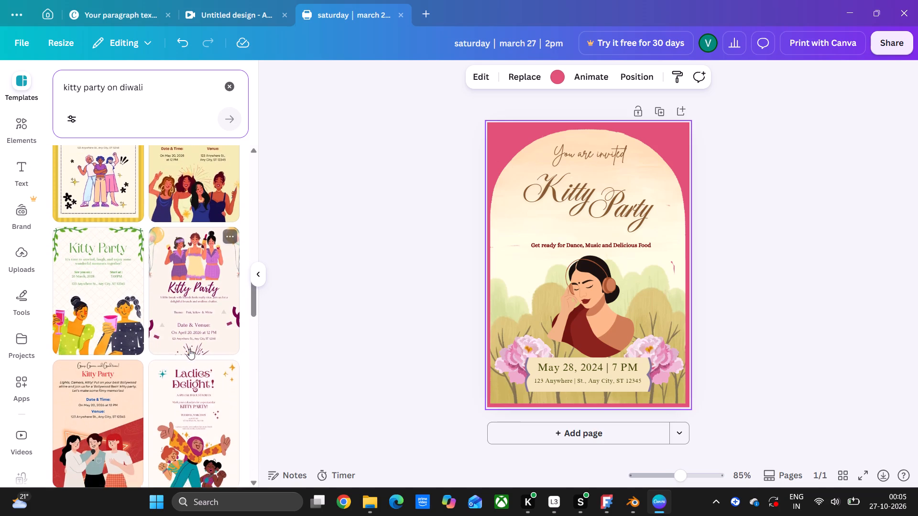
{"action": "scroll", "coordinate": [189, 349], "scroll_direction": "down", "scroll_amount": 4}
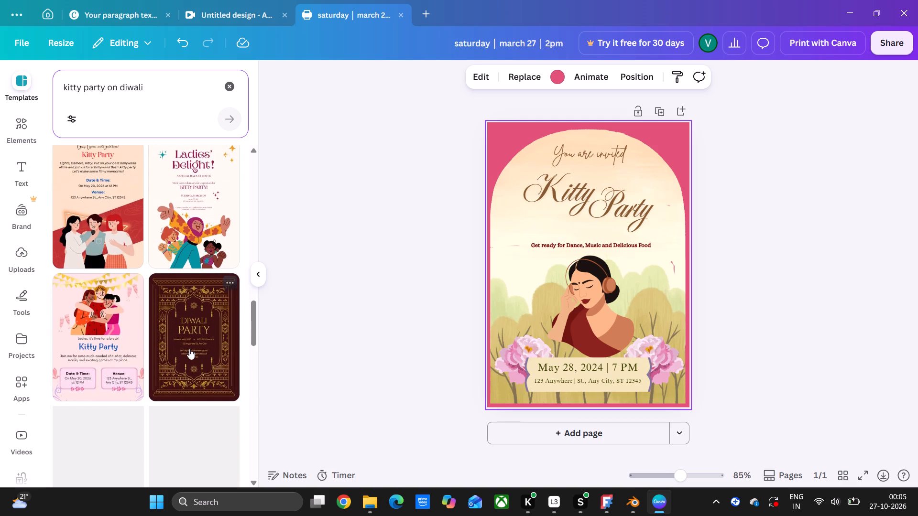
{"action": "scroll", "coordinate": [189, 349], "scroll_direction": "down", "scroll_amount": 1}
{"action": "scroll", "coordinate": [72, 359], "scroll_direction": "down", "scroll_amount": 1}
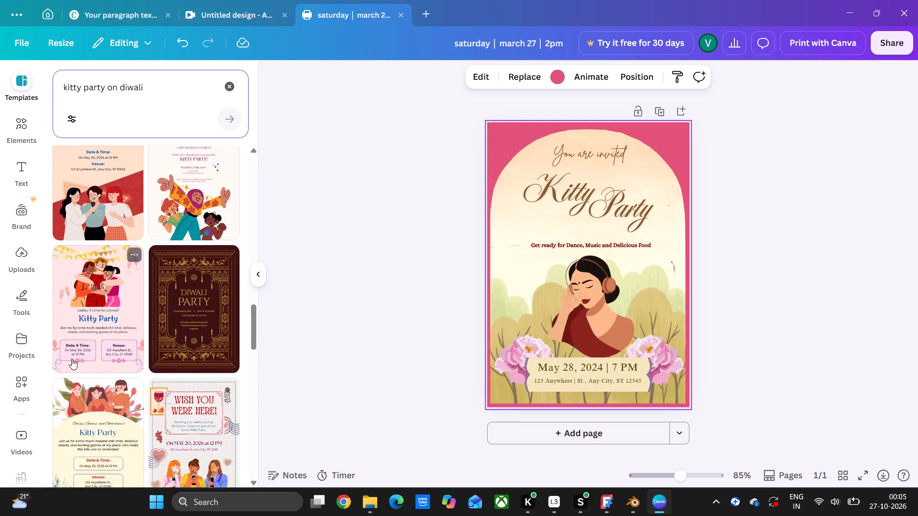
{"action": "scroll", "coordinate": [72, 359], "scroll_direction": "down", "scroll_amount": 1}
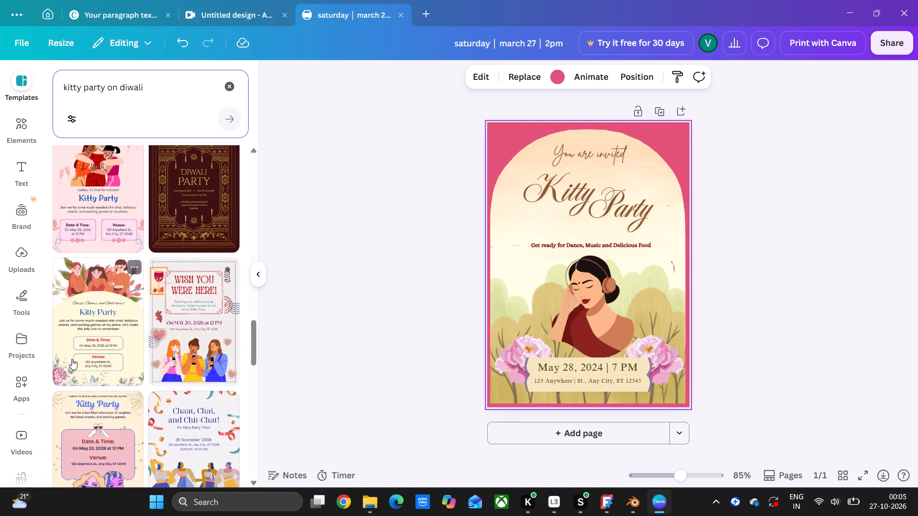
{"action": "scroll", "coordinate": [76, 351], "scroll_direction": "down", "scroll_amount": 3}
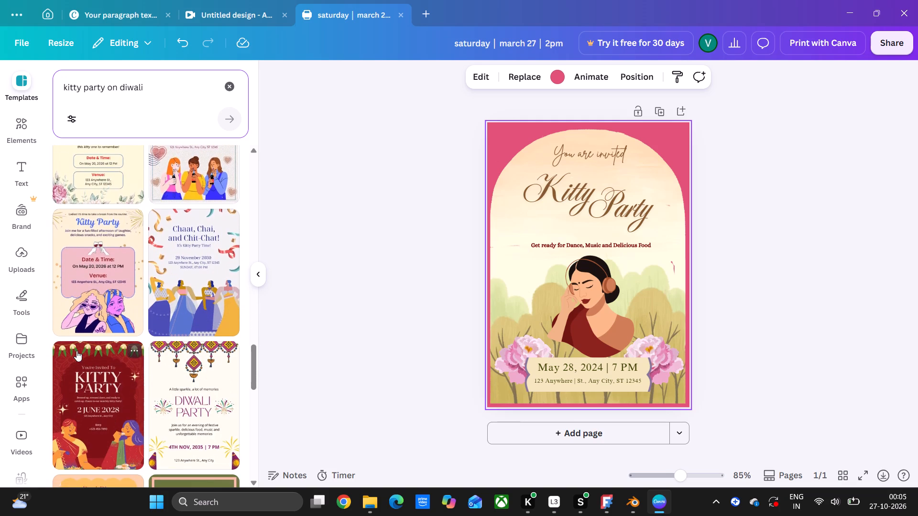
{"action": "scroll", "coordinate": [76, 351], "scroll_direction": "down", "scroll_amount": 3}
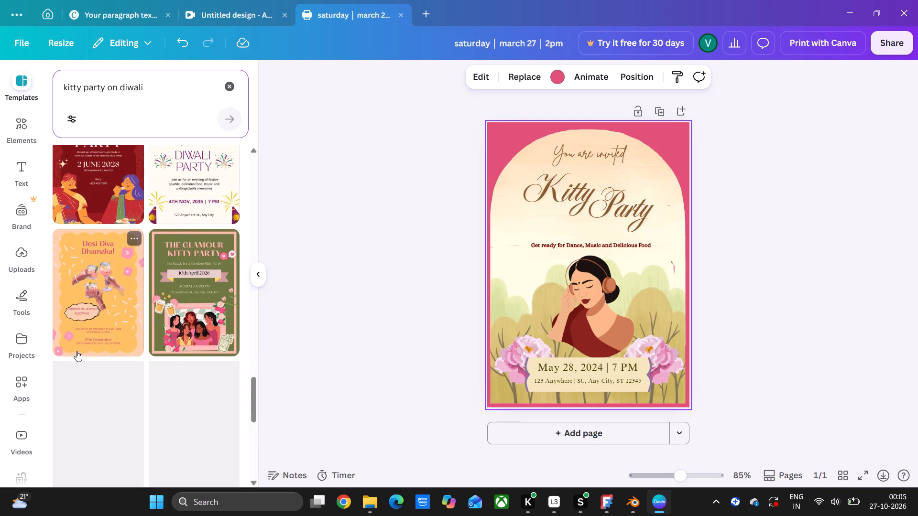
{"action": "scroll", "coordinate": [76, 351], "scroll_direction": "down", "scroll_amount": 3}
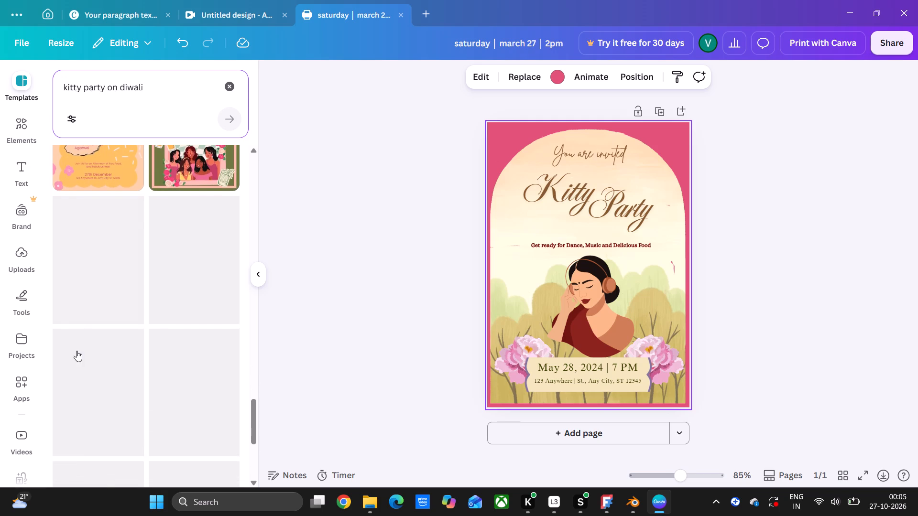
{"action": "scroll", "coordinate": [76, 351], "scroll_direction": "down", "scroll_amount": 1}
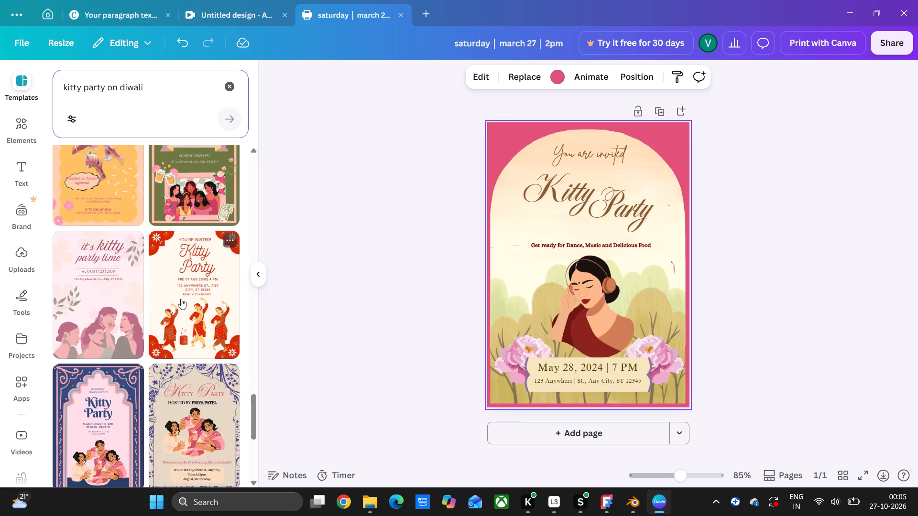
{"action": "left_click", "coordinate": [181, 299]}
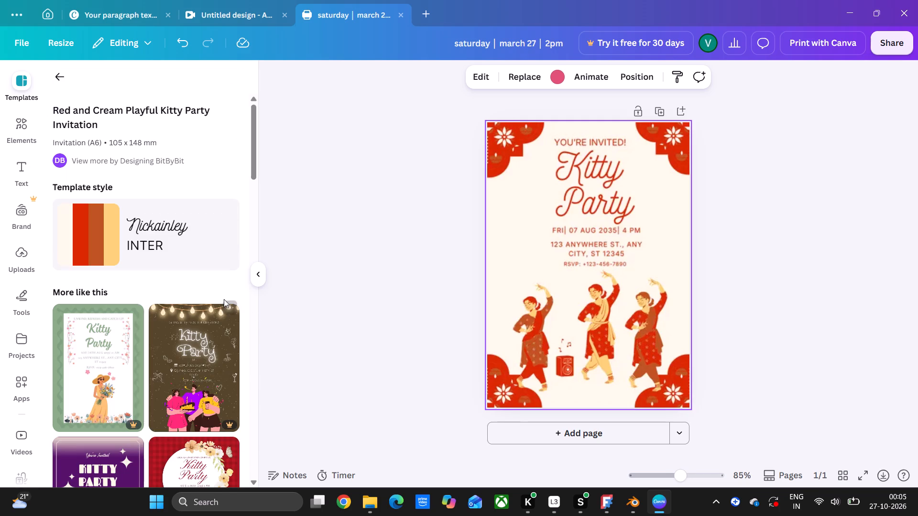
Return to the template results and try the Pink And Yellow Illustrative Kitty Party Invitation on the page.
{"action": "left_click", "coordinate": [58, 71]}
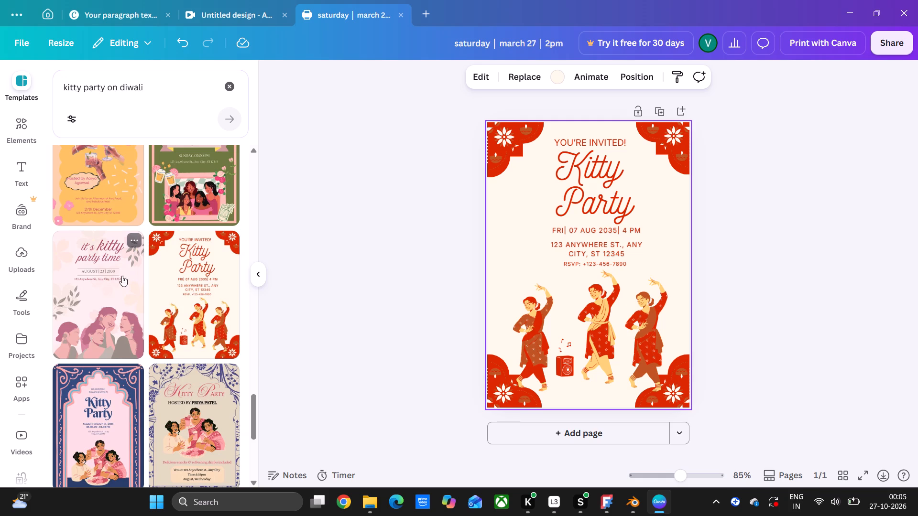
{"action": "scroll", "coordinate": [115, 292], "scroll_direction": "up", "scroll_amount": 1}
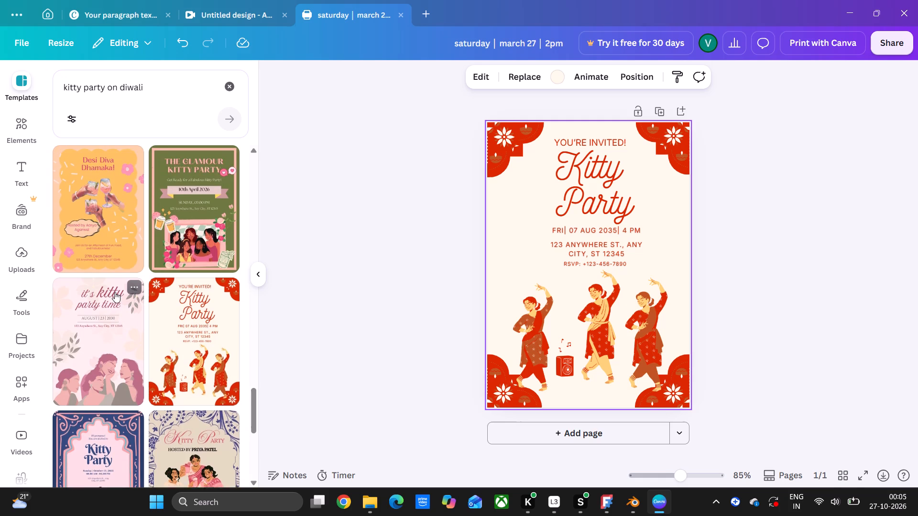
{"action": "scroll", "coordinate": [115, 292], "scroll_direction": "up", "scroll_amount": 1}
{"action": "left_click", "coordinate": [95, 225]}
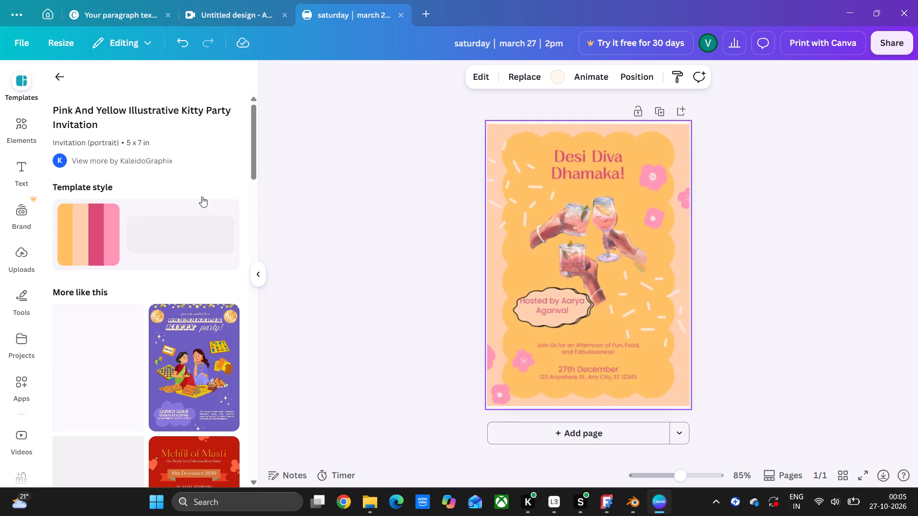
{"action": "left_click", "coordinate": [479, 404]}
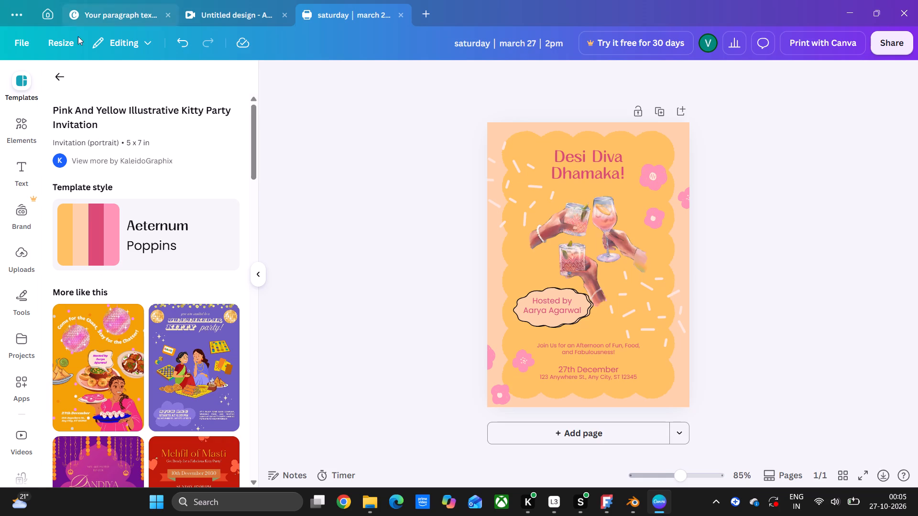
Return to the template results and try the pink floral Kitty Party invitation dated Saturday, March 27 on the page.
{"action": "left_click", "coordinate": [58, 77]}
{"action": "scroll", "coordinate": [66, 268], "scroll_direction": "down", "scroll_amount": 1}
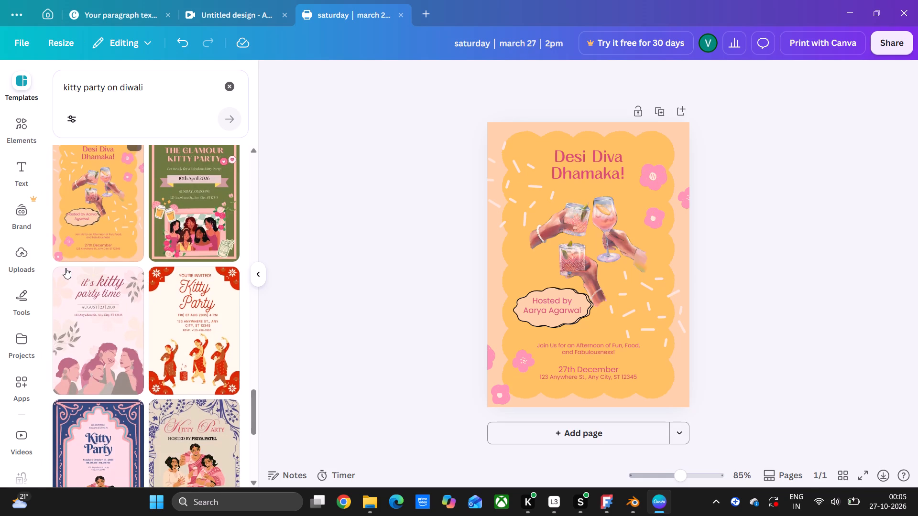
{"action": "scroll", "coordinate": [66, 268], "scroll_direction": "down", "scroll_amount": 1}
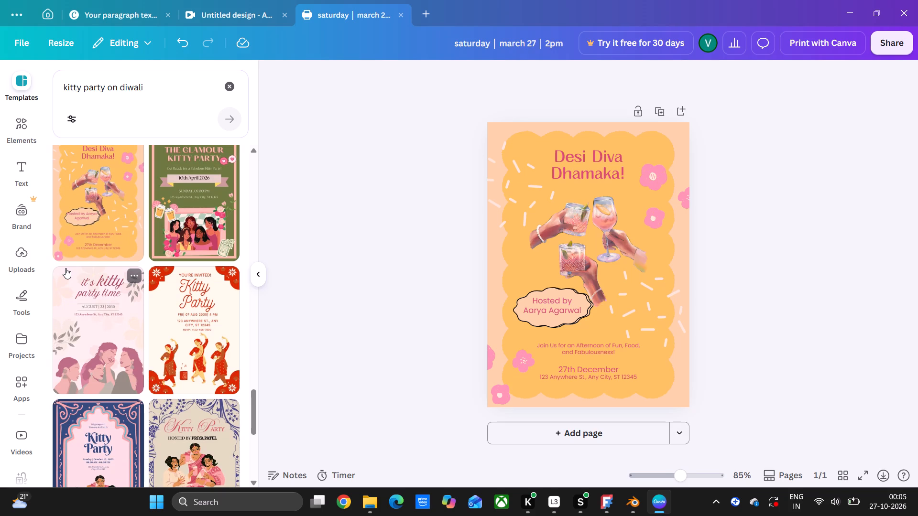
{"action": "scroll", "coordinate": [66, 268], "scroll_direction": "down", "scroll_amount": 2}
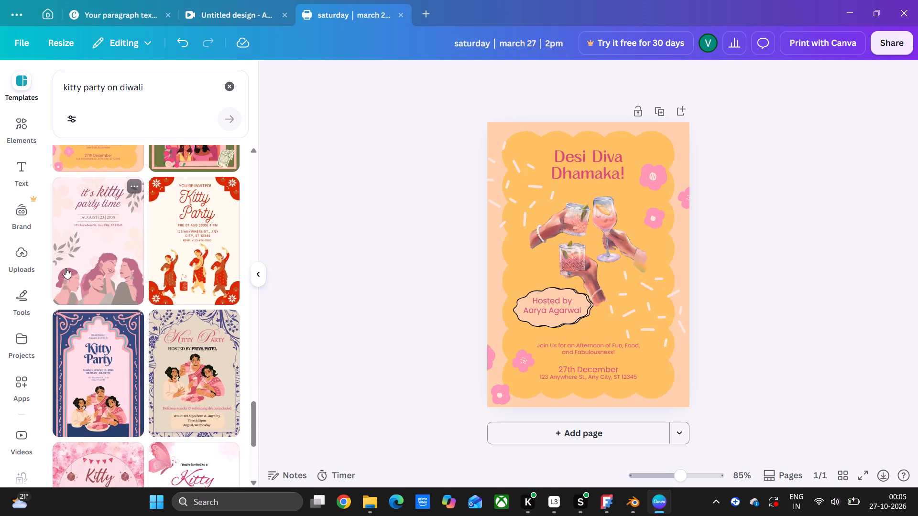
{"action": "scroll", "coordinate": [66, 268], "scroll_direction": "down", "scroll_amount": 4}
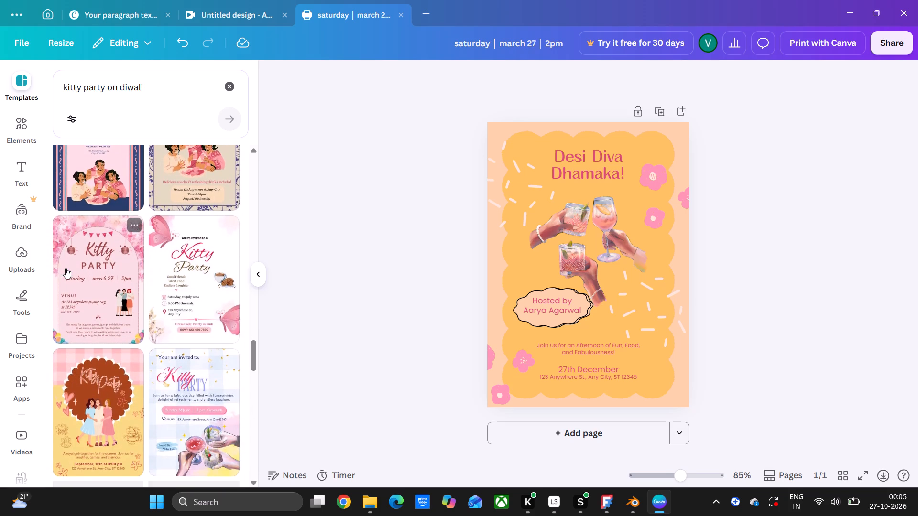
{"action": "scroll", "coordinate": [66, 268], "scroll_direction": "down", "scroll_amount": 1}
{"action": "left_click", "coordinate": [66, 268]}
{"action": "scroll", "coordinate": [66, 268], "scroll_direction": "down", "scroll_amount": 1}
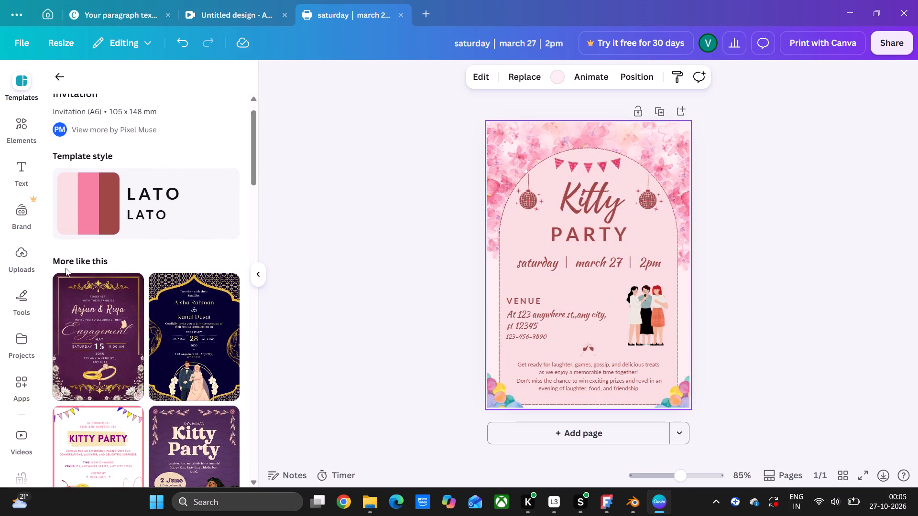
Return to the template results and apply the Pink And Green Floral Kitty Party Invitation to the page.
{"action": "left_click", "coordinate": [57, 74]}
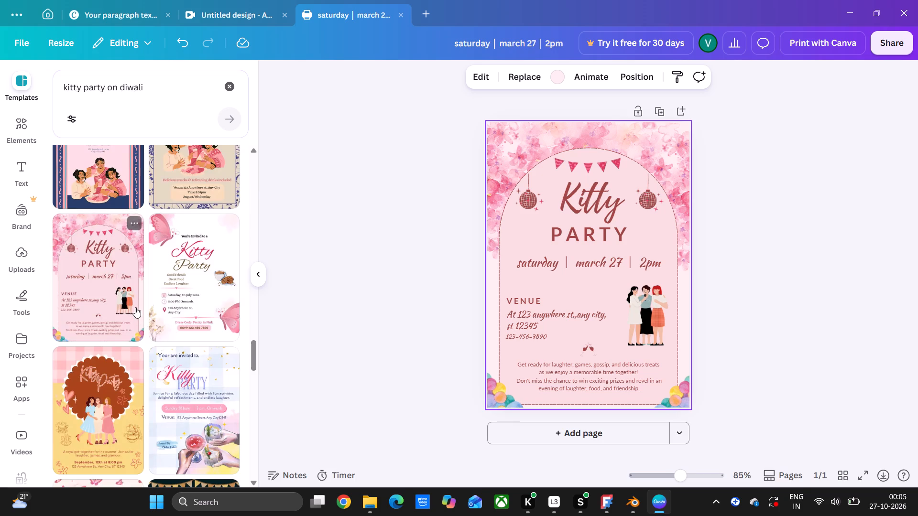
{"action": "scroll", "coordinate": [135, 307], "scroll_direction": "up", "scroll_amount": 4}
{"action": "scroll", "coordinate": [135, 307], "scroll_direction": "right", "scroll_amount": 1}
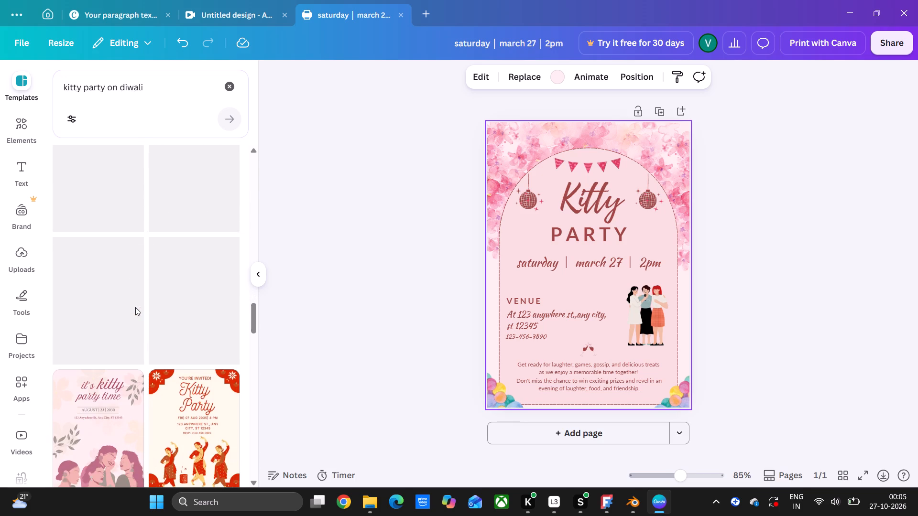
{"action": "scroll", "coordinate": [135, 307], "scroll_direction": "up", "scroll_amount": 1}
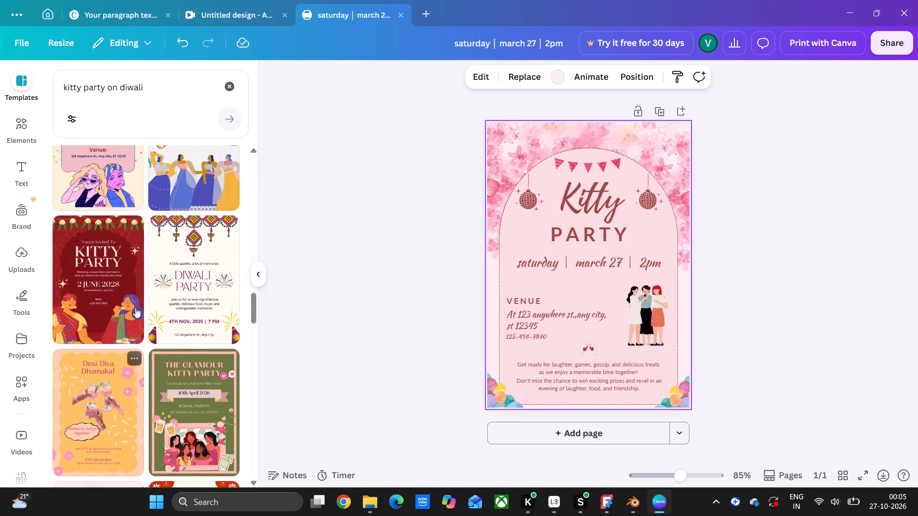
{"action": "scroll", "coordinate": [135, 307], "scroll_direction": "up", "scroll_amount": 3}
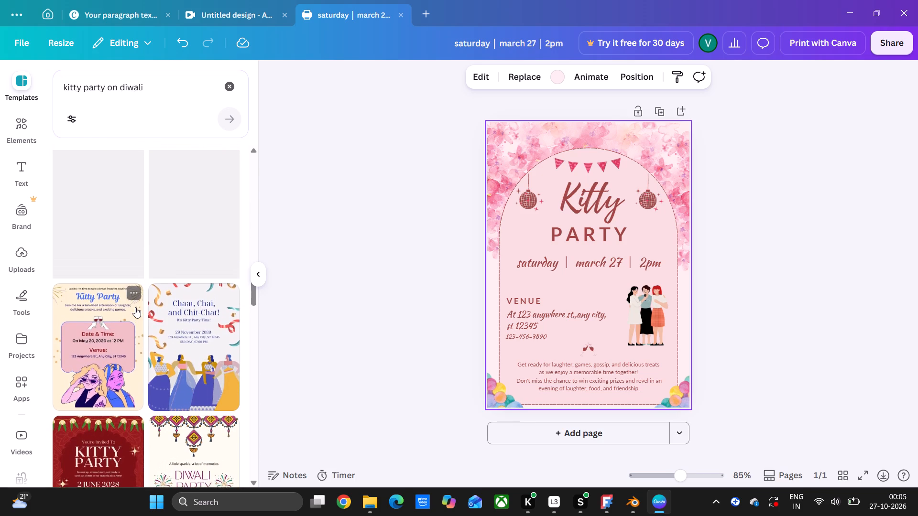
{"action": "scroll", "coordinate": [135, 307], "scroll_direction": "up", "scroll_amount": 1}
{"action": "scroll", "coordinate": [207, 269], "scroll_direction": "up", "scroll_amount": 1}
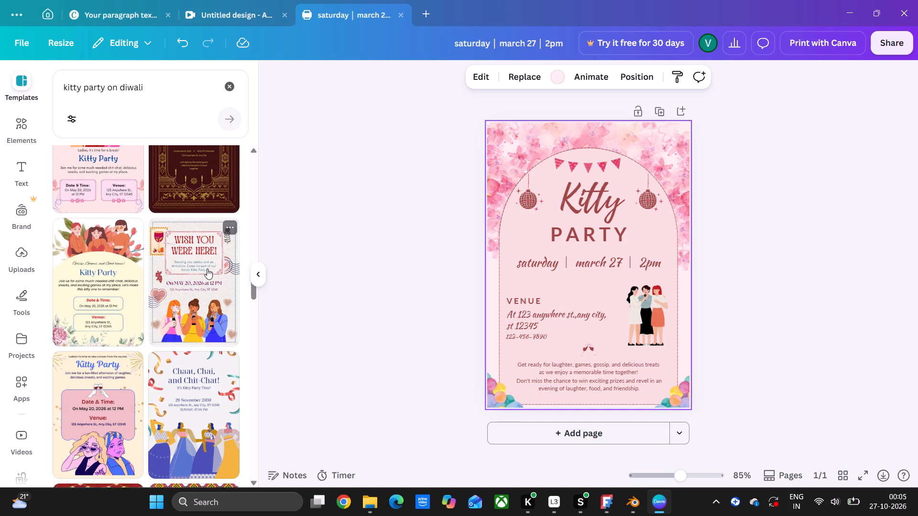
{"action": "scroll", "coordinate": [207, 269], "scroll_direction": "up", "scroll_amount": 2}
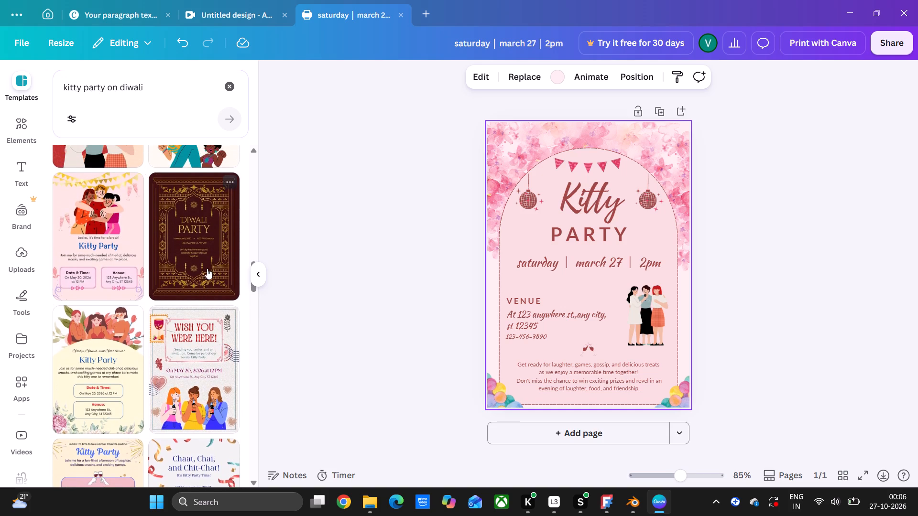
{"action": "scroll", "coordinate": [207, 269], "scroll_direction": "up", "scroll_amount": 1}
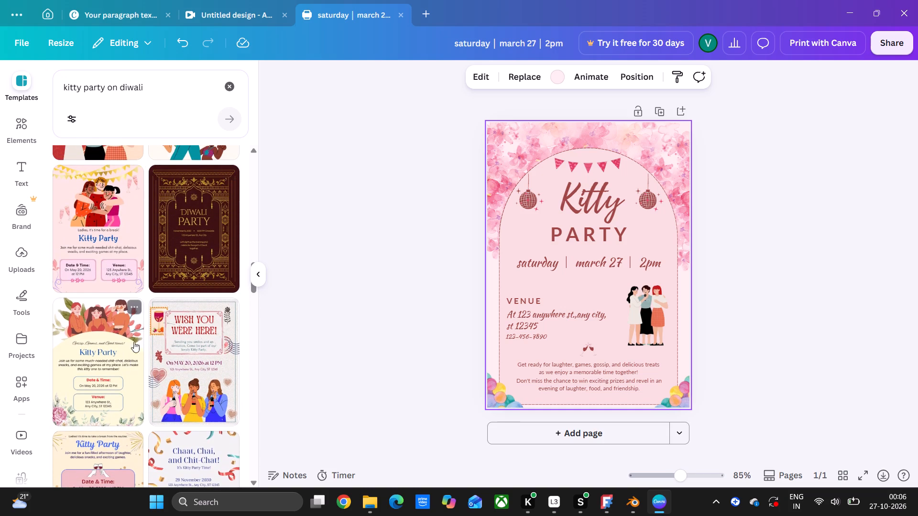
{"action": "scroll", "coordinate": [147, 355], "scroll_direction": "down", "scroll_amount": 2}
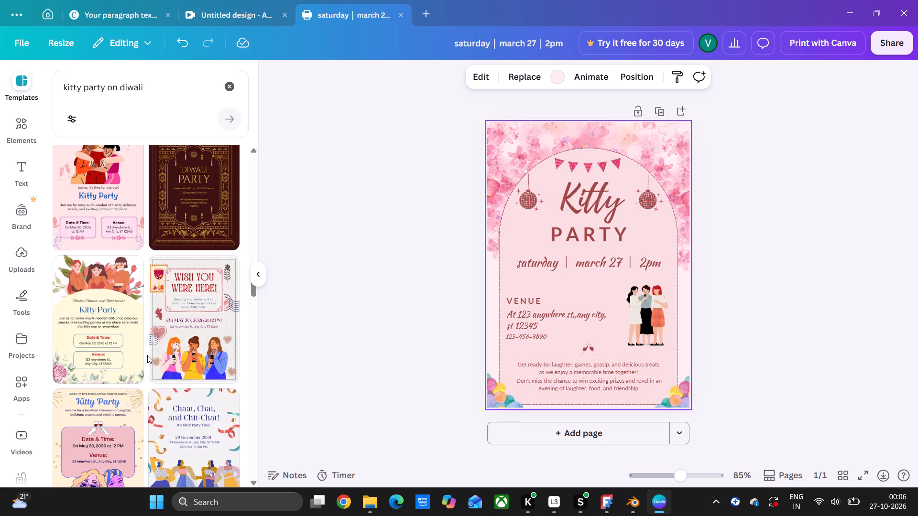
{"action": "scroll", "coordinate": [147, 355], "scroll_direction": "down", "scroll_amount": 2}
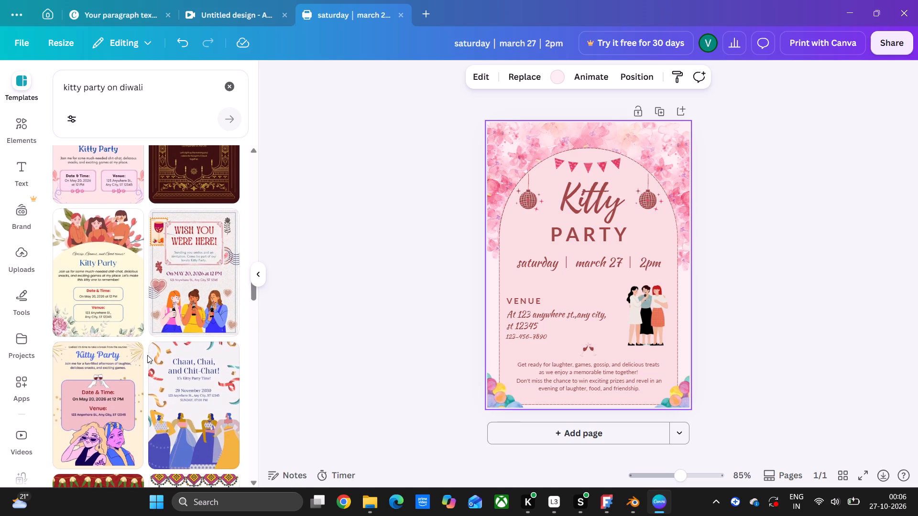
{"action": "scroll", "coordinate": [147, 355], "scroll_direction": "down", "scroll_amount": 1}
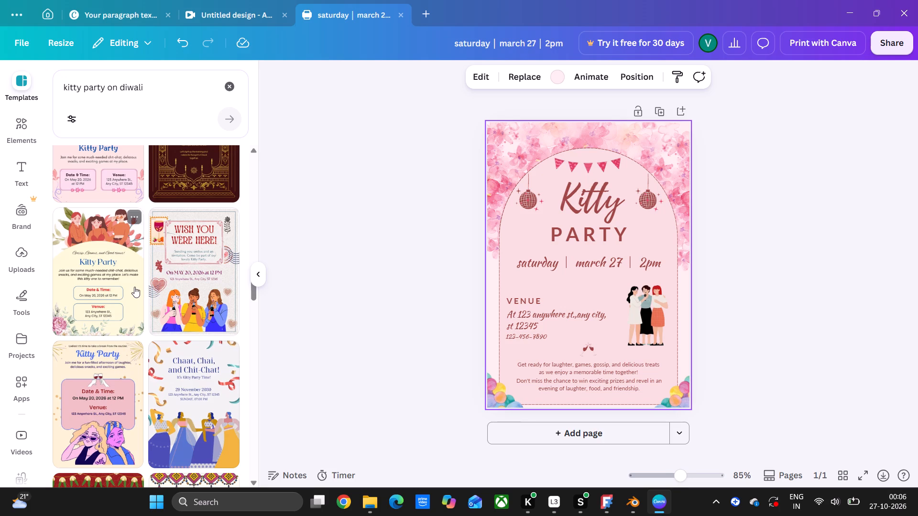
{"action": "scroll", "coordinate": [134, 287], "scroll_direction": "down", "scroll_amount": 3}
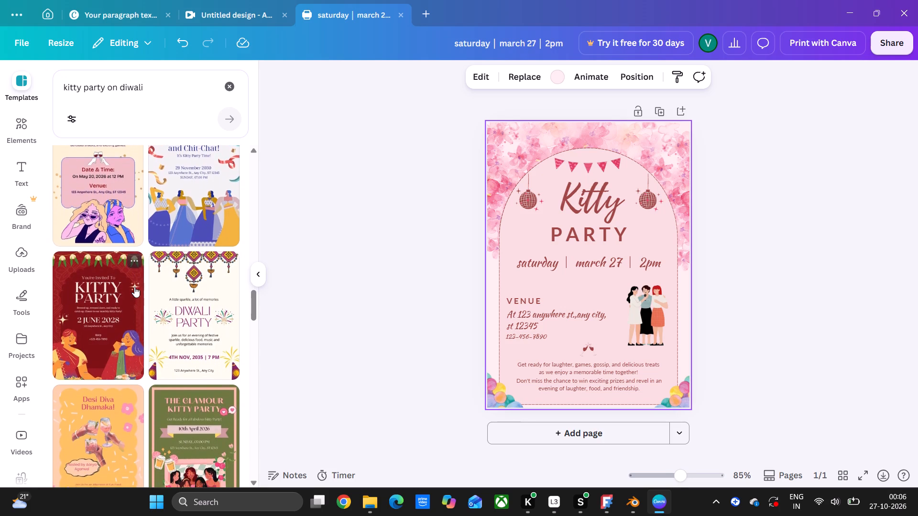
{"action": "scroll", "coordinate": [134, 287], "scroll_direction": "down", "scroll_amount": 3}
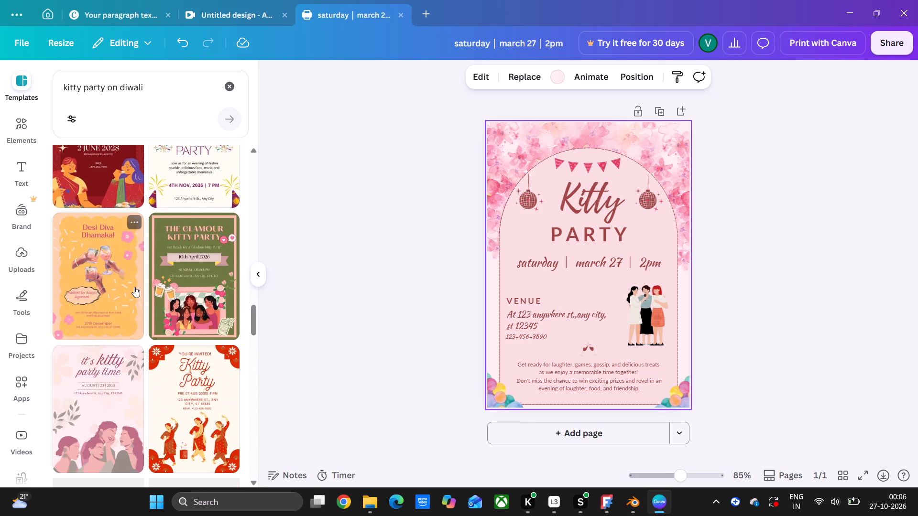
{"action": "scroll", "coordinate": [134, 287], "scroll_direction": "down", "scroll_amount": 1}
{"action": "left_click", "coordinate": [113, 309]}
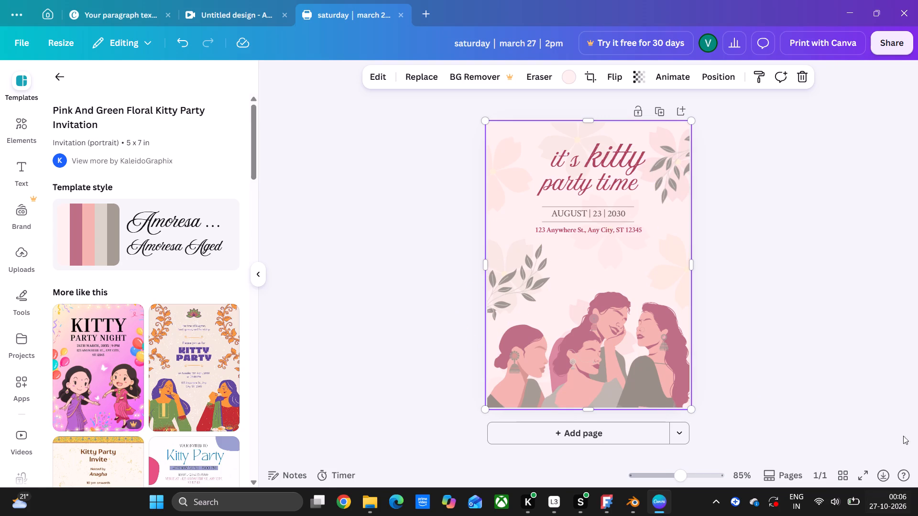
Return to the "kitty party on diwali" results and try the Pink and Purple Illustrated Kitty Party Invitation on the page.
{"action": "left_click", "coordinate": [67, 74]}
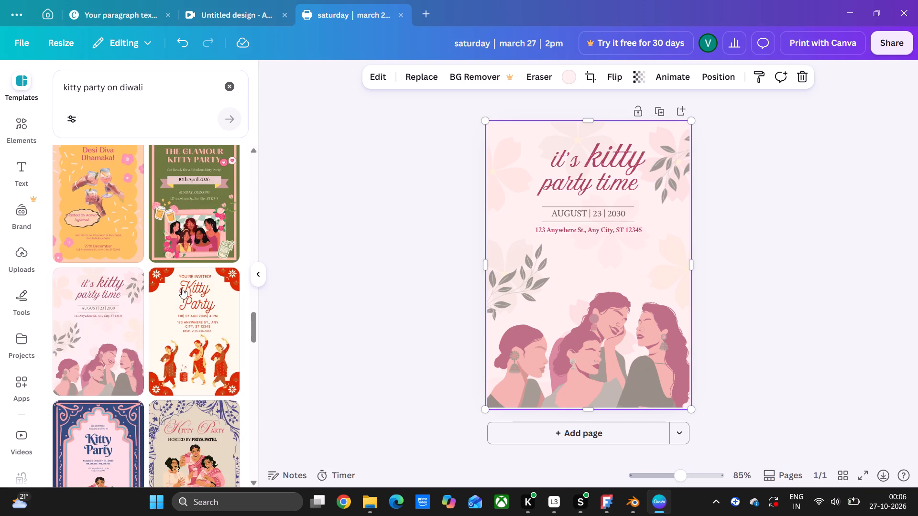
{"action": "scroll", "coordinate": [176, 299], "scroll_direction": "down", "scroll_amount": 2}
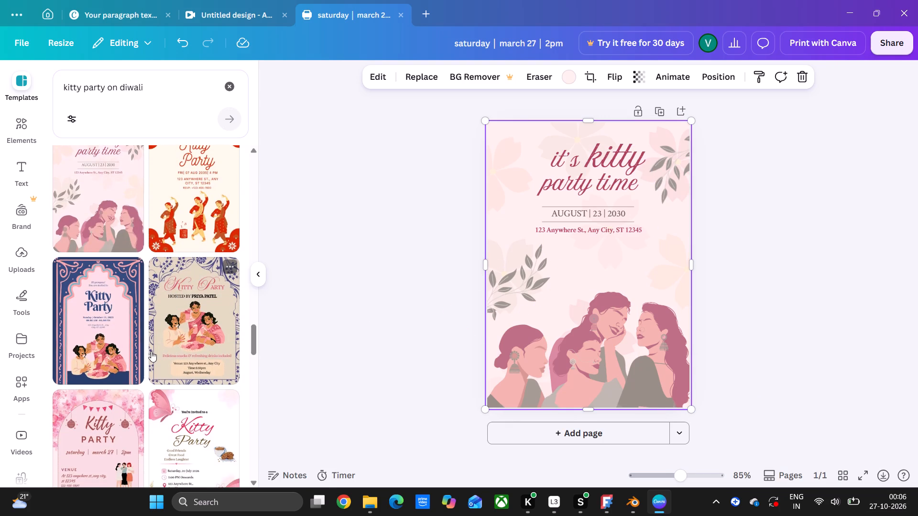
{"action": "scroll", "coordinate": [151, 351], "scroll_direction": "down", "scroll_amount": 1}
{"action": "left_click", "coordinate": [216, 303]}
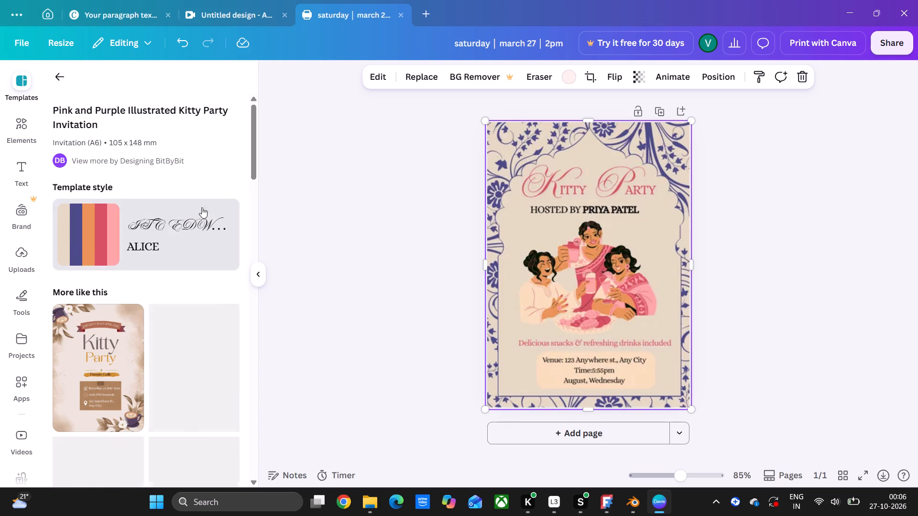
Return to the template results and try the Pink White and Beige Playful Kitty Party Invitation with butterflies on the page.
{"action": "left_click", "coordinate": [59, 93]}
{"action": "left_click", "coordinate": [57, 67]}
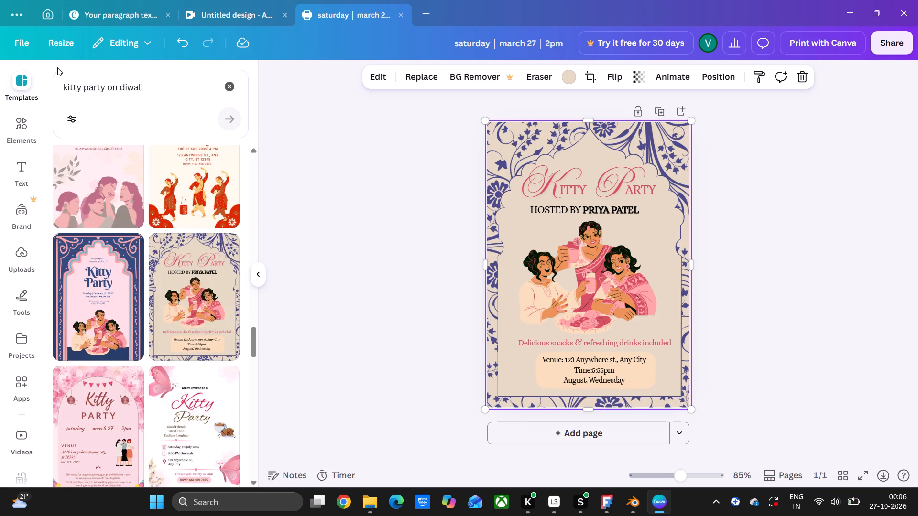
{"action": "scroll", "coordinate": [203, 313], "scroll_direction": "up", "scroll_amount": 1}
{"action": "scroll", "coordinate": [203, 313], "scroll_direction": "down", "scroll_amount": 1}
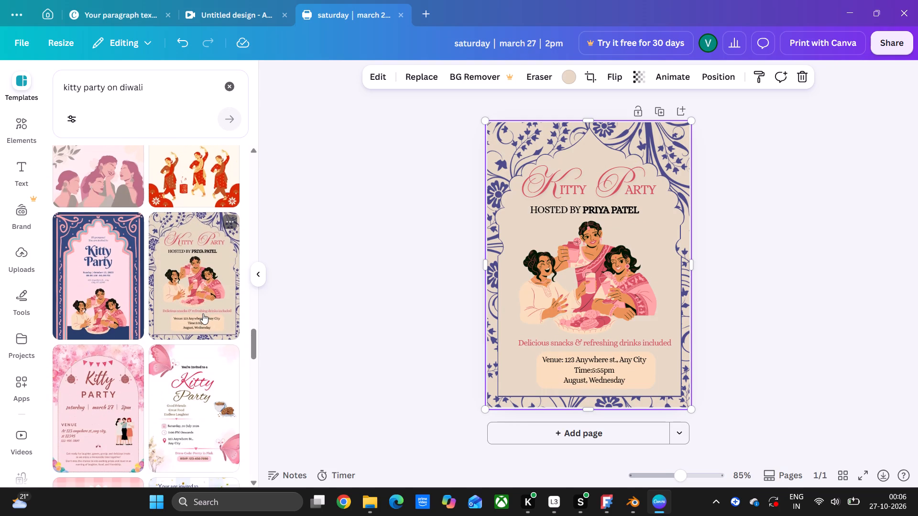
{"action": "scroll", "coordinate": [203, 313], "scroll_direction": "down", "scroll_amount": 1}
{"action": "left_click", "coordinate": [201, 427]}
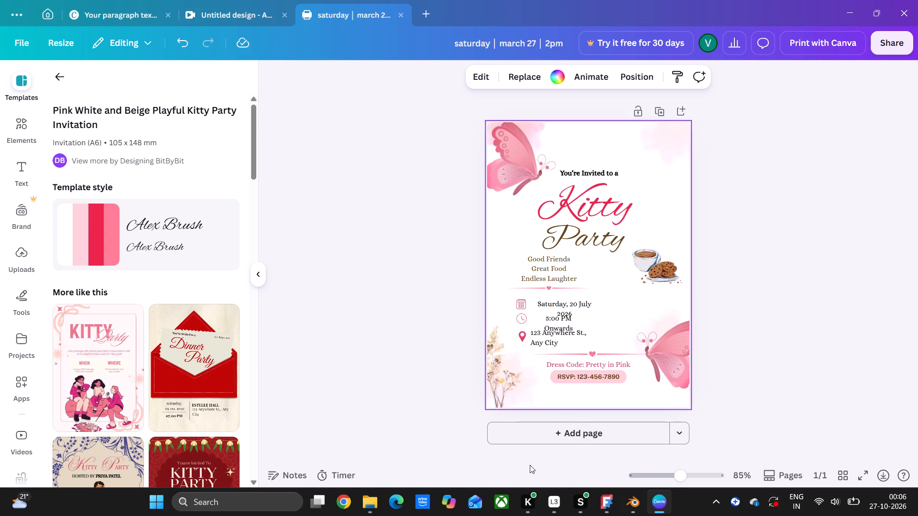
Switch to File Explorer, view the exported invitation image from New Volume (F:), and return to Canva.
{"action": "left_click", "coordinate": [361, 502]}
{"action": "double_click", "coordinate": [396, 351]}
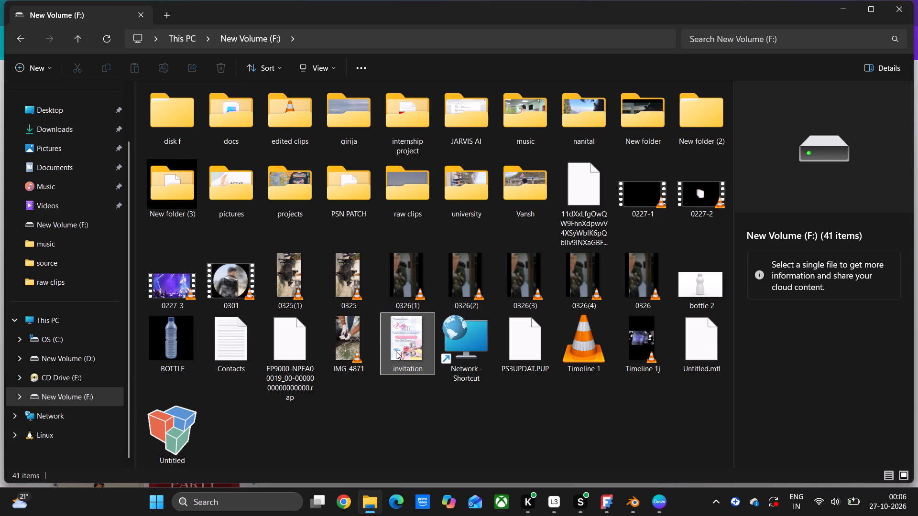
{"action": "double_click", "coordinate": [396, 351]}
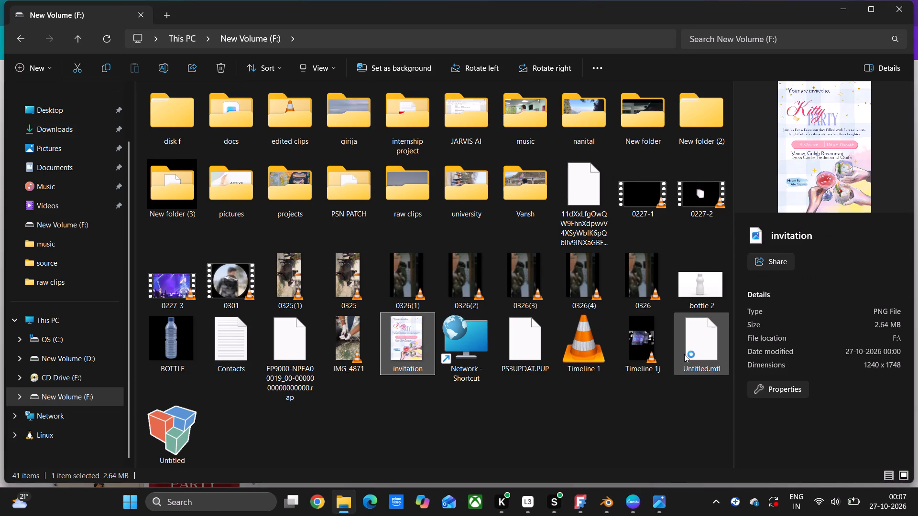
{"action": "left_click", "coordinate": [666, 512]}
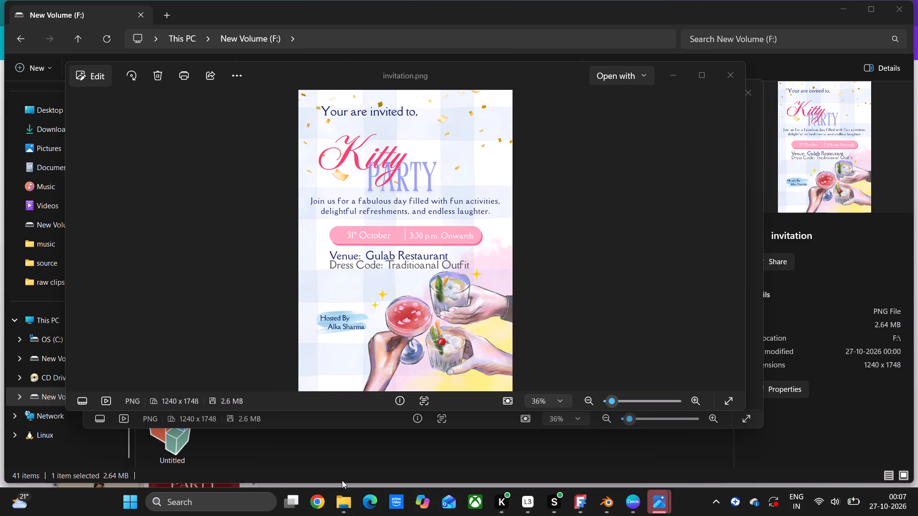
{"action": "left_click", "coordinate": [627, 513]}
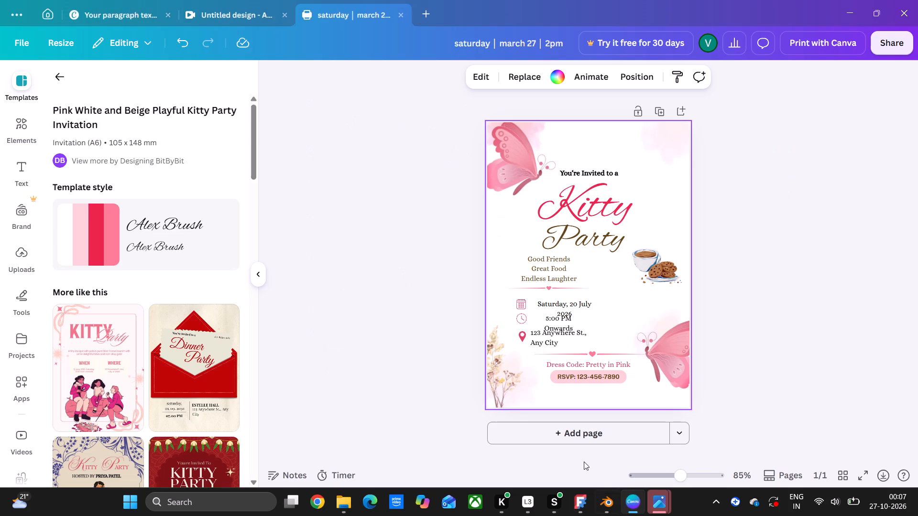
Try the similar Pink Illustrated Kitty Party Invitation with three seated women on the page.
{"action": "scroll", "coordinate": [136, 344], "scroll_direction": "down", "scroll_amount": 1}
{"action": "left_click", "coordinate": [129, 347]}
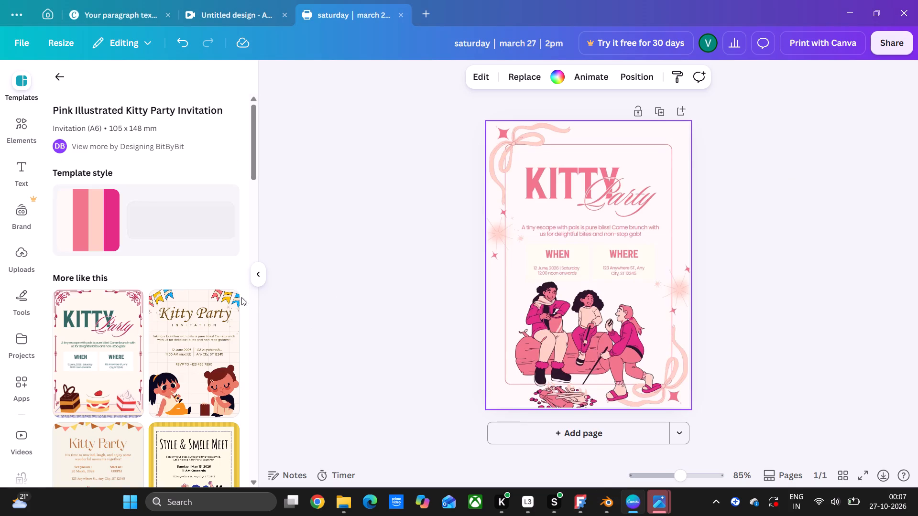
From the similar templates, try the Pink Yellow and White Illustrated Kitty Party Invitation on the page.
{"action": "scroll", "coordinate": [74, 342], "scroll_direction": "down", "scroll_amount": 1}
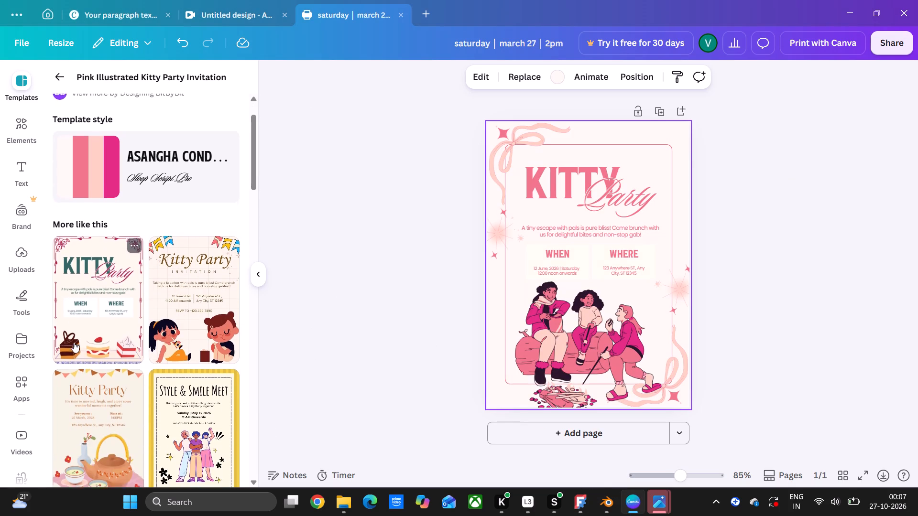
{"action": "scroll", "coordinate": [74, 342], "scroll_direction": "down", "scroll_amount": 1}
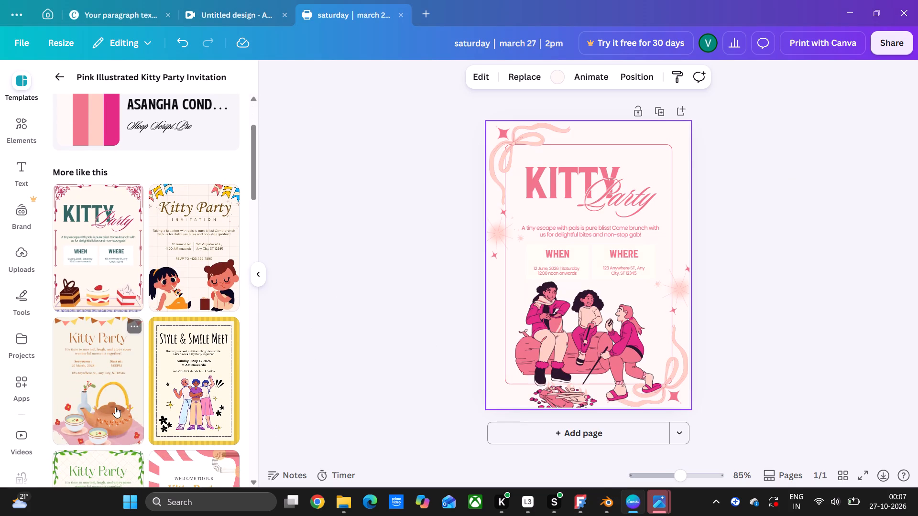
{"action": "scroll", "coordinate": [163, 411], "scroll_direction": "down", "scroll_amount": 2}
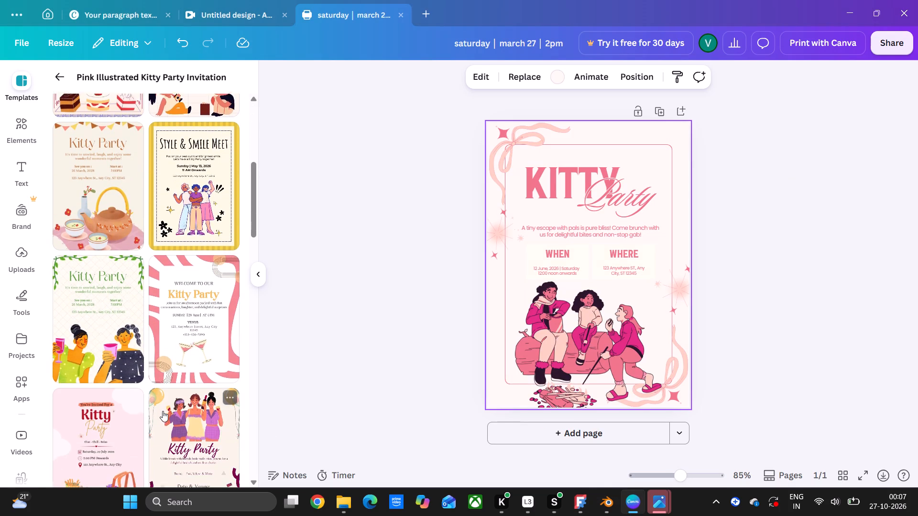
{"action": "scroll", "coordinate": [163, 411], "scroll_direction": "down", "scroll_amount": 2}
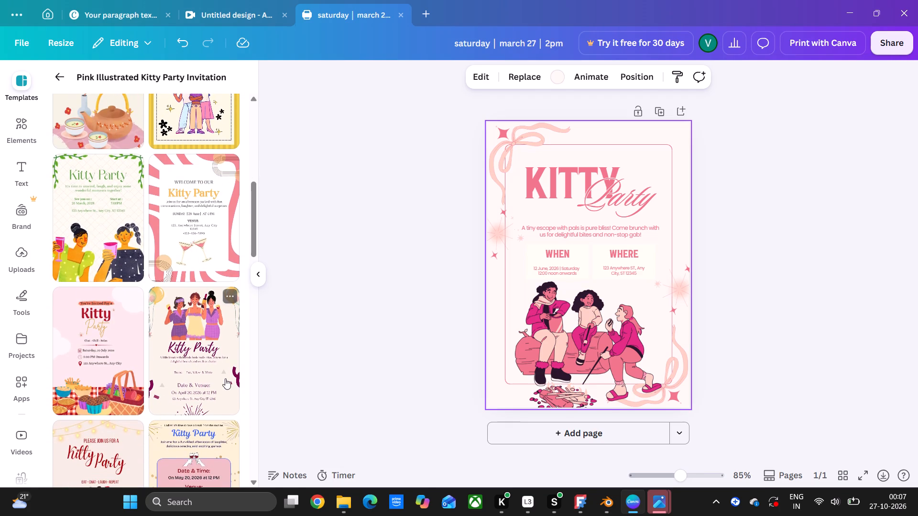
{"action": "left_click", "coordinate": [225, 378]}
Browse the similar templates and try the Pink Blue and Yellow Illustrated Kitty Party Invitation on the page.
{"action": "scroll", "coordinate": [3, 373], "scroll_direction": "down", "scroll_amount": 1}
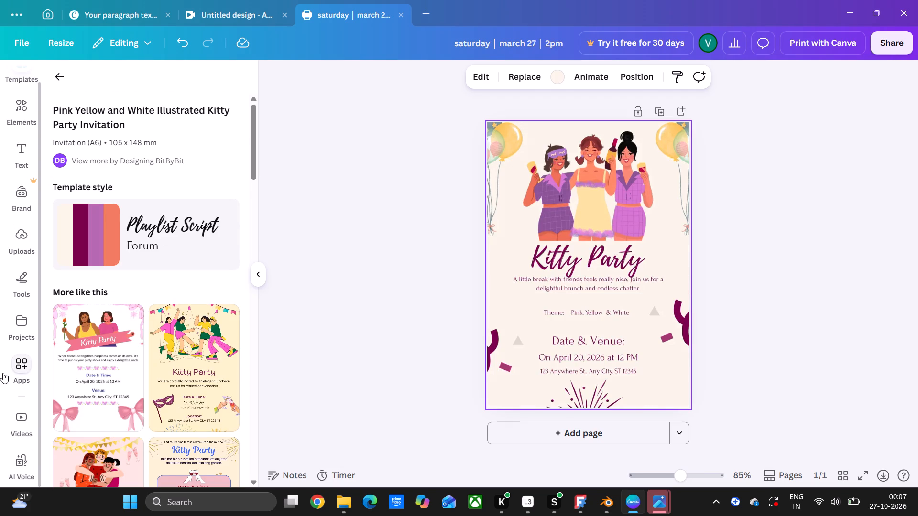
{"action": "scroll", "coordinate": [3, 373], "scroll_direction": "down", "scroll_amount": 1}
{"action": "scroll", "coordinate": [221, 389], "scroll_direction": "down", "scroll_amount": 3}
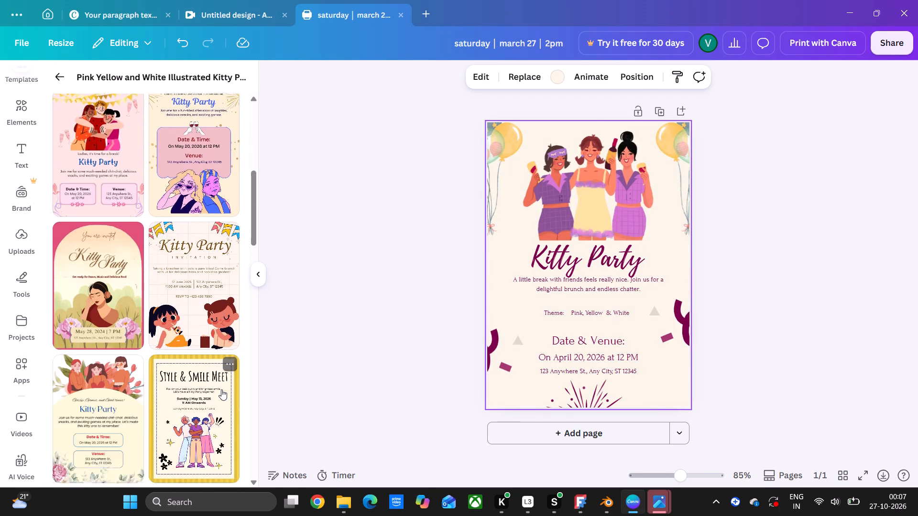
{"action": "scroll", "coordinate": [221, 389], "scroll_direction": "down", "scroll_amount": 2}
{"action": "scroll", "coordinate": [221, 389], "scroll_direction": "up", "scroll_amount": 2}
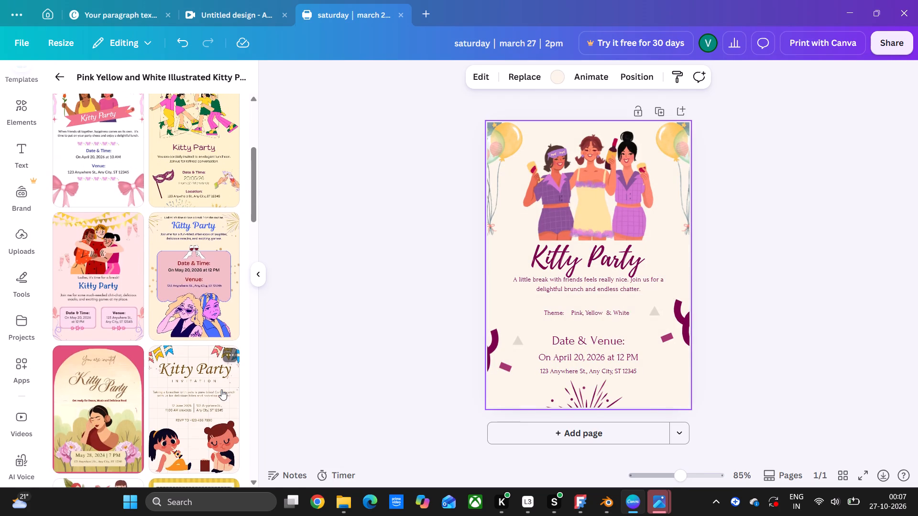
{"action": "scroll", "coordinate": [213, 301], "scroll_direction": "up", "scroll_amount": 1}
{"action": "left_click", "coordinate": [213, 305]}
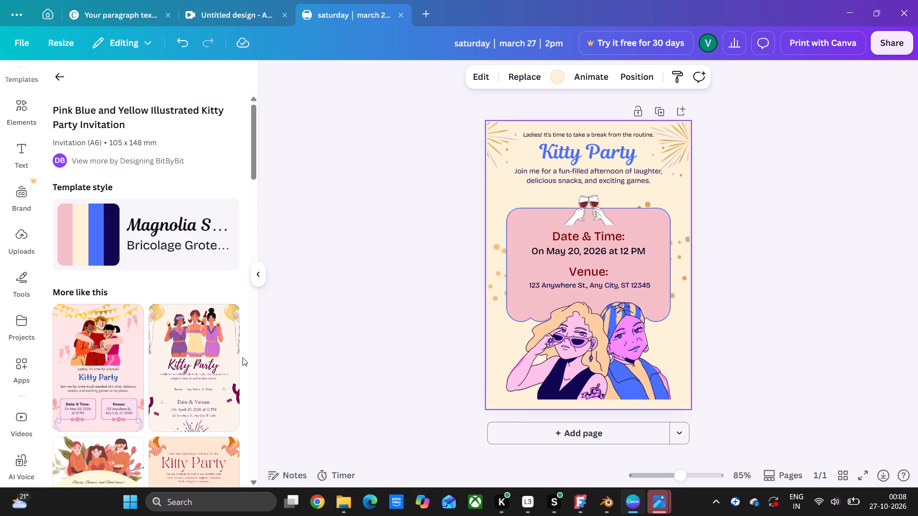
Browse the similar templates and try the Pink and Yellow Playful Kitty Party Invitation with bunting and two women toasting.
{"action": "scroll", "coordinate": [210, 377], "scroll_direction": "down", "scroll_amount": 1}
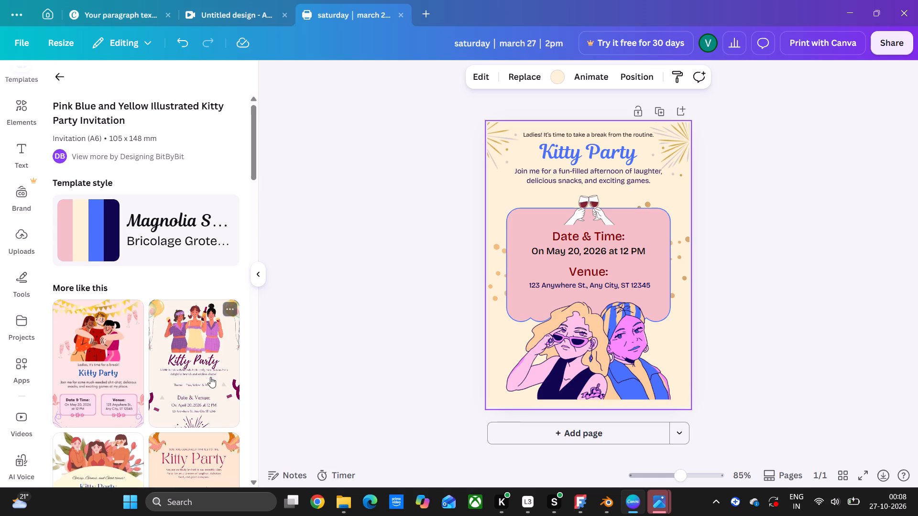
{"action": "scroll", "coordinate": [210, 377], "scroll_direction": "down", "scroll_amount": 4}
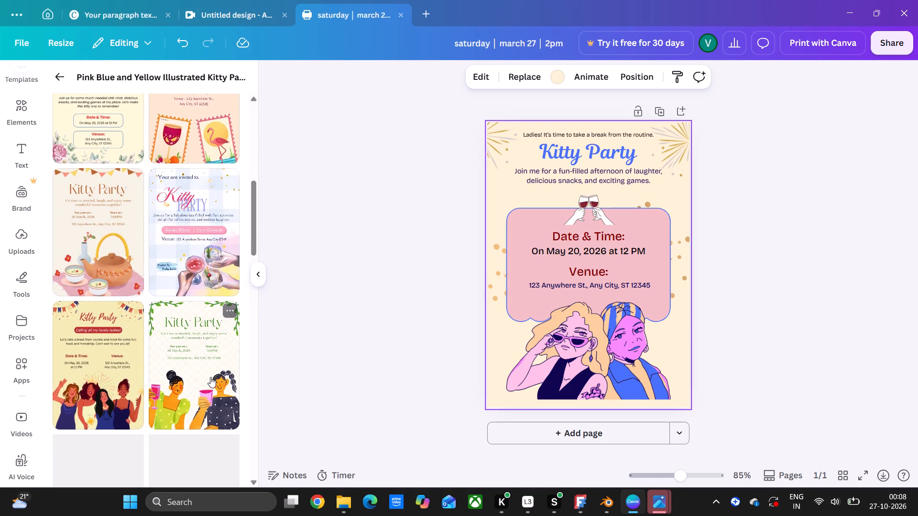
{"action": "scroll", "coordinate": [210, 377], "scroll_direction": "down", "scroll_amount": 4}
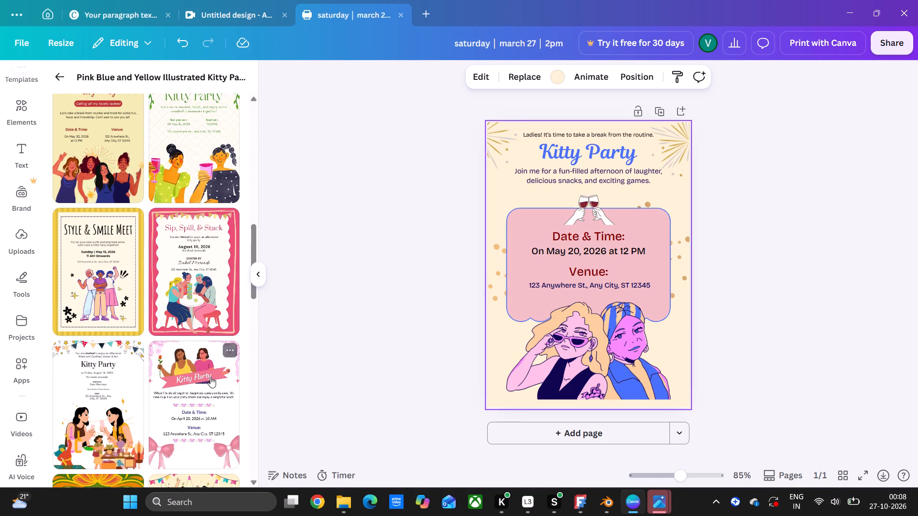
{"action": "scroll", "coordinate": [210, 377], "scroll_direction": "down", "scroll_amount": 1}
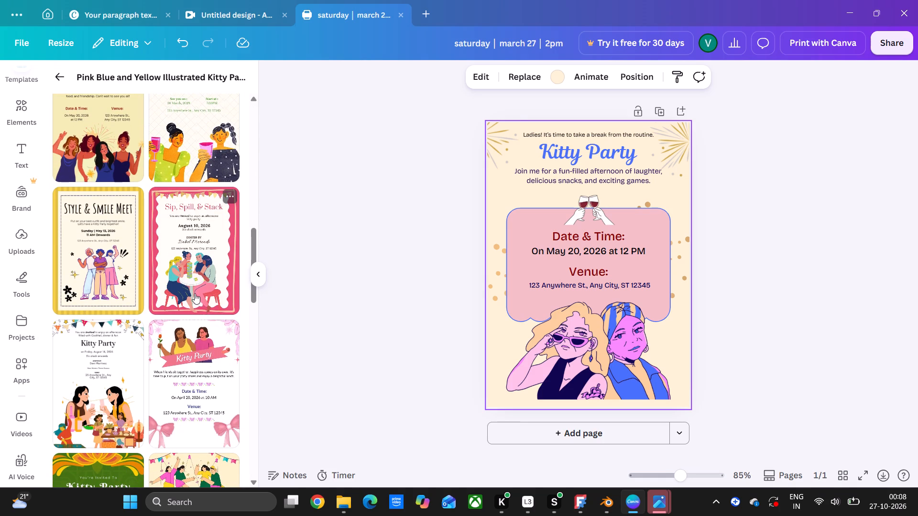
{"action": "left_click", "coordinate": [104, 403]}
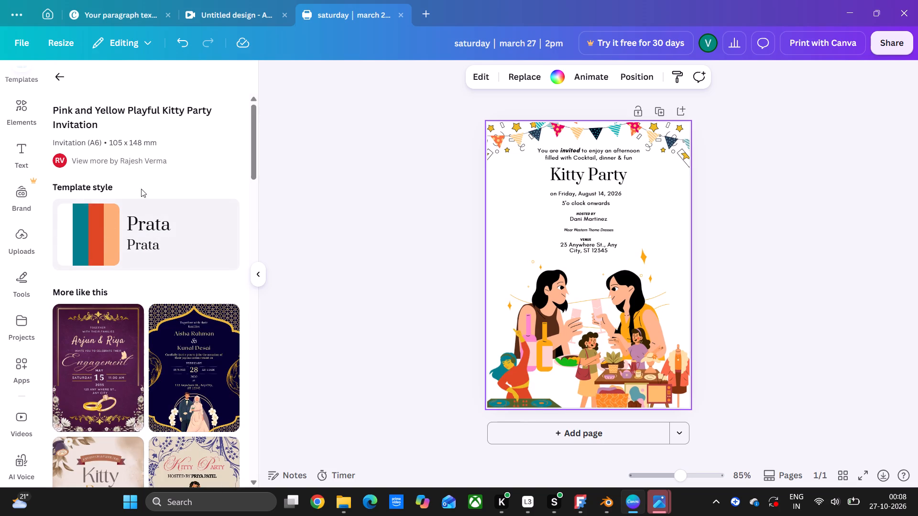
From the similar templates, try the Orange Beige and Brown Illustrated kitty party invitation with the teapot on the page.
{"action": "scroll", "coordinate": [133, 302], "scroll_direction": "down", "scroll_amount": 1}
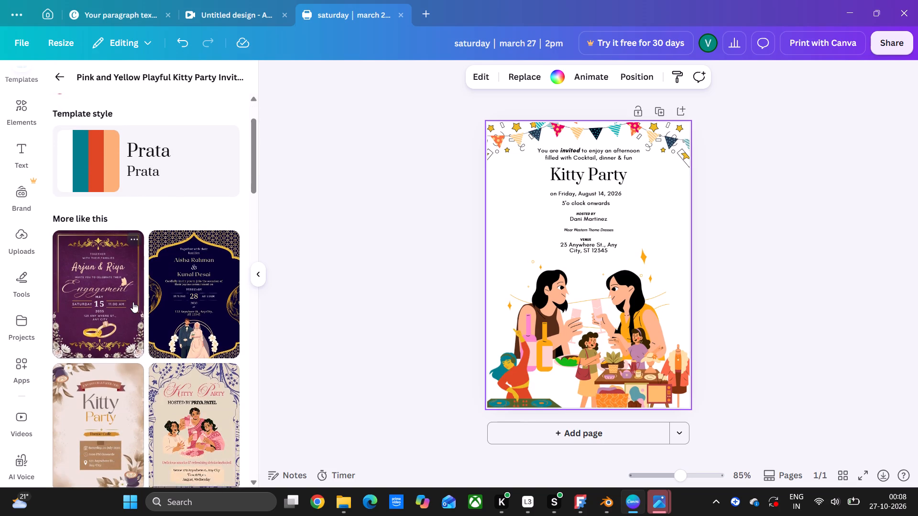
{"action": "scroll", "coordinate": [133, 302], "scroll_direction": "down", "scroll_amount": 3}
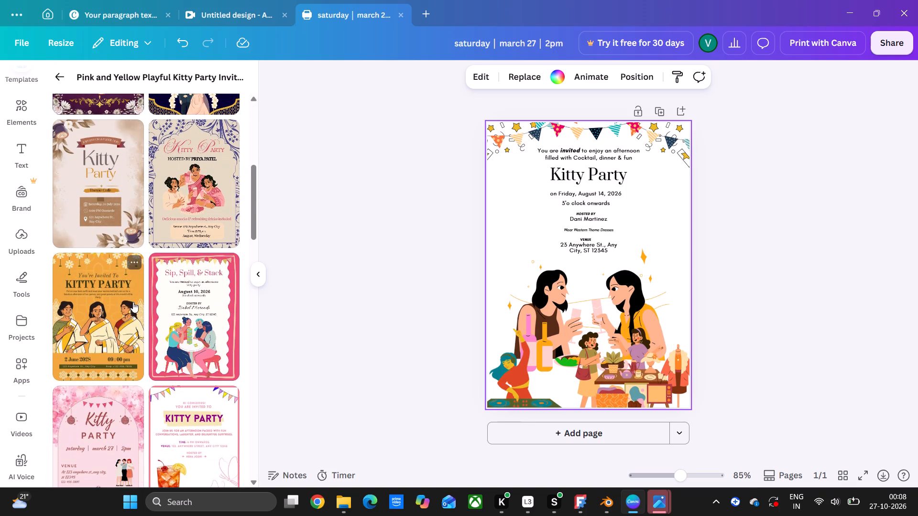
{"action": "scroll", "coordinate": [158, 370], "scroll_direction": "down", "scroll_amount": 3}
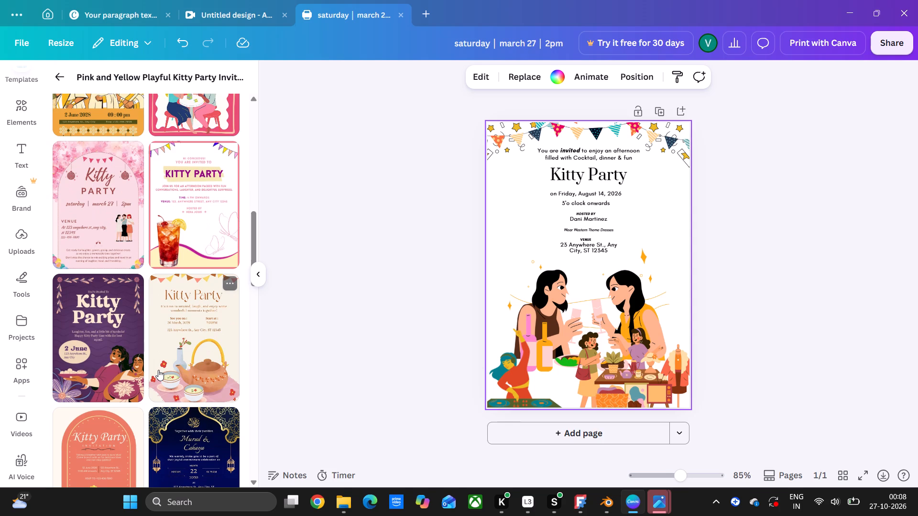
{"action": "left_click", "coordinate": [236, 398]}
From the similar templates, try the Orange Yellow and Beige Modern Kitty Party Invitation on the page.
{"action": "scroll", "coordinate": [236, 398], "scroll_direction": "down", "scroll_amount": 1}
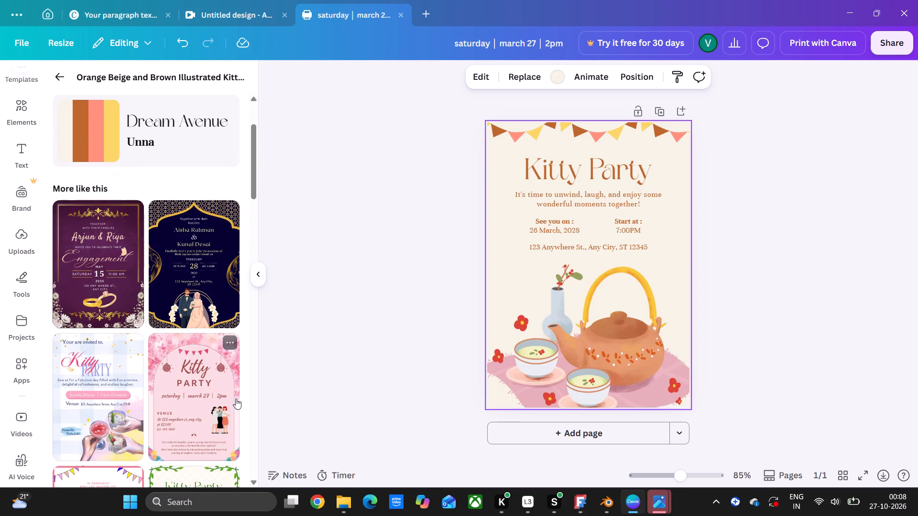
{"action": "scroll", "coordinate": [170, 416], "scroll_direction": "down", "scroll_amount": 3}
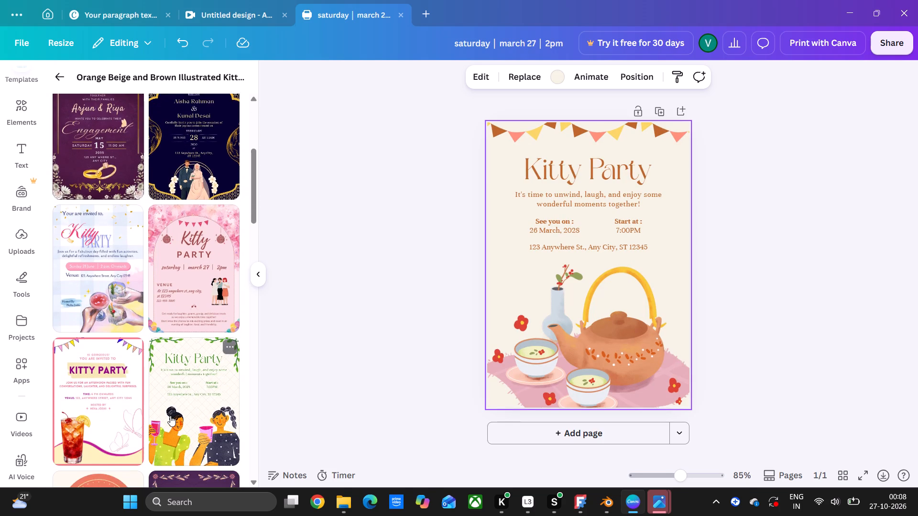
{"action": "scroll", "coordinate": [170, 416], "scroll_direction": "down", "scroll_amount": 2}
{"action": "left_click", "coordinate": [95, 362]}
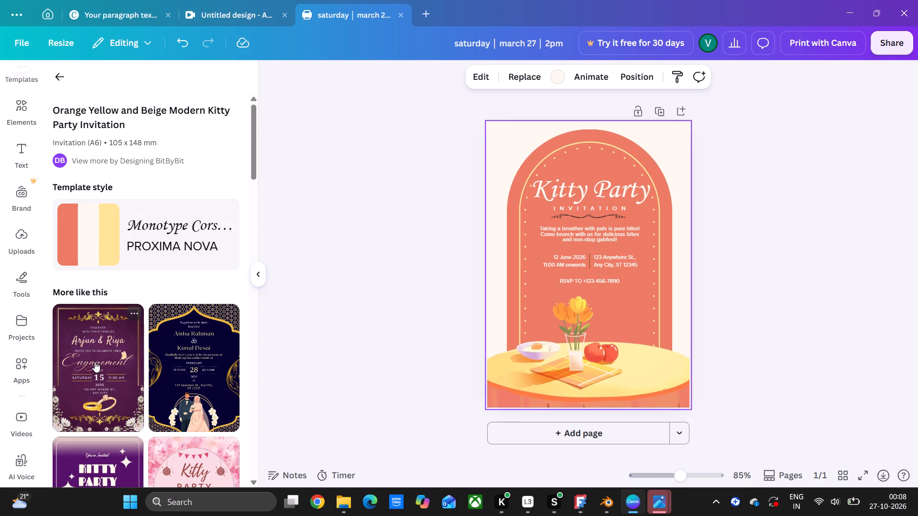
Return to the "kitty party on diwali" results and apply the Pink And Green Floral Kitty Party Invitation to the page again.
{"action": "left_click", "coordinate": [72, 89]}
{"action": "left_click", "coordinate": [60, 78]}
{"action": "left_click", "coordinate": [60, 78]}
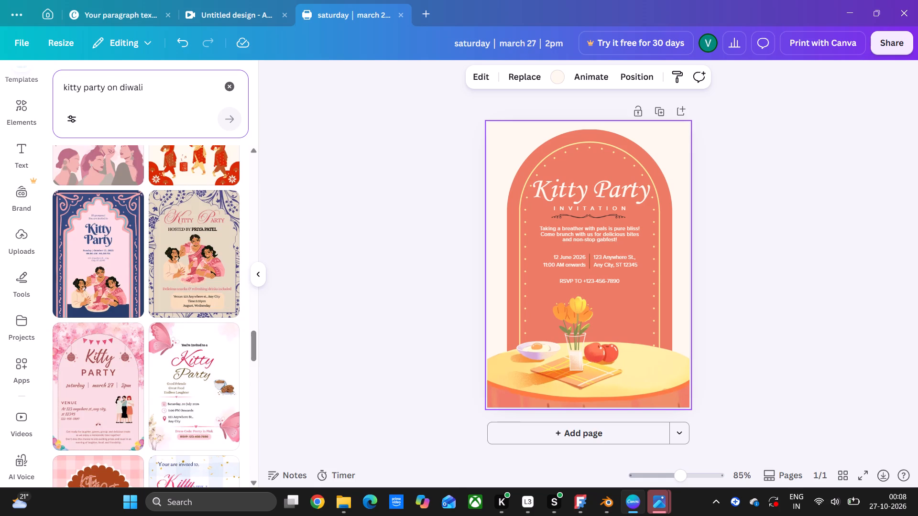
{"action": "scroll", "coordinate": [225, 267], "scroll_direction": "up", "scroll_amount": 1}
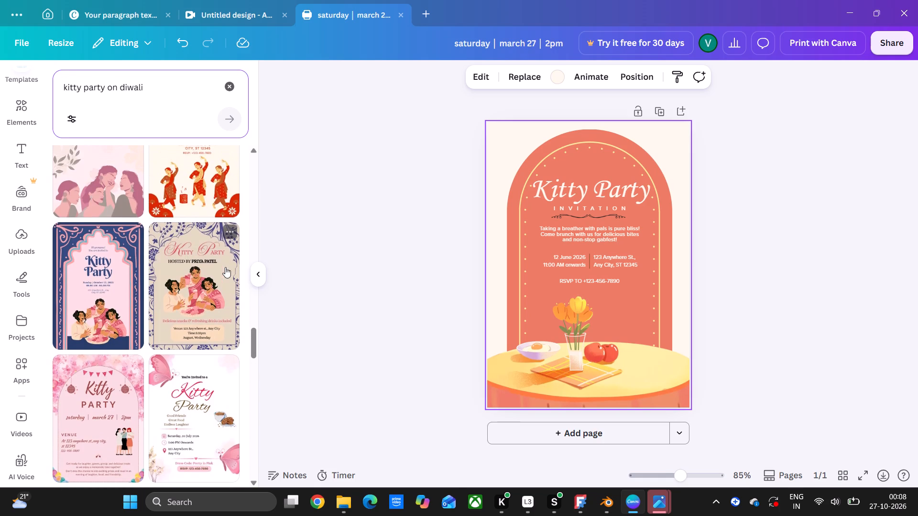
{"action": "left_click", "coordinate": [98, 181]}
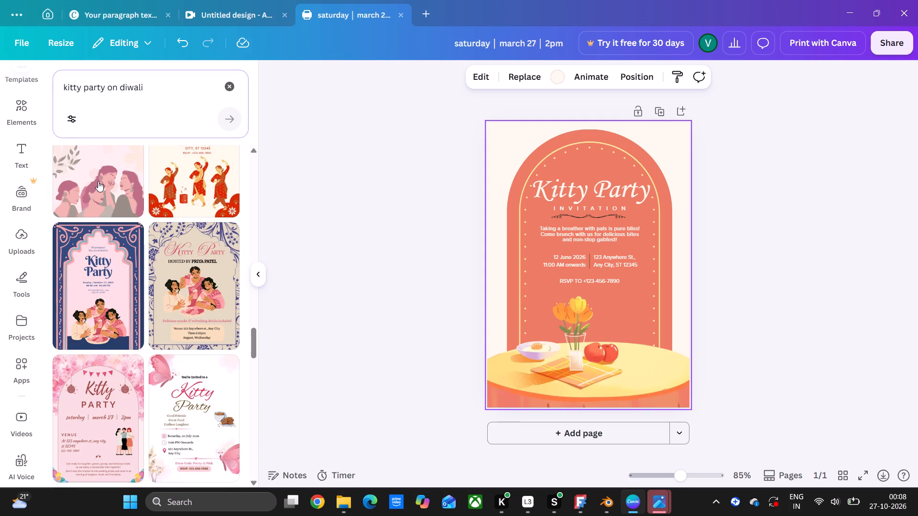
{"action": "scroll", "coordinate": [150, 347], "scroll_direction": "down", "scroll_amount": 1}
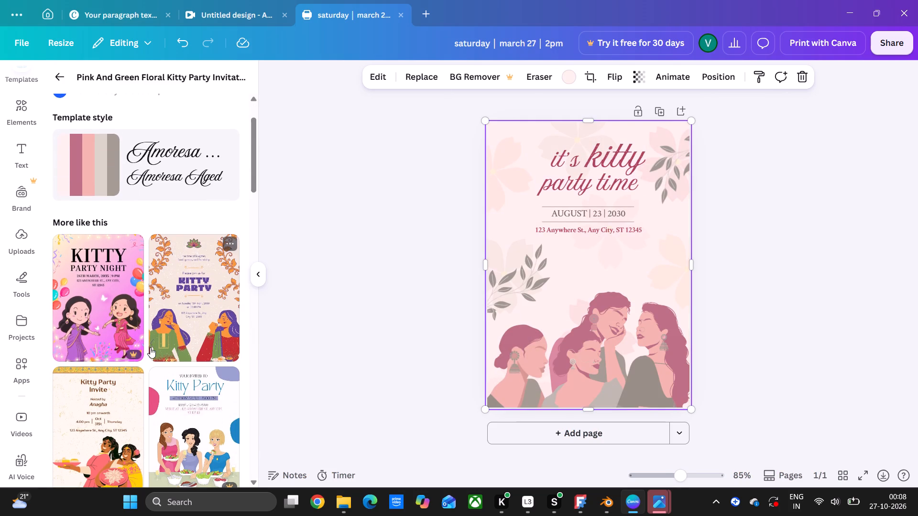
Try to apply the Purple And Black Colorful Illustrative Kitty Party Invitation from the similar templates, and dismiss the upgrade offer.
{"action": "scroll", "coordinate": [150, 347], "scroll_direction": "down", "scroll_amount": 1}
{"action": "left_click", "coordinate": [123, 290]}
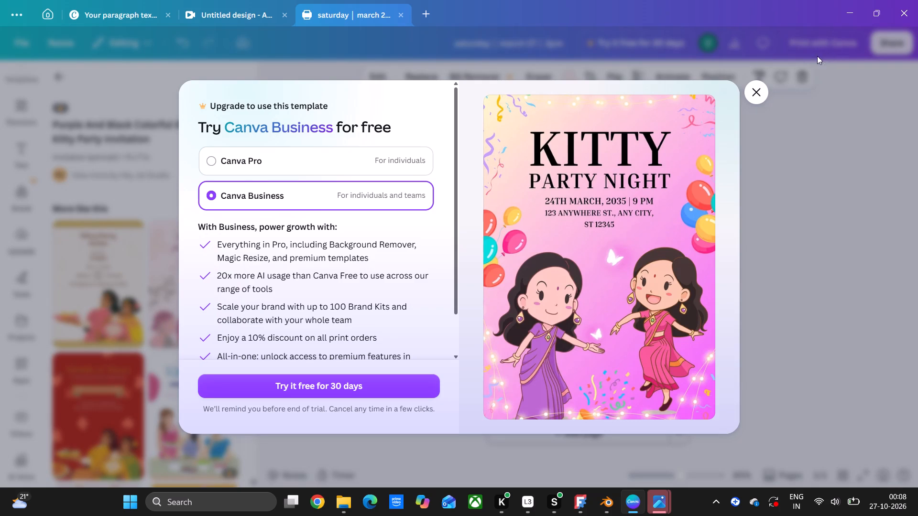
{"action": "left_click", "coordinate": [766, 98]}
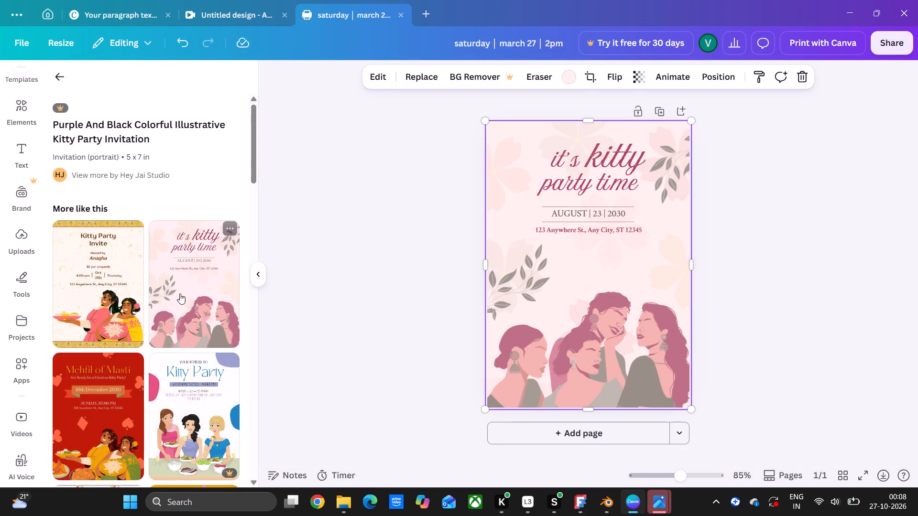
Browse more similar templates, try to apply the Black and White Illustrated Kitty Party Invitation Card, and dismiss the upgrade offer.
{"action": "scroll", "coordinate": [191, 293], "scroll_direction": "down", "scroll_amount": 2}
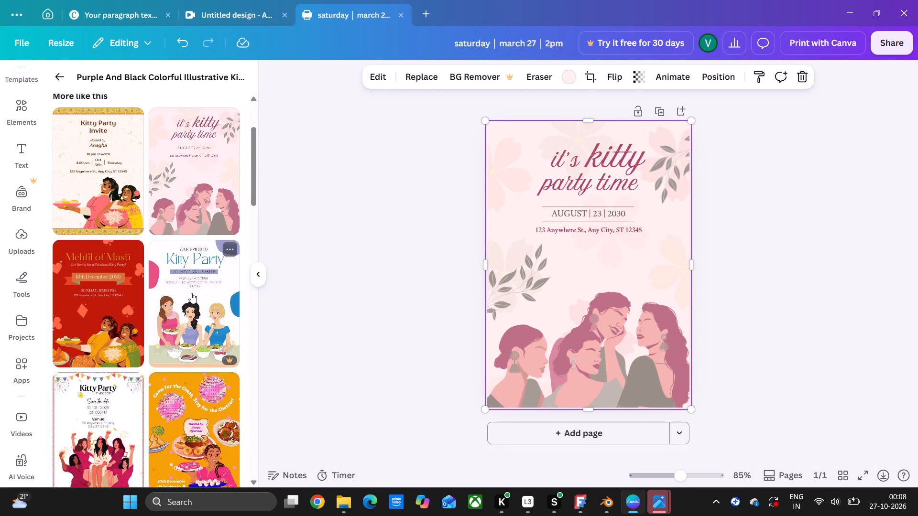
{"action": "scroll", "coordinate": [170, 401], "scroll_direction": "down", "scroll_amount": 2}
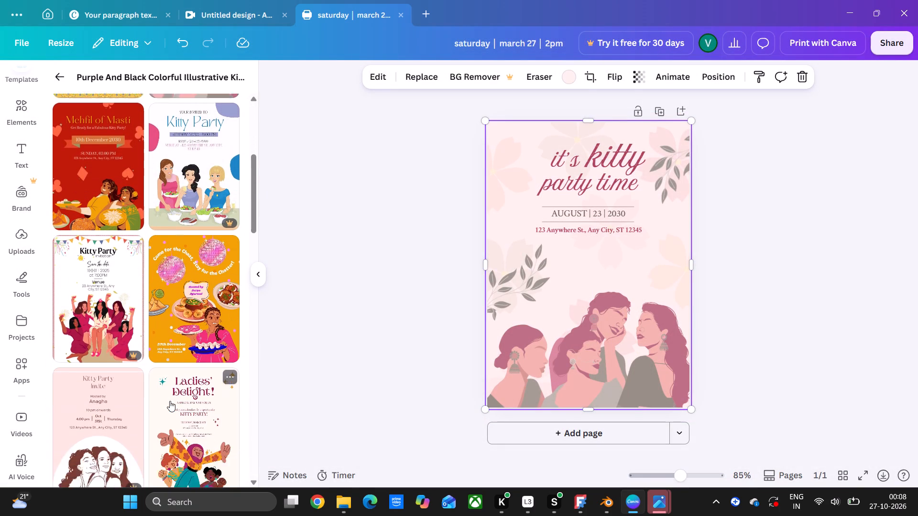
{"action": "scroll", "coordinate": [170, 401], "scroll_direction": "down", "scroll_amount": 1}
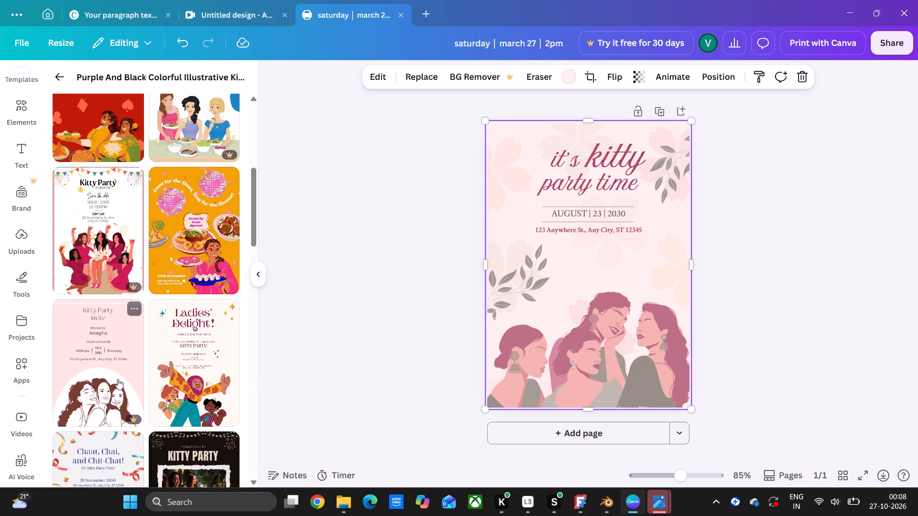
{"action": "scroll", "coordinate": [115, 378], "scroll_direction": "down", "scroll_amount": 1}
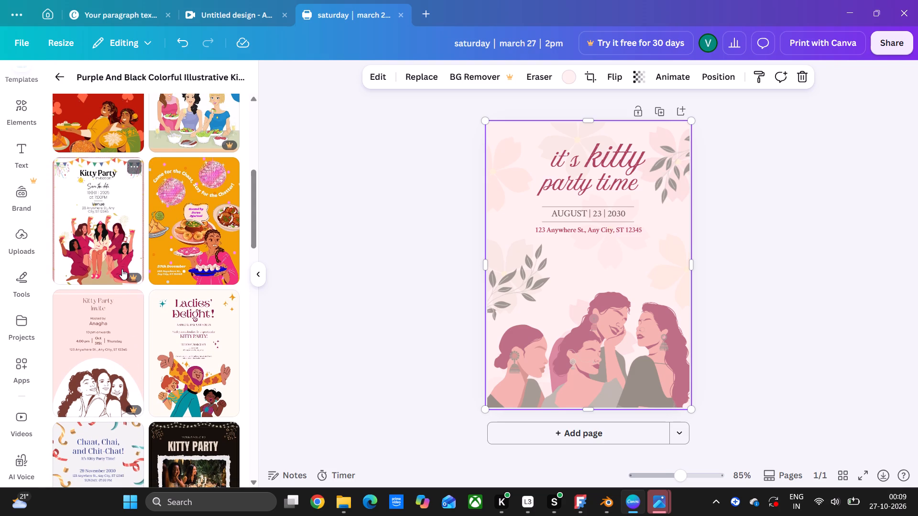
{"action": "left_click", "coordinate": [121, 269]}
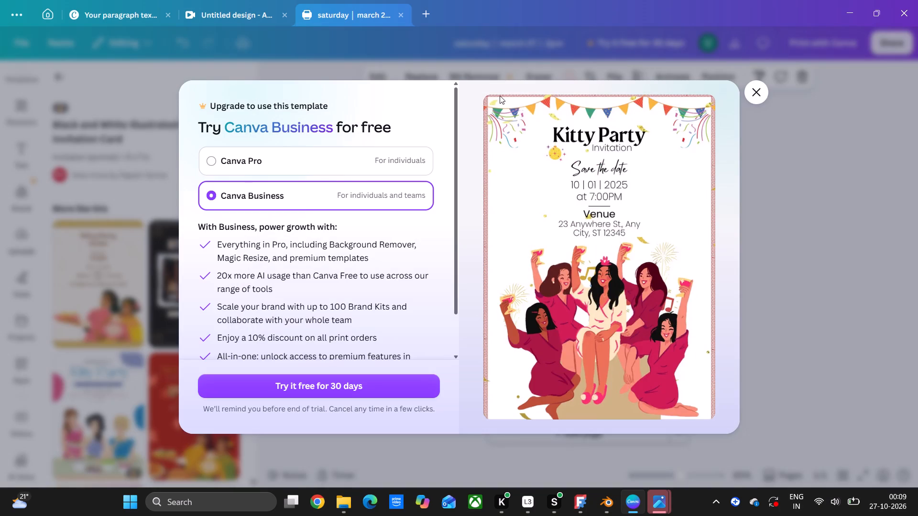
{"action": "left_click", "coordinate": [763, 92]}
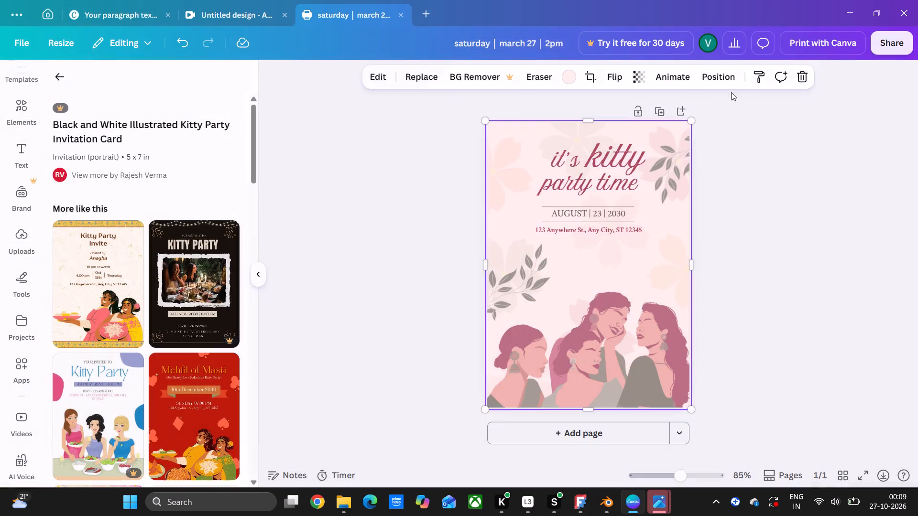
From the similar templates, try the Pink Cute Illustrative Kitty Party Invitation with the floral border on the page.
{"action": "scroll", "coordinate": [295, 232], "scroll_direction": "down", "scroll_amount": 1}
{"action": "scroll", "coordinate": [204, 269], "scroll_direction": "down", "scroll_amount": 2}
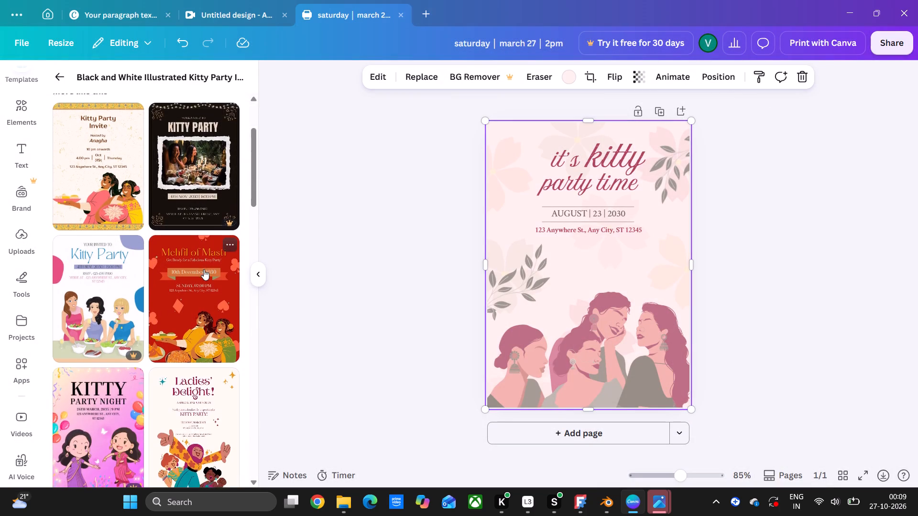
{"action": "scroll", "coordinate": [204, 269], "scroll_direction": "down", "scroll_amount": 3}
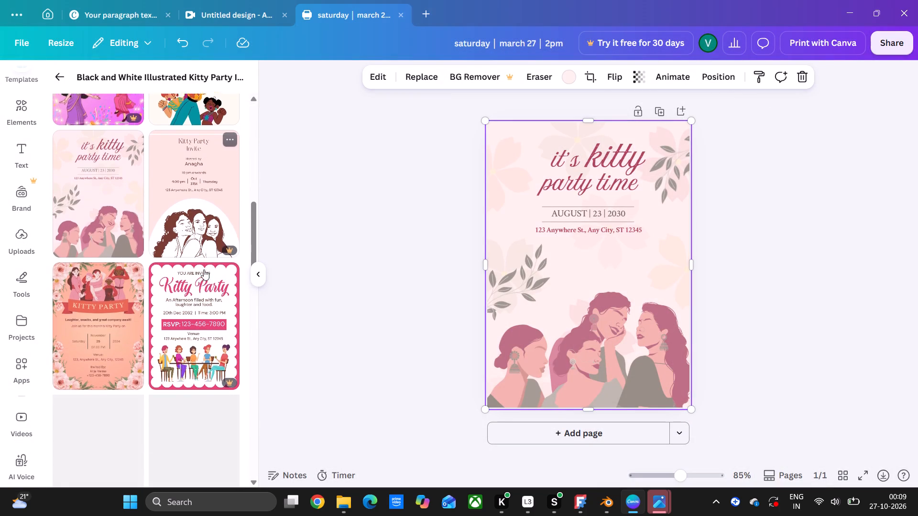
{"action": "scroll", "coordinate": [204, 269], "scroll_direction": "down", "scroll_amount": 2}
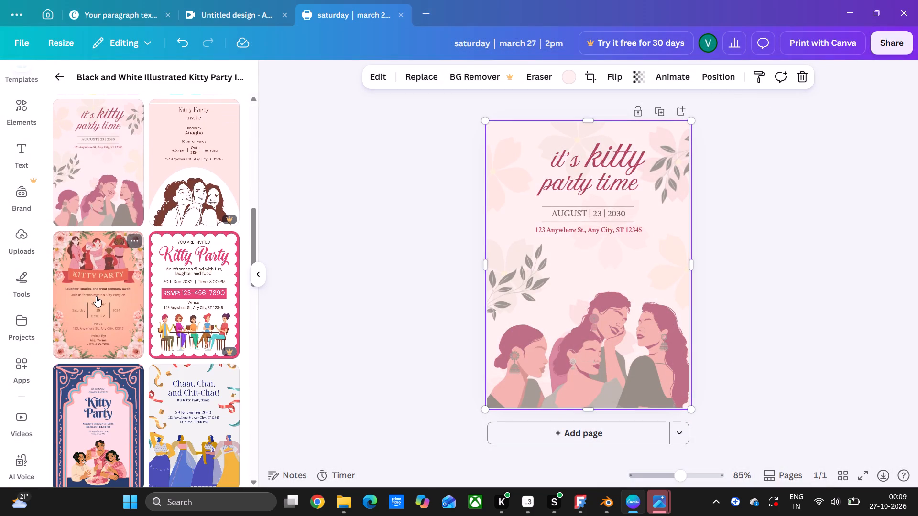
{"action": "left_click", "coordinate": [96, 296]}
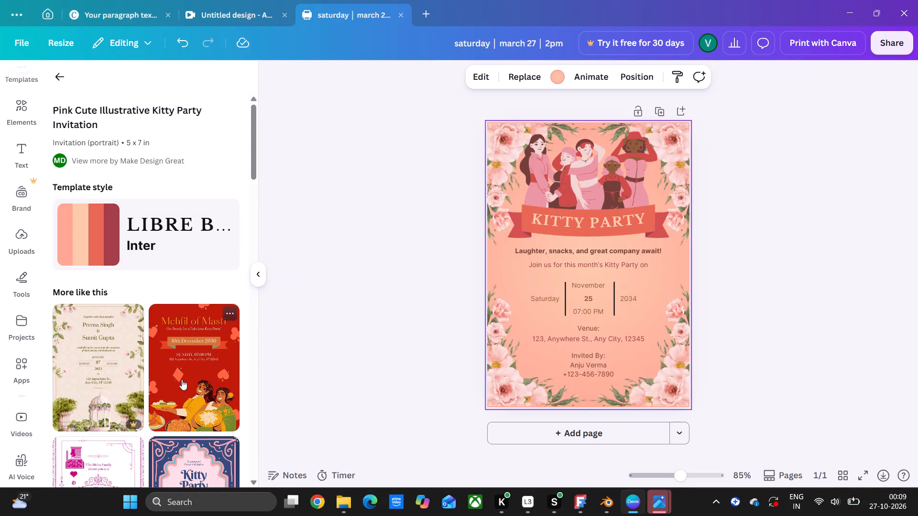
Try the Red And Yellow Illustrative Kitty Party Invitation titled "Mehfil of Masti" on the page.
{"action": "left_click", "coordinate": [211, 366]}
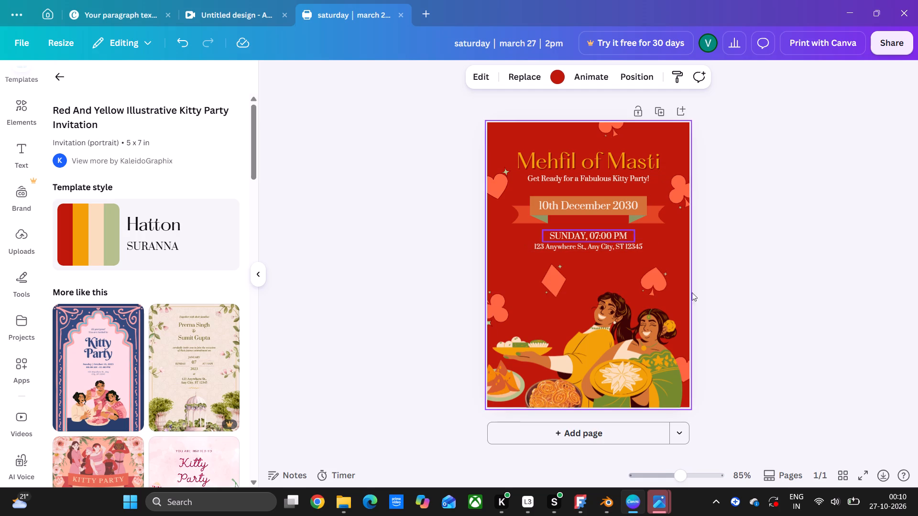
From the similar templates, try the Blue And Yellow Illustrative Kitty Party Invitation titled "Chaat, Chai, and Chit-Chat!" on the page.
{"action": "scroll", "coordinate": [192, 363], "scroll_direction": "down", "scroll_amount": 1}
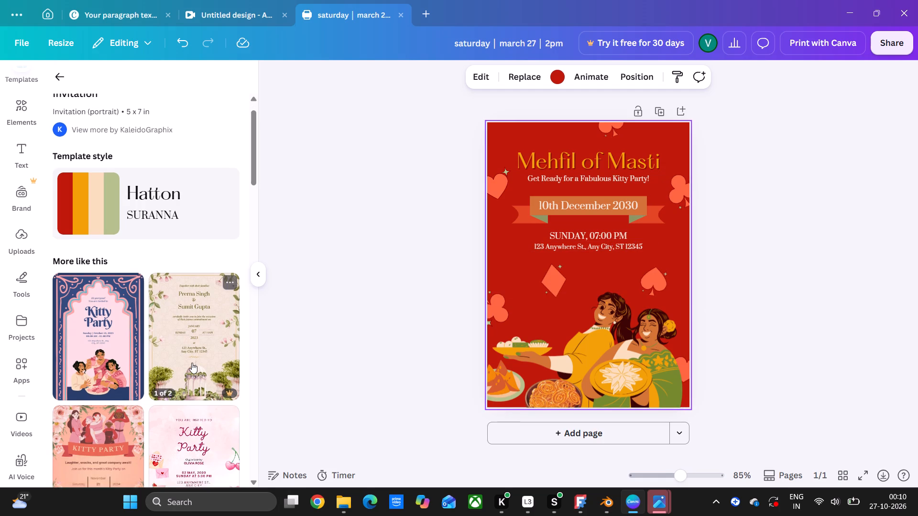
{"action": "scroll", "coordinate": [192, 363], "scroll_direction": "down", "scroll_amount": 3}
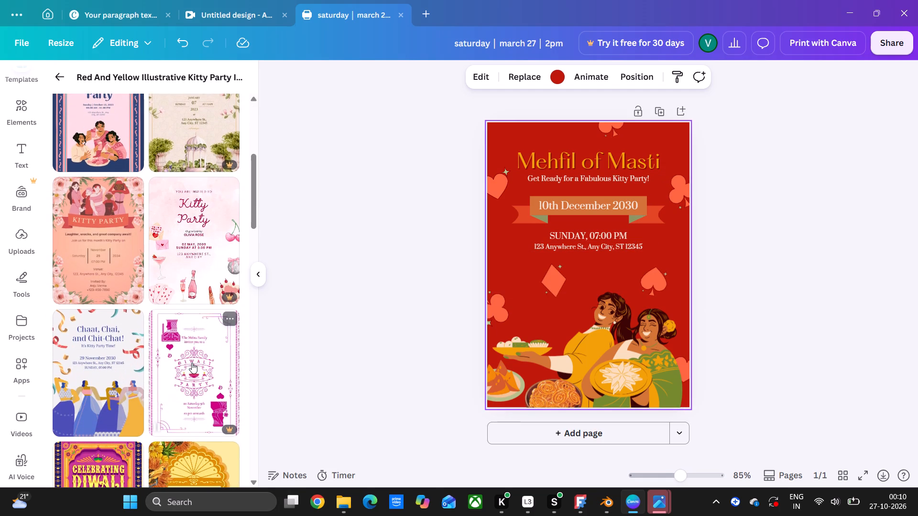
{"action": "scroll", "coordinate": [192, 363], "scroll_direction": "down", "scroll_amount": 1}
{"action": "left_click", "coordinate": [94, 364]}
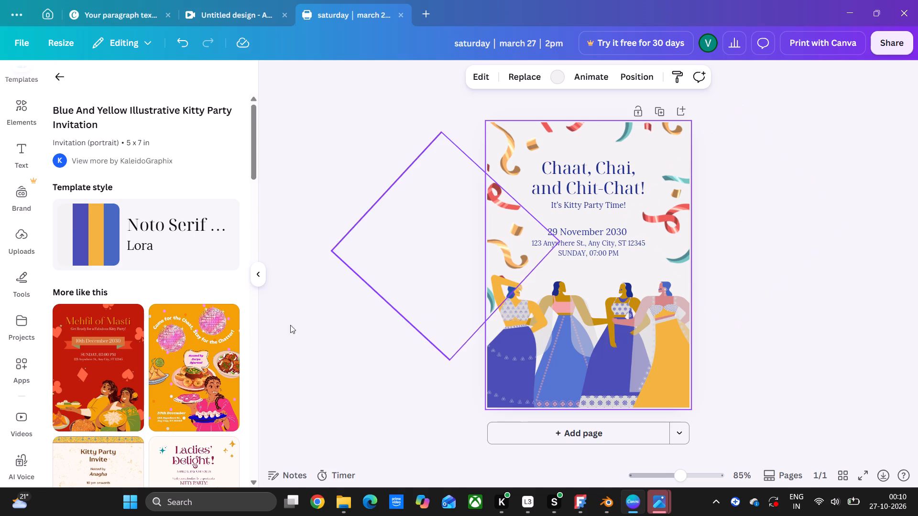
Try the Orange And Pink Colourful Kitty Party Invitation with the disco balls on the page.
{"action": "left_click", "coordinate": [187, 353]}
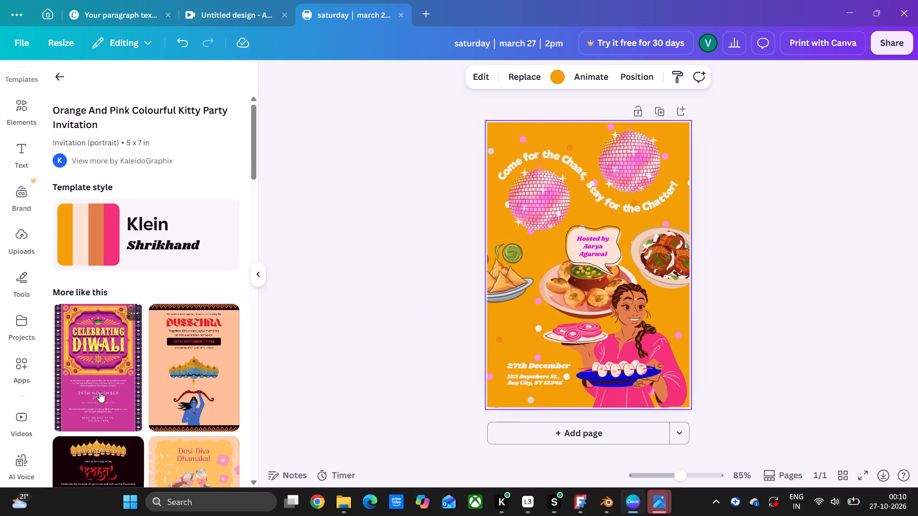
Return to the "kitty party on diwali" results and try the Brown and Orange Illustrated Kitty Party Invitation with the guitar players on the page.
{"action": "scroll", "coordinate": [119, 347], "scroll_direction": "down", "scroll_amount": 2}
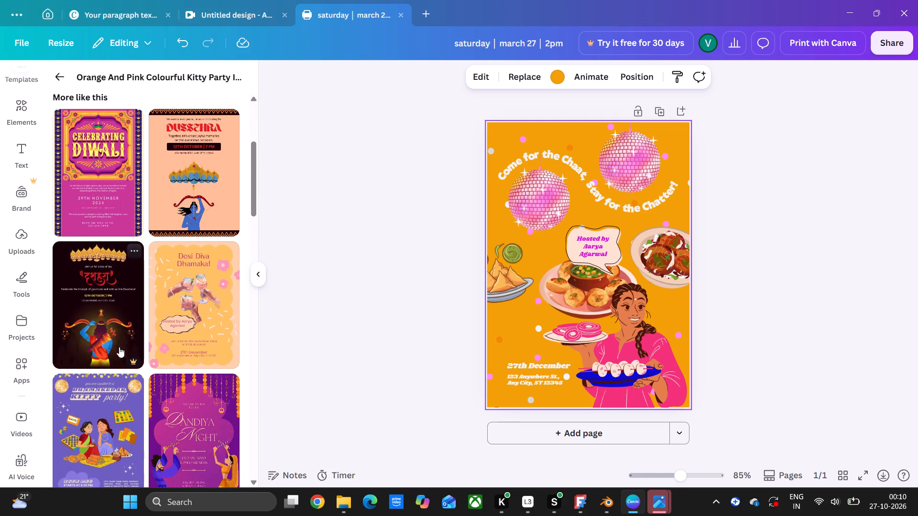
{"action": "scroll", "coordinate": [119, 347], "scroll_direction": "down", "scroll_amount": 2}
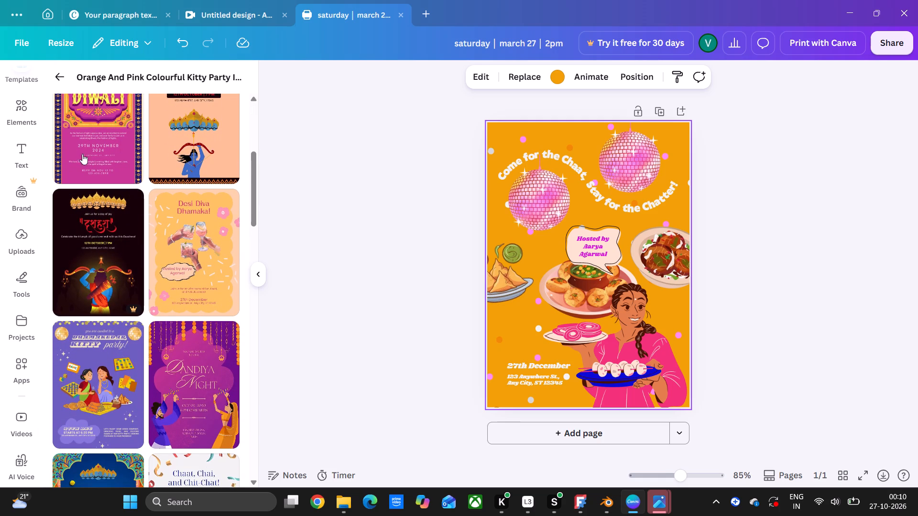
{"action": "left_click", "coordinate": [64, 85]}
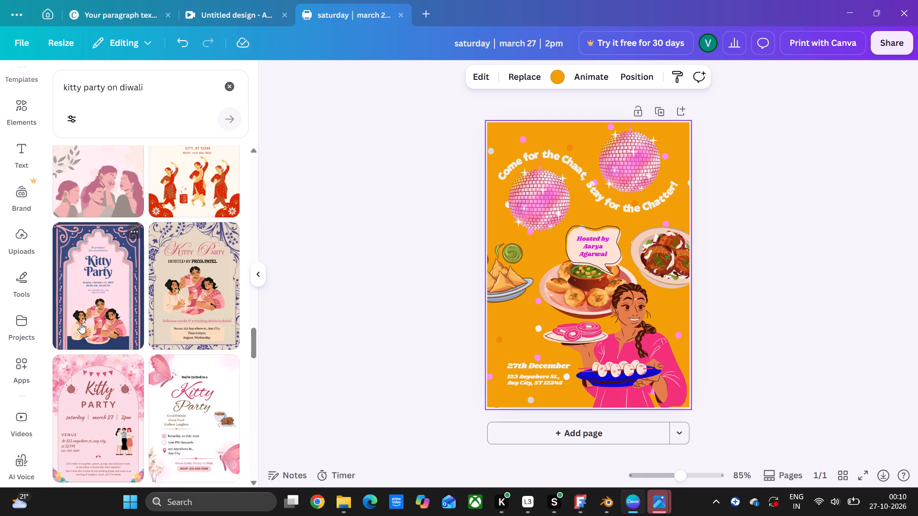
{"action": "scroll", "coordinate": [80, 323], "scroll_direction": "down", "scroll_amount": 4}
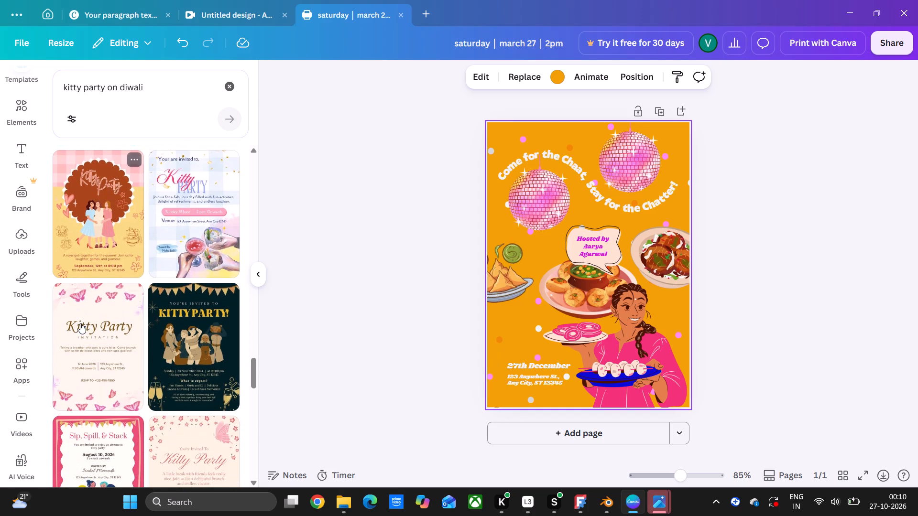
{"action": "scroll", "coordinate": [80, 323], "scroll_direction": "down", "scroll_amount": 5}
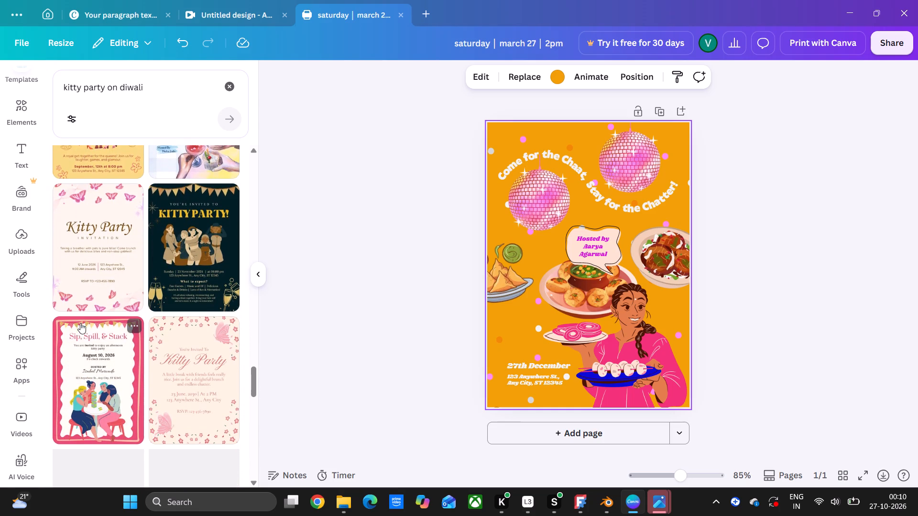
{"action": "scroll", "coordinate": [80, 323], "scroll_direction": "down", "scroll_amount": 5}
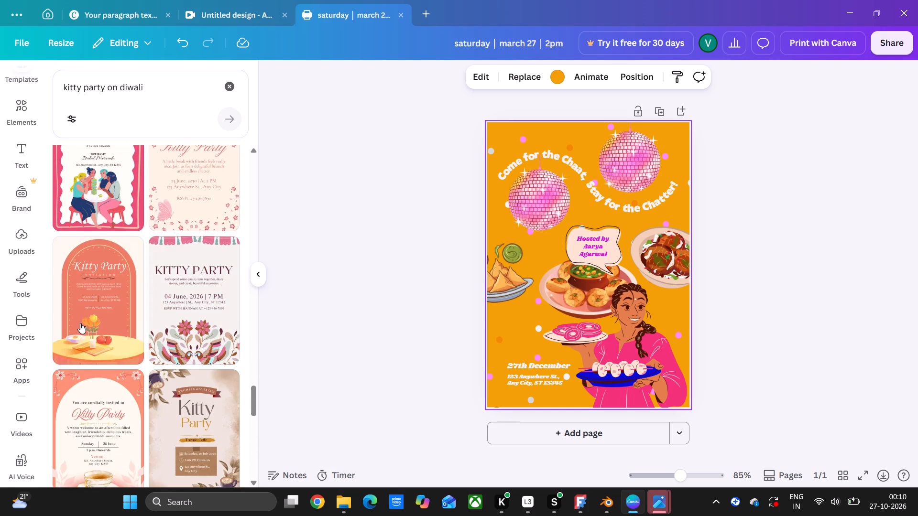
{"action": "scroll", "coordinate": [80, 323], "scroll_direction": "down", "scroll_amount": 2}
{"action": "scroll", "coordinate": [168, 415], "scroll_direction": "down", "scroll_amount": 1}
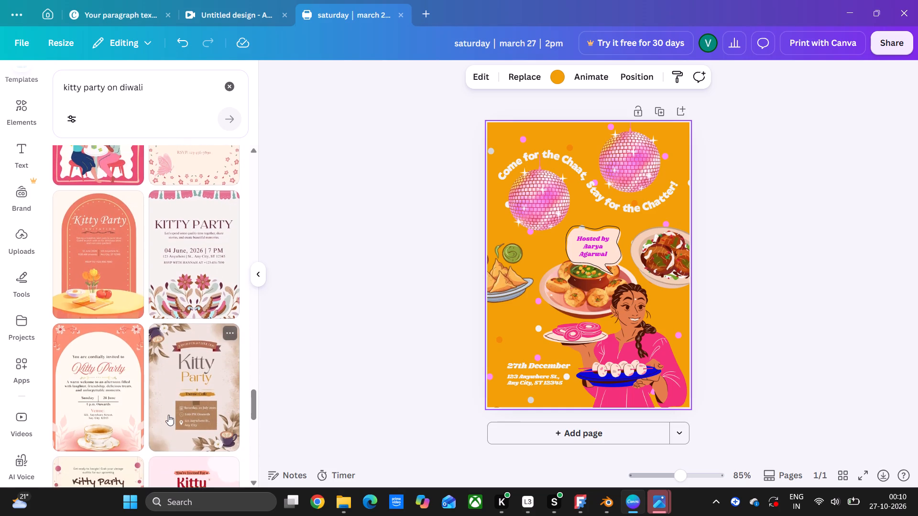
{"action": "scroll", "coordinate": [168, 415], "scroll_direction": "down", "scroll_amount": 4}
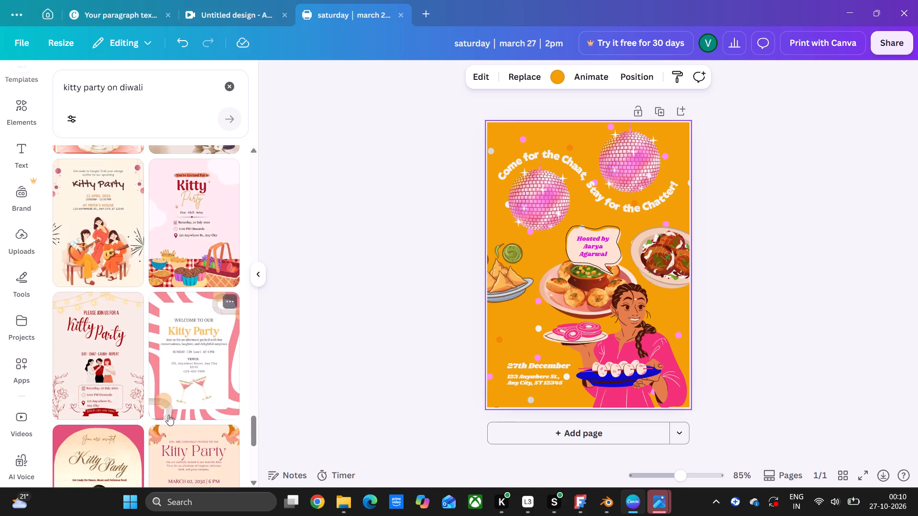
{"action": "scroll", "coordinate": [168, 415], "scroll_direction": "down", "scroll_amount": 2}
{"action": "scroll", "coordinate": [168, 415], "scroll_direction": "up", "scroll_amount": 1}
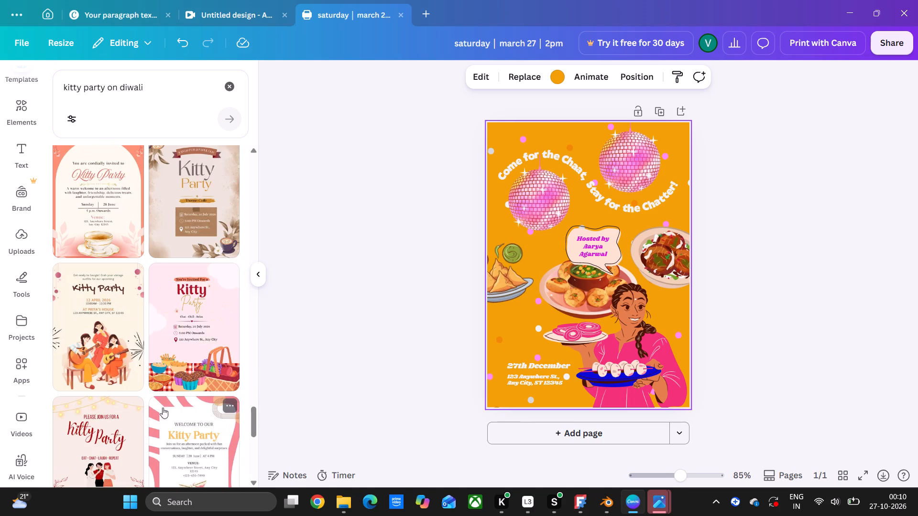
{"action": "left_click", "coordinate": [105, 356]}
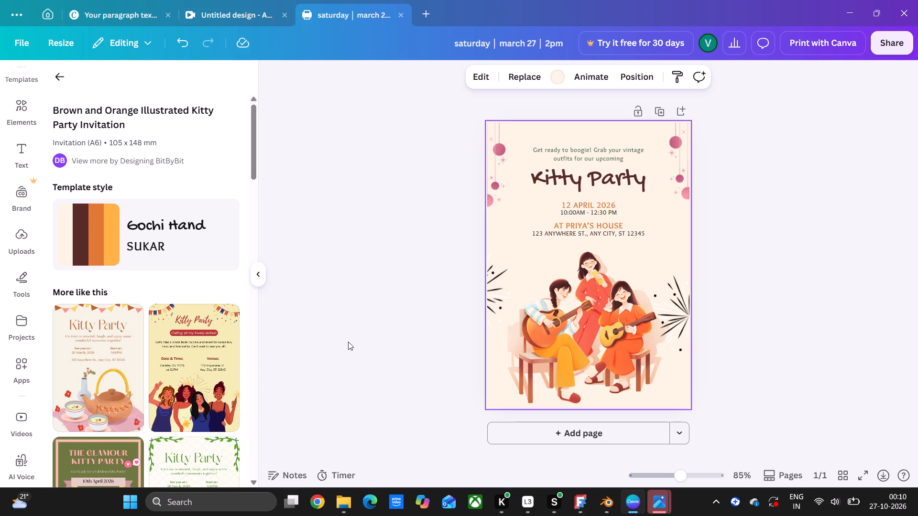
From the similar templates, apply the Beige and Red Illustrated Kitty Party Invitation with bunting and four women to the page.
{"action": "left_click", "coordinate": [204, 406]}
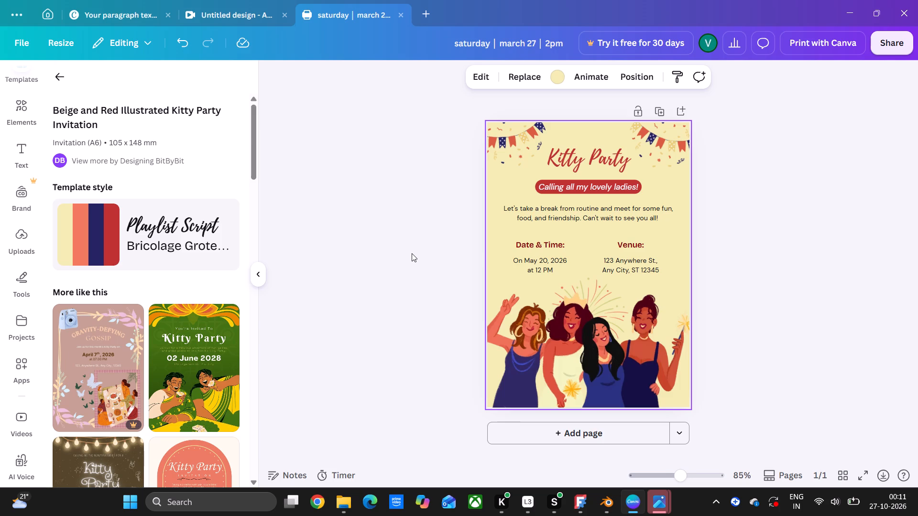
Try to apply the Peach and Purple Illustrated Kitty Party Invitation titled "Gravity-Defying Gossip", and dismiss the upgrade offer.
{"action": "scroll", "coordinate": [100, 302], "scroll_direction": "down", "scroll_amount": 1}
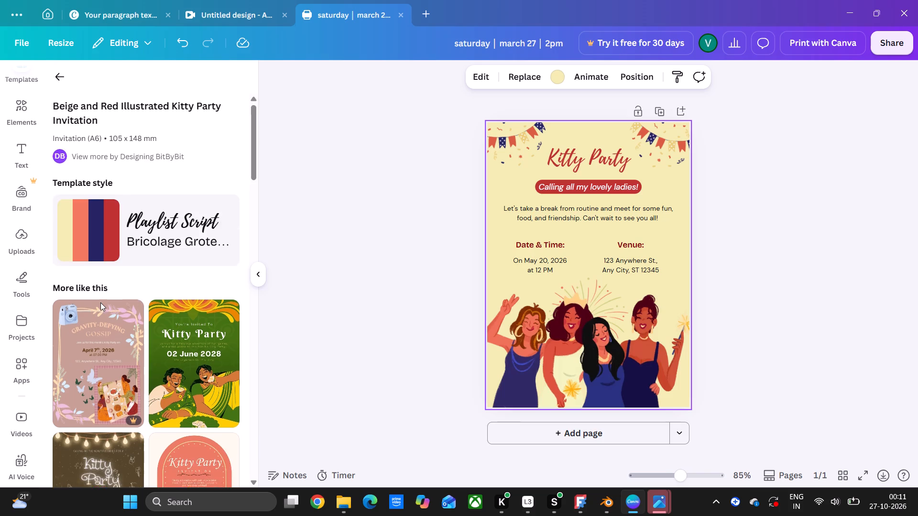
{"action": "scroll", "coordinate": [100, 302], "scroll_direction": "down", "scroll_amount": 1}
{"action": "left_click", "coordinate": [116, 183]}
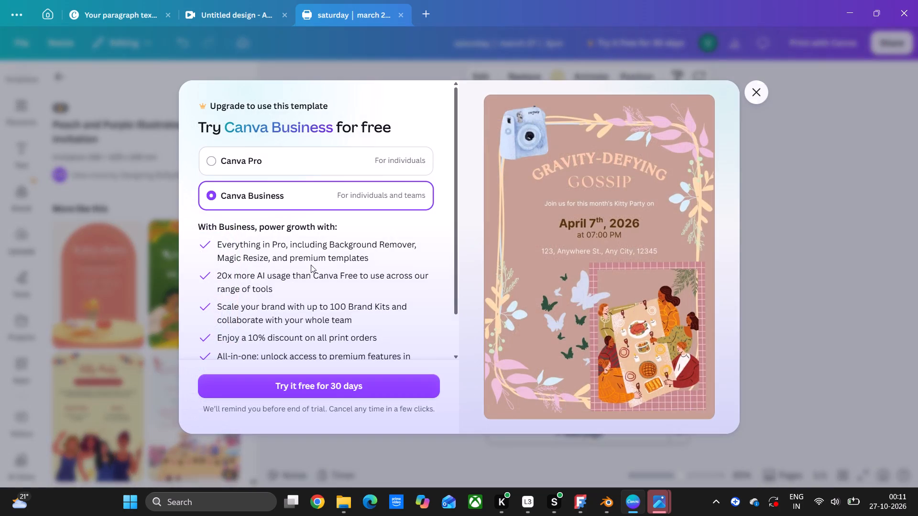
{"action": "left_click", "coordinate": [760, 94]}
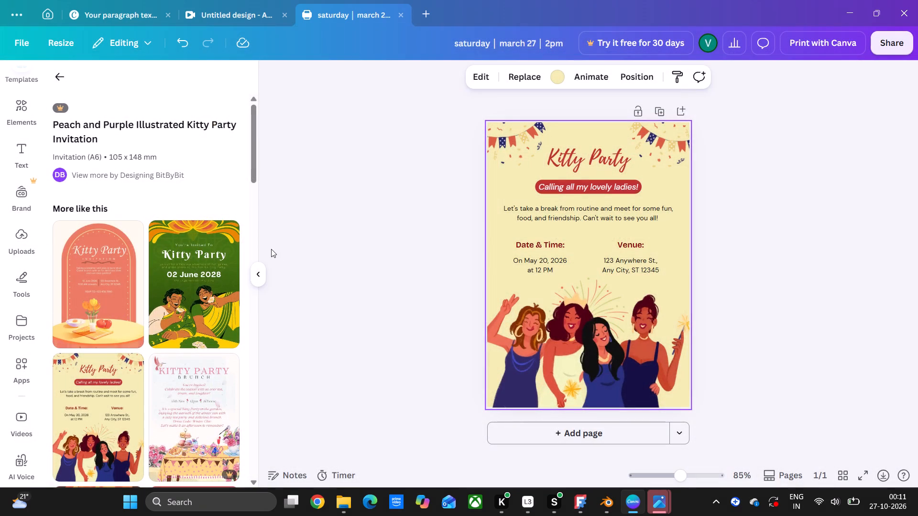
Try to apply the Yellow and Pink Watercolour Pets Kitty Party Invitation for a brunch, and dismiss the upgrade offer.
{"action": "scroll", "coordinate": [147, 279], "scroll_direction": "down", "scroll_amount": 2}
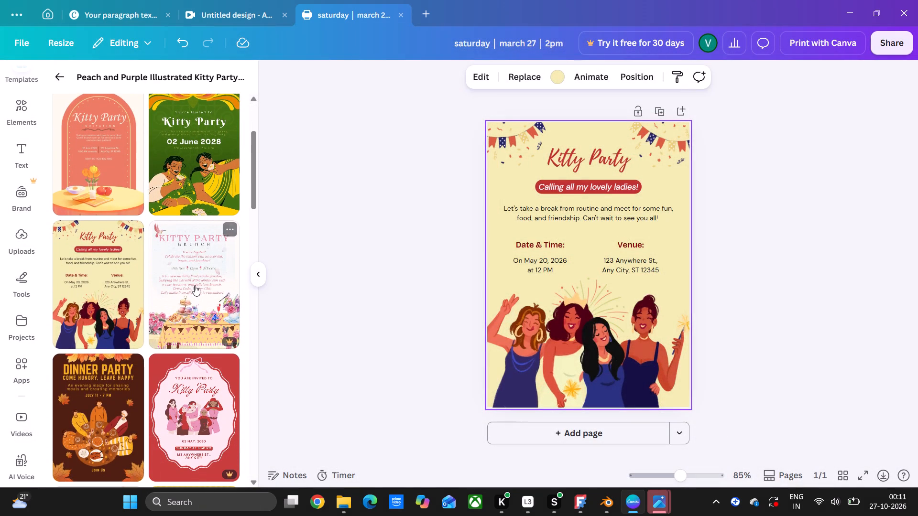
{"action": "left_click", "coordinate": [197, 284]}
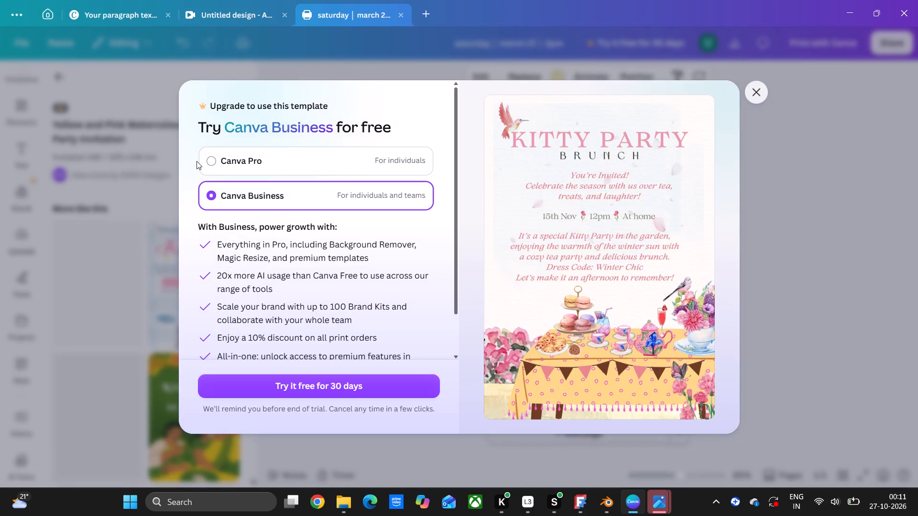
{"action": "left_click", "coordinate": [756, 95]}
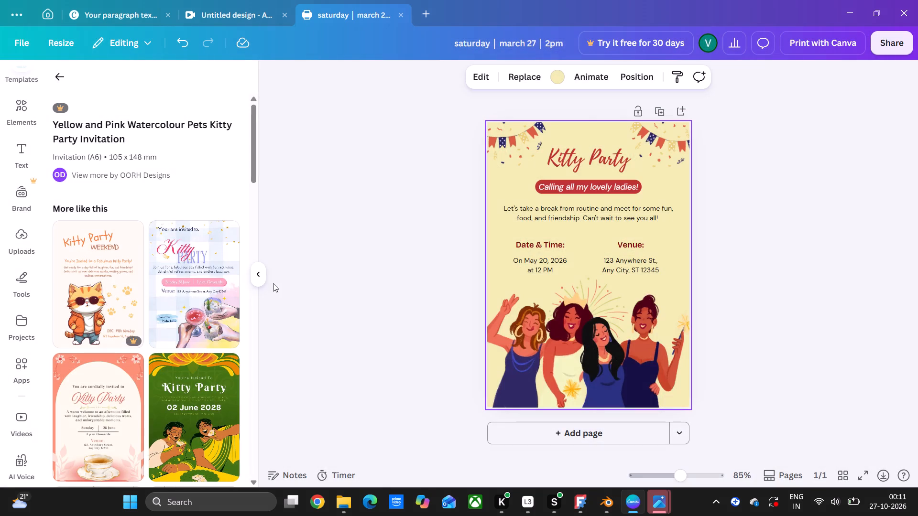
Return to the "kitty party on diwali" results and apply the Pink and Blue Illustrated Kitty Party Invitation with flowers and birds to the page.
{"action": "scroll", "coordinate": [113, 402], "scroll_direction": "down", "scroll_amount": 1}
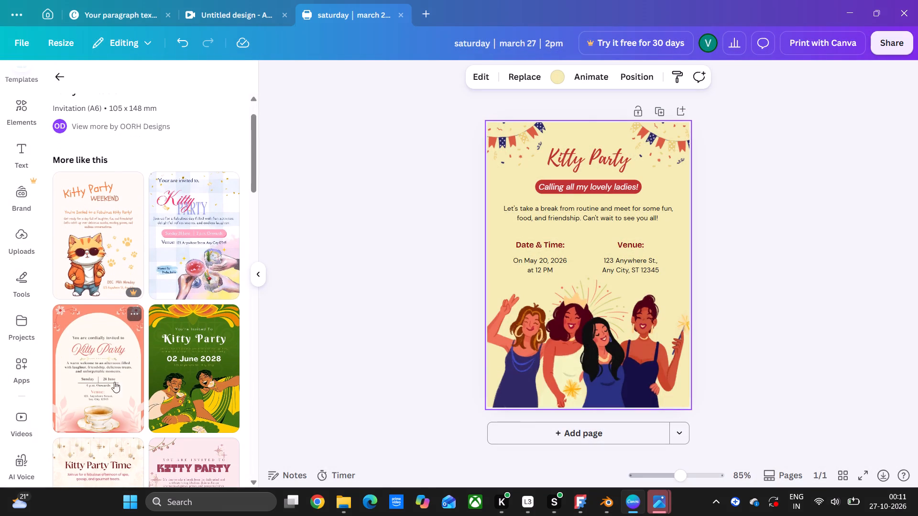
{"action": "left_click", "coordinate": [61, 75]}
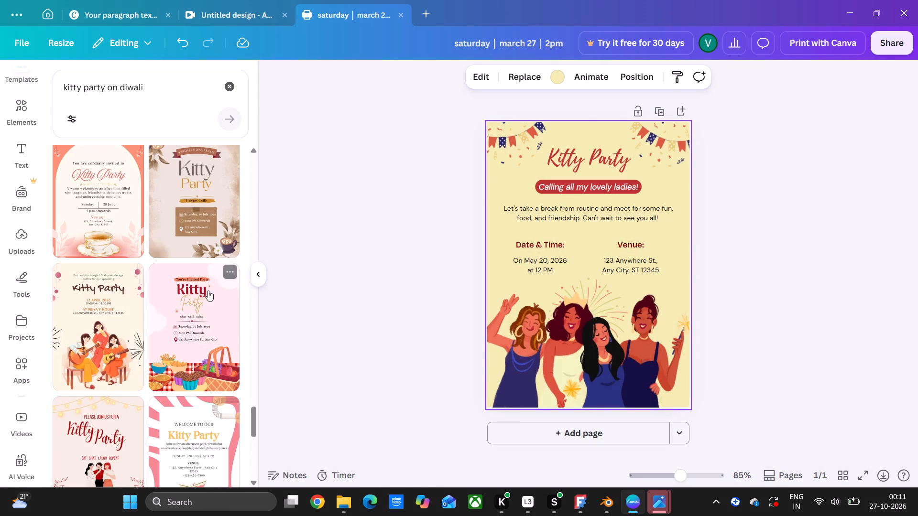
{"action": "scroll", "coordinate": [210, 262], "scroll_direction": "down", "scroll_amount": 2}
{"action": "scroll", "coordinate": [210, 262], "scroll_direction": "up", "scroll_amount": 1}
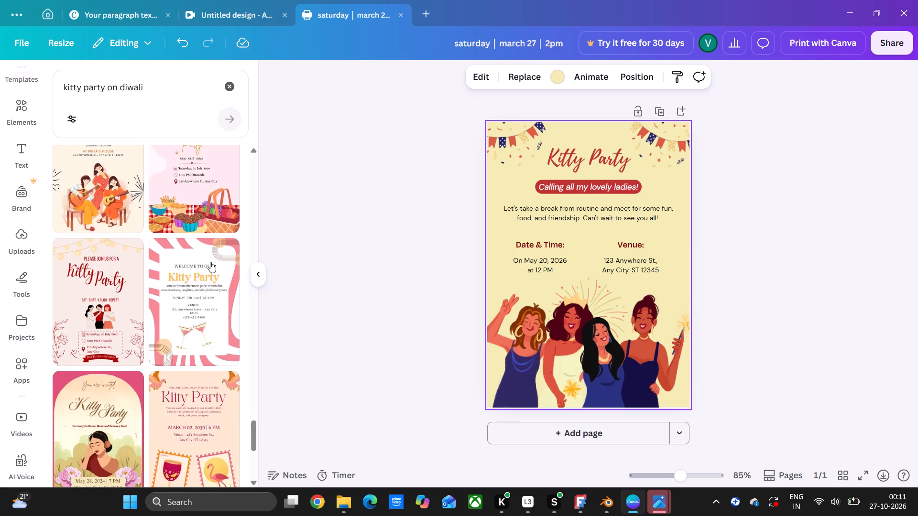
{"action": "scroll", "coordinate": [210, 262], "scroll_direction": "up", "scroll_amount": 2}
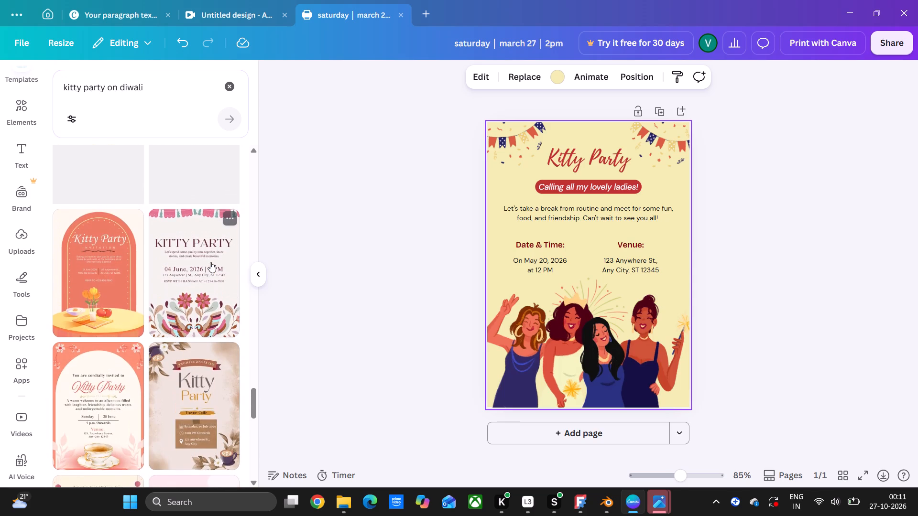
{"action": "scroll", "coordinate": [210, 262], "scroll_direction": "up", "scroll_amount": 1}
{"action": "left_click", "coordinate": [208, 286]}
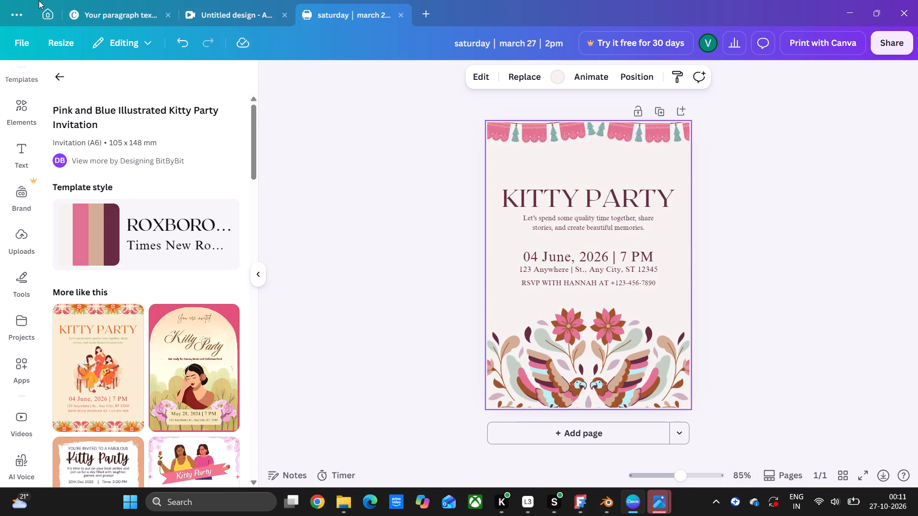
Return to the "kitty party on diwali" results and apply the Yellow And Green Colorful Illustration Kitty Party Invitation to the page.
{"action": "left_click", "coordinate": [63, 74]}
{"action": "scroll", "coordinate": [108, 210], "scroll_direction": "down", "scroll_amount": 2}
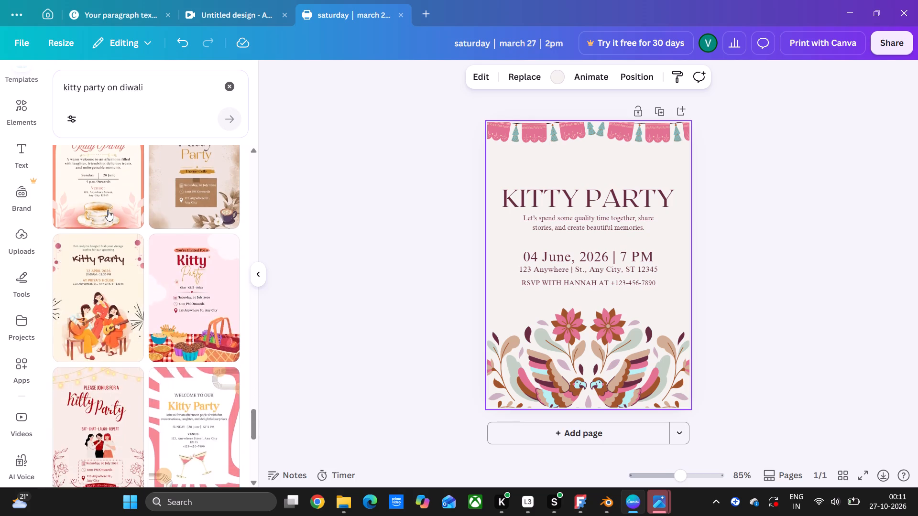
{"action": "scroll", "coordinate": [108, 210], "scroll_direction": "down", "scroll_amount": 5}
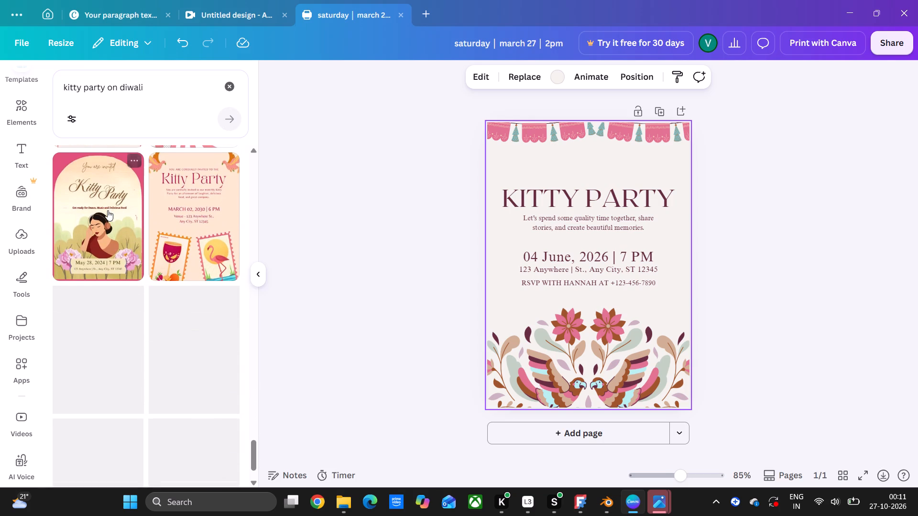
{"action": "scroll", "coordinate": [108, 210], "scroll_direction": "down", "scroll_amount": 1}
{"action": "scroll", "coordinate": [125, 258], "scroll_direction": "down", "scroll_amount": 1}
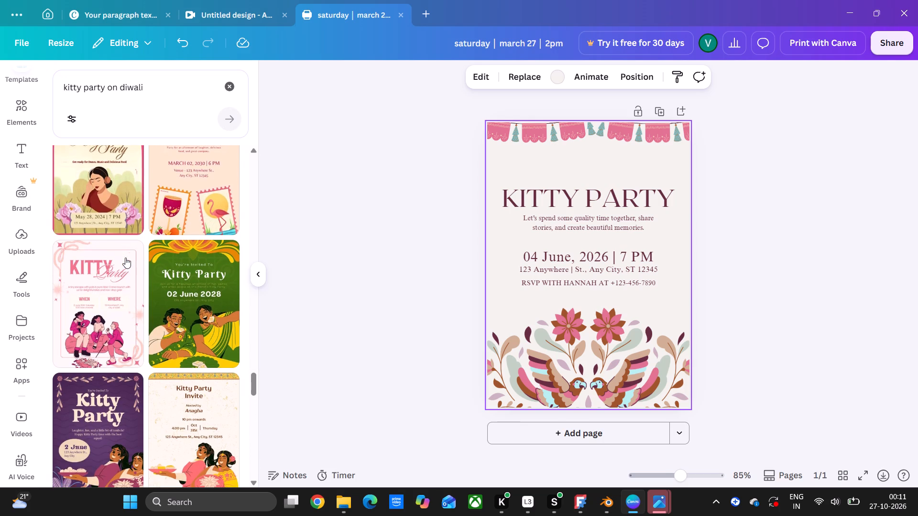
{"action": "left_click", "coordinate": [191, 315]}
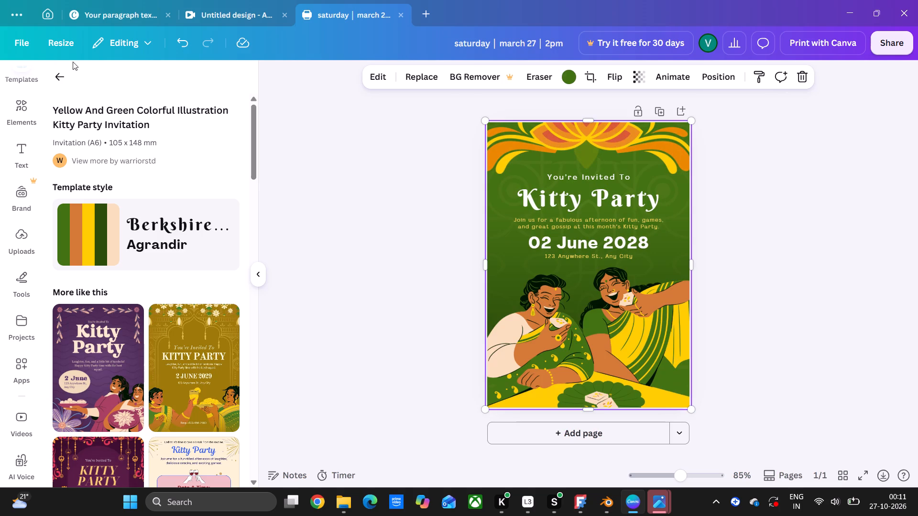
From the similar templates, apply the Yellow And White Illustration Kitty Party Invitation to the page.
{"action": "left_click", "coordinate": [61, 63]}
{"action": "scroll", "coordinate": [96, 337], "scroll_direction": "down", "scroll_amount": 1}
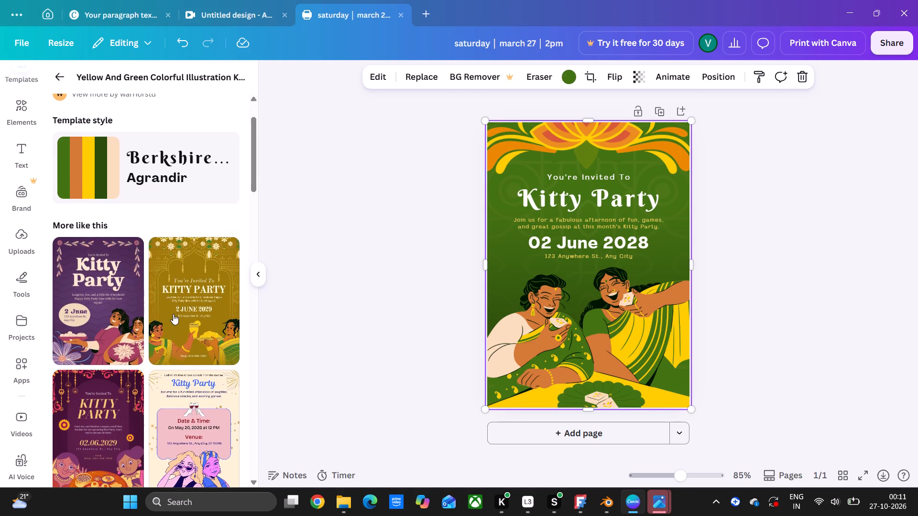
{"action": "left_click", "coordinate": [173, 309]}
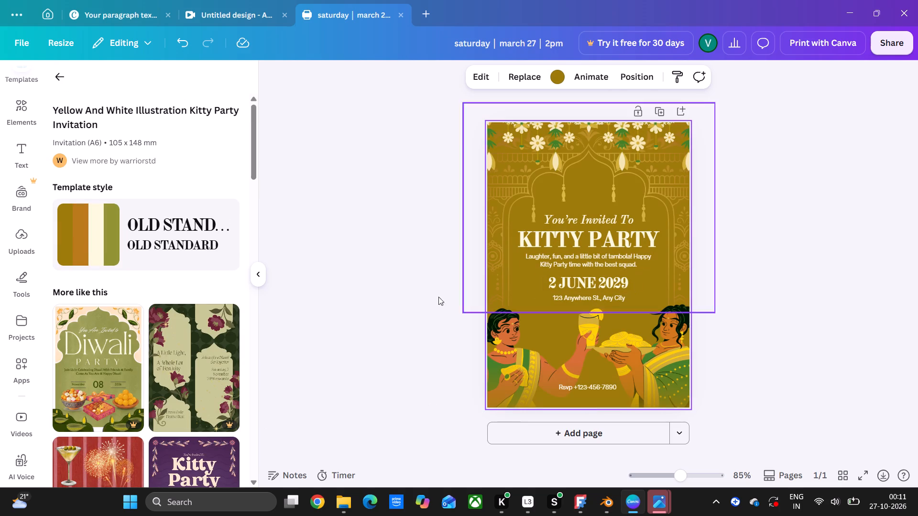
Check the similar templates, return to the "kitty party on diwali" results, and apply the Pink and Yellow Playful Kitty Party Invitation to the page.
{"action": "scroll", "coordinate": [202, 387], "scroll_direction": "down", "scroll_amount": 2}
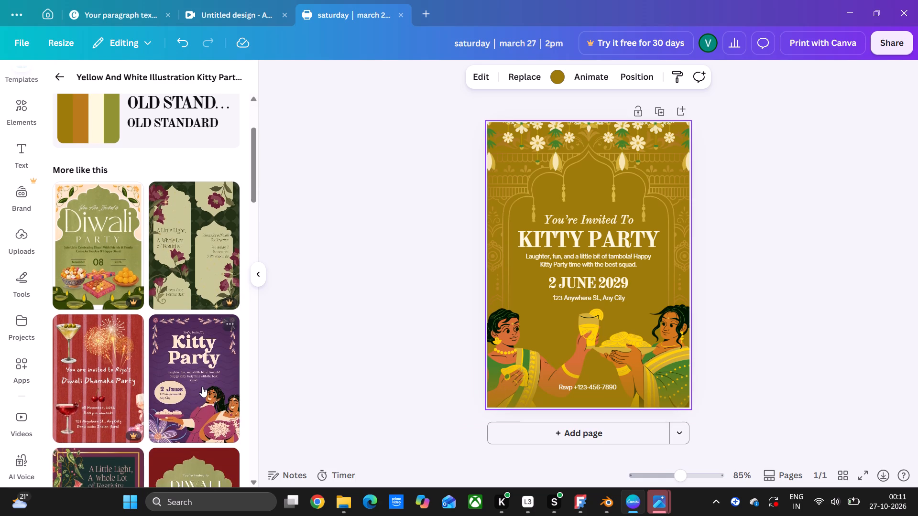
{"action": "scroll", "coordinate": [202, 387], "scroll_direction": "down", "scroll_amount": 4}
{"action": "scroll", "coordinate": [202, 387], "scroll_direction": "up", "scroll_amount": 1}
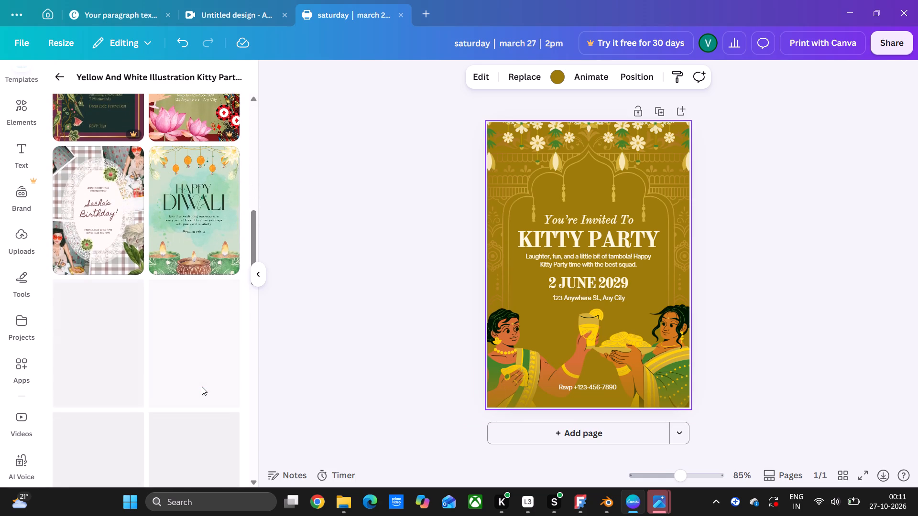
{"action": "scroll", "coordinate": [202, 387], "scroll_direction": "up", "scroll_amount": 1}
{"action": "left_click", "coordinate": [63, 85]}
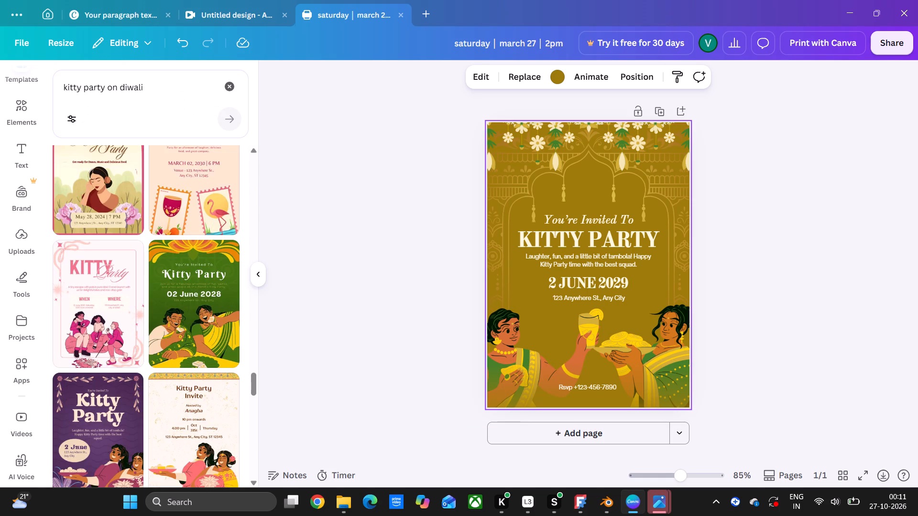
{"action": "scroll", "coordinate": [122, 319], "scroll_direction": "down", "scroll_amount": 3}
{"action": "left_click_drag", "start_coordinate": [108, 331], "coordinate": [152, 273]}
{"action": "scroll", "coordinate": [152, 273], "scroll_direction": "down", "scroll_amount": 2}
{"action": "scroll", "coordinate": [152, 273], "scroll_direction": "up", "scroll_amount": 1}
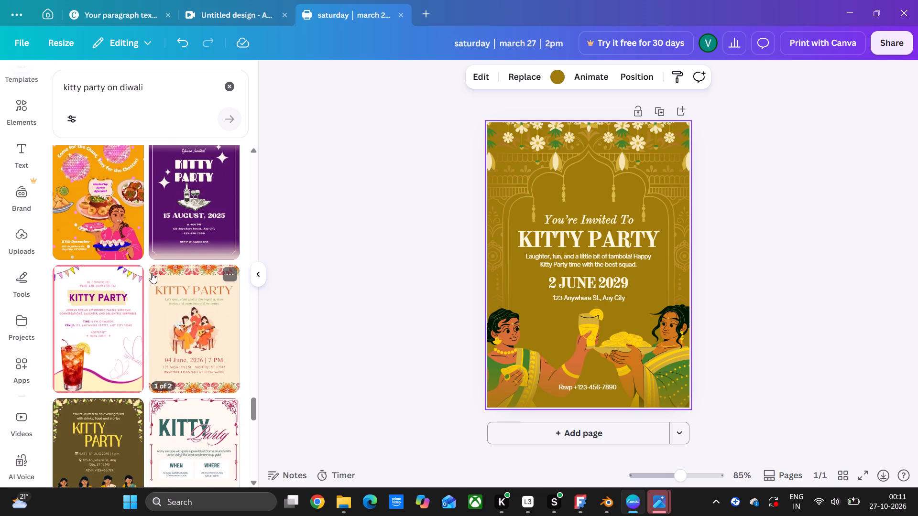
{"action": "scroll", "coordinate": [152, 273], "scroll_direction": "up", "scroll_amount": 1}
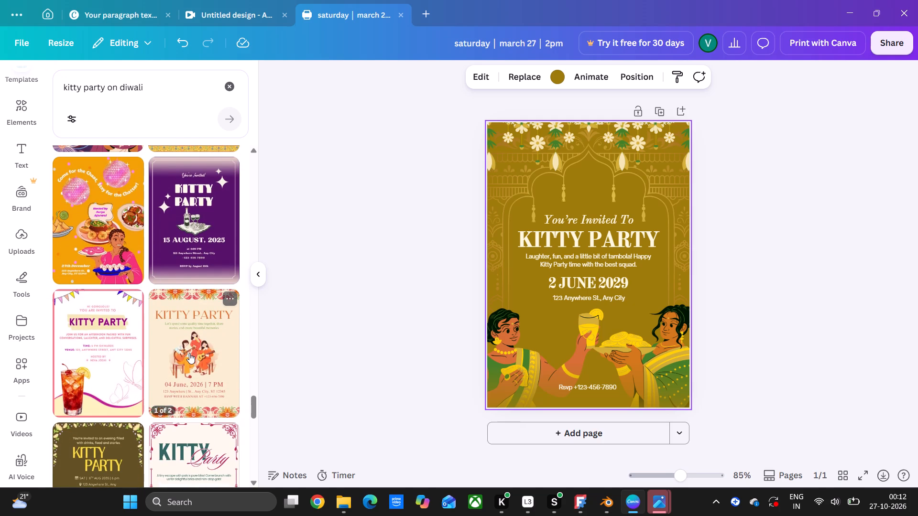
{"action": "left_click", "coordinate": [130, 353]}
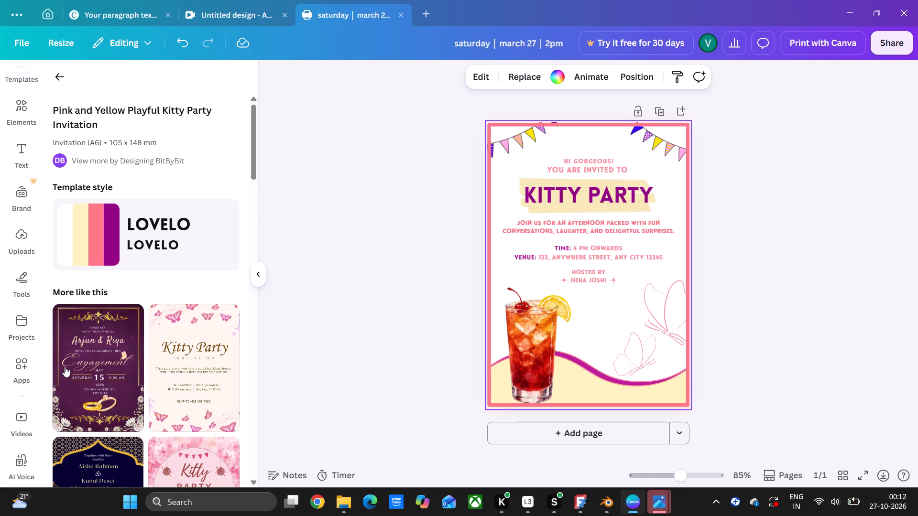
Return to the search results, try to apply the Cream and Brown Floral Illustrated Kitty Party Invitation, and dismiss the upgrade offer.
{"action": "scroll", "coordinate": [65, 366], "scroll_direction": "right", "scroll_amount": 7}
{"action": "left_click", "coordinate": [56, 78]}
{"action": "scroll", "coordinate": [112, 287], "scroll_direction": "down", "scroll_amount": 2}
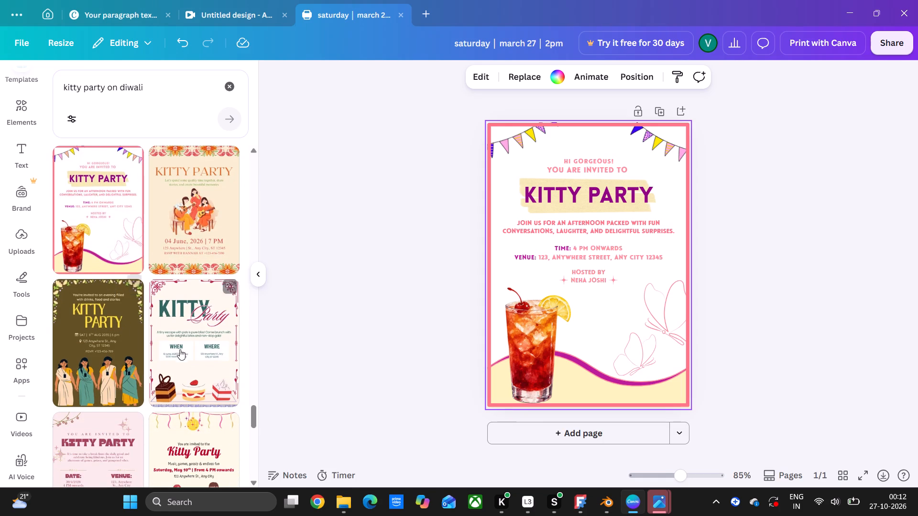
{"action": "scroll", "coordinate": [99, 347], "scroll_direction": "down", "scroll_amount": 4}
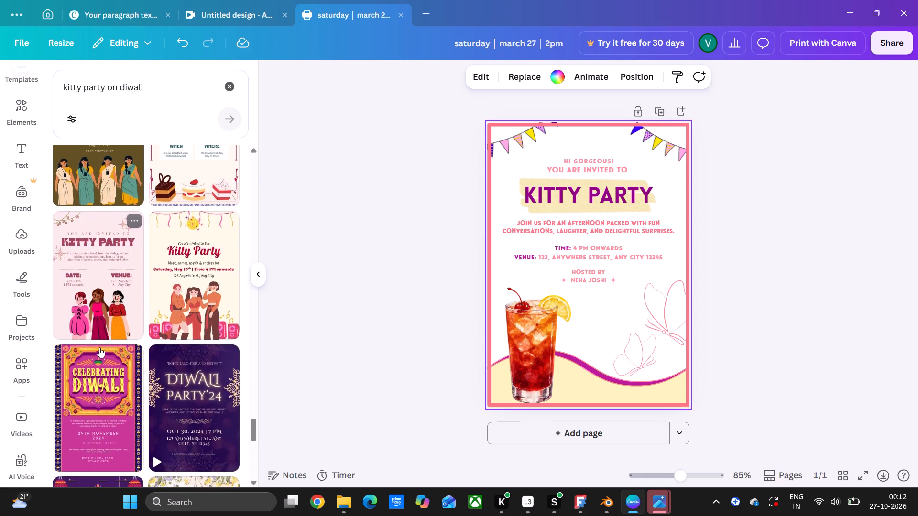
{"action": "scroll", "coordinate": [99, 347], "scroll_direction": "down", "scroll_amount": 2}
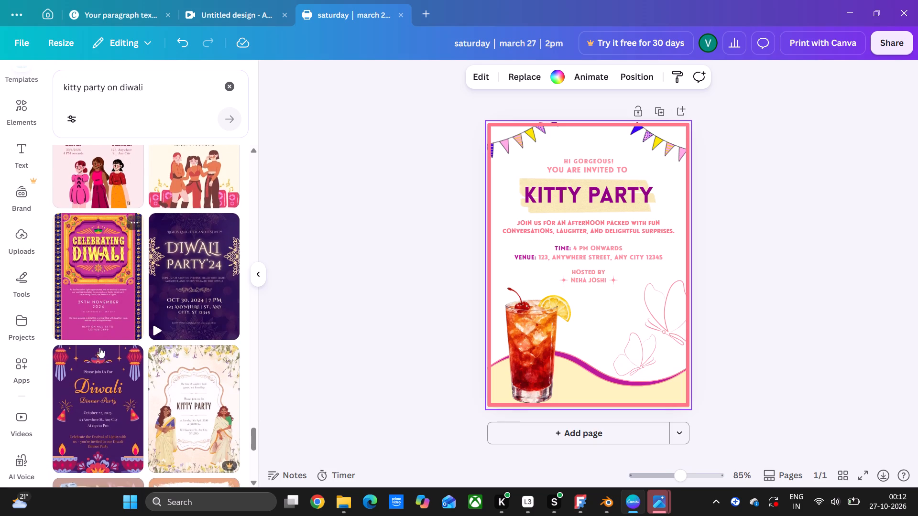
{"action": "scroll", "coordinate": [99, 347], "scroll_direction": "down", "scroll_amount": 1}
{"action": "left_click", "coordinate": [172, 370]}
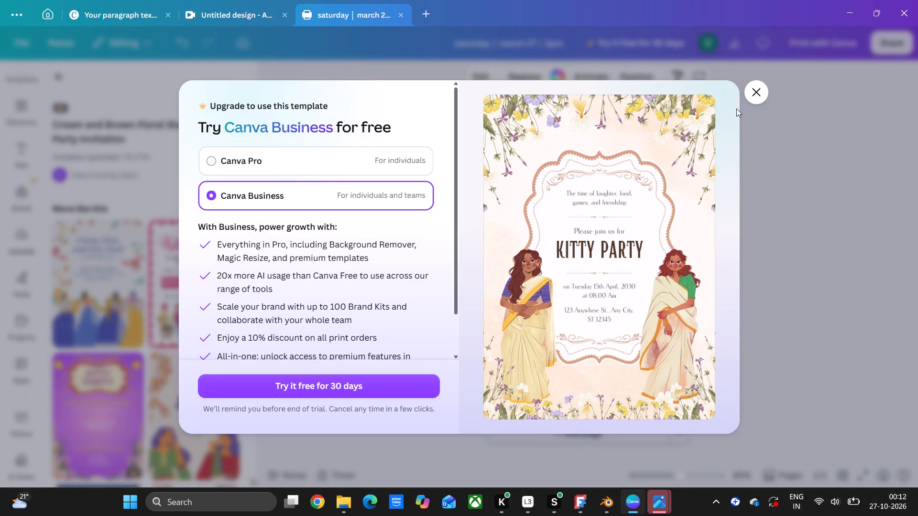
{"action": "left_click", "coordinate": [762, 92]}
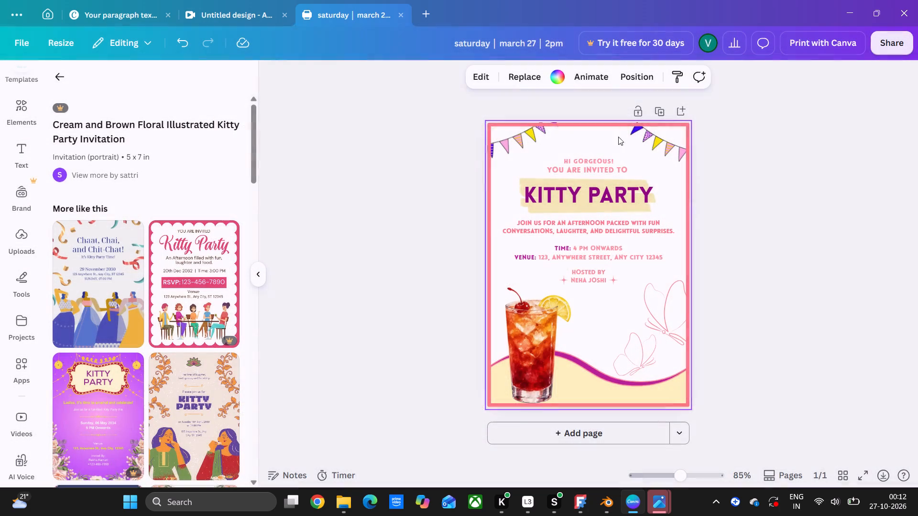
From the similar templates, apply the Purple and Green Floral Kitty Party Invitation with two women to the page.
{"action": "scroll", "coordinate": [234, 310], "scroll_direction": "down", "scroll_amount": 1}
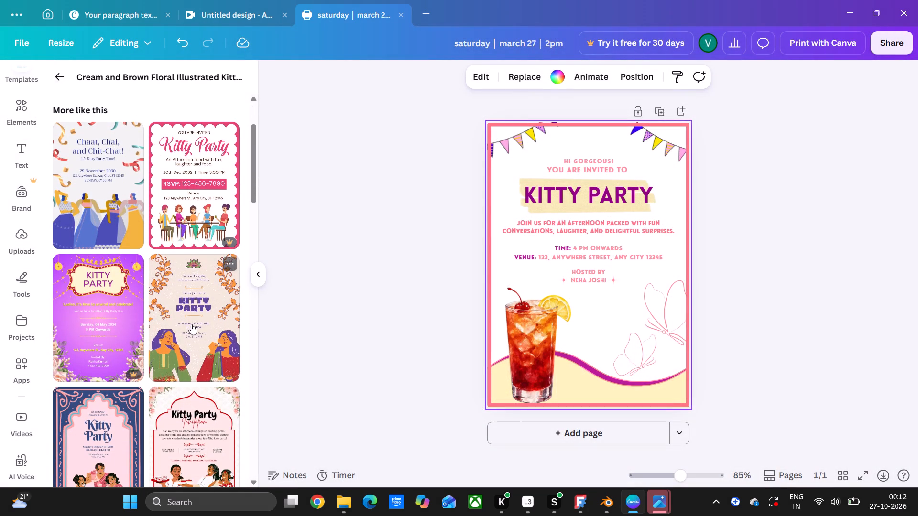
{"action": "left_click", "coordinate": [191, 324]}
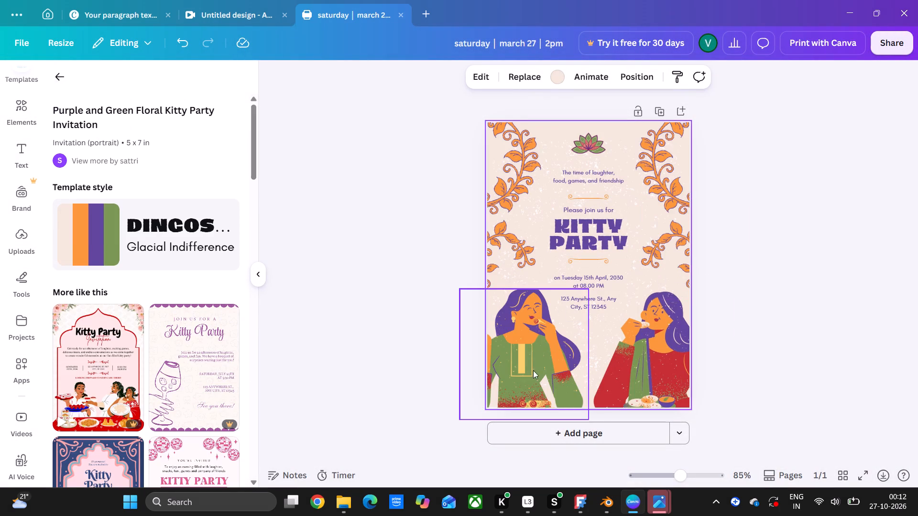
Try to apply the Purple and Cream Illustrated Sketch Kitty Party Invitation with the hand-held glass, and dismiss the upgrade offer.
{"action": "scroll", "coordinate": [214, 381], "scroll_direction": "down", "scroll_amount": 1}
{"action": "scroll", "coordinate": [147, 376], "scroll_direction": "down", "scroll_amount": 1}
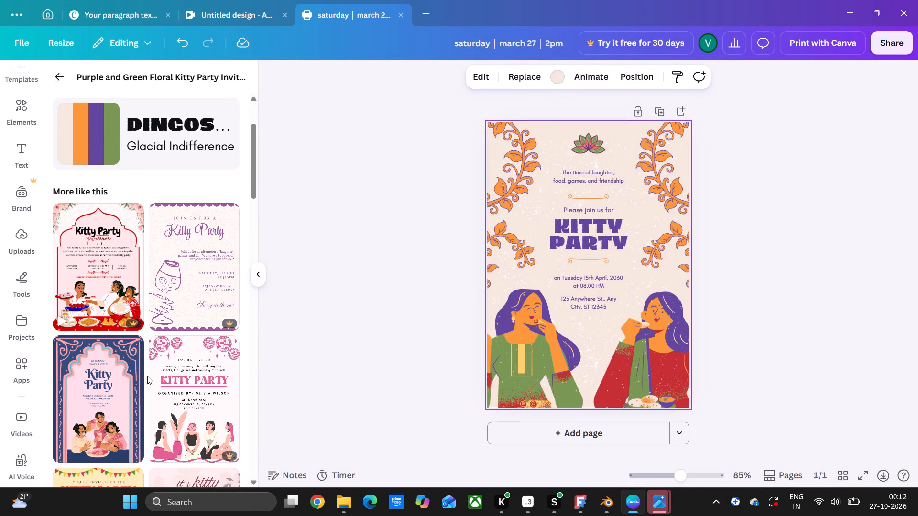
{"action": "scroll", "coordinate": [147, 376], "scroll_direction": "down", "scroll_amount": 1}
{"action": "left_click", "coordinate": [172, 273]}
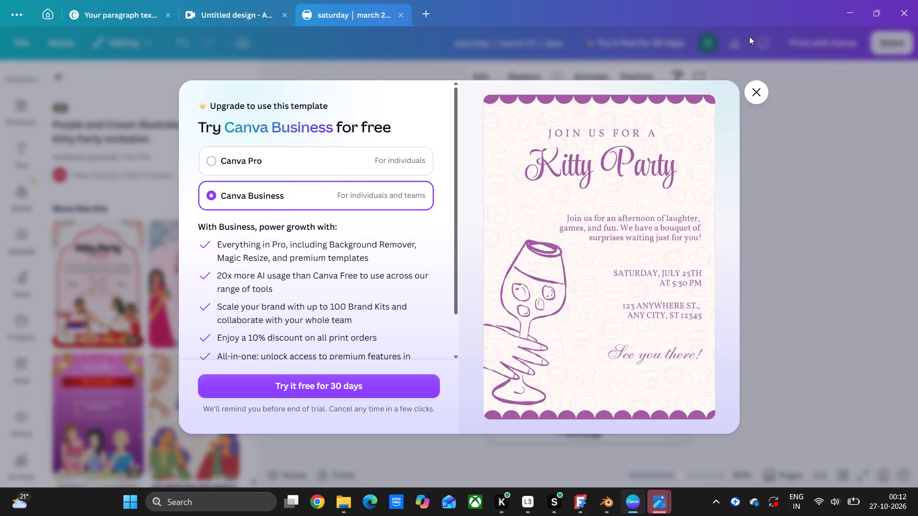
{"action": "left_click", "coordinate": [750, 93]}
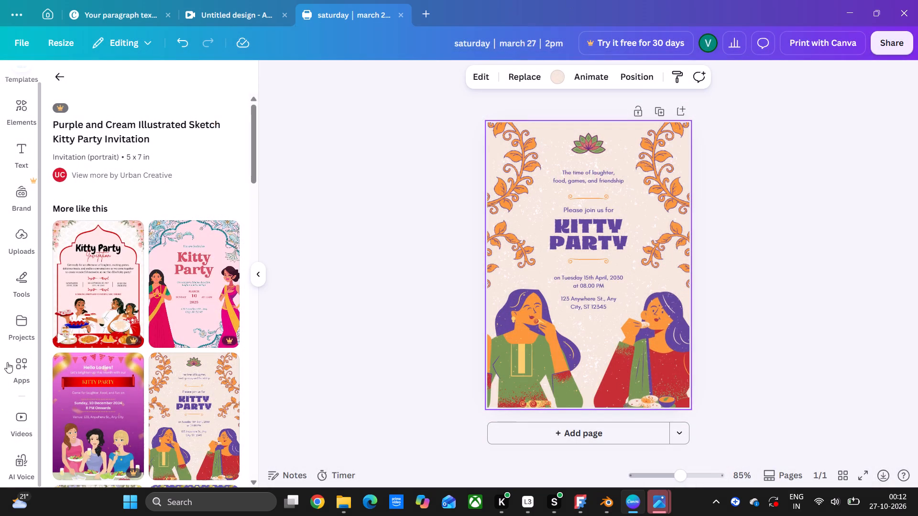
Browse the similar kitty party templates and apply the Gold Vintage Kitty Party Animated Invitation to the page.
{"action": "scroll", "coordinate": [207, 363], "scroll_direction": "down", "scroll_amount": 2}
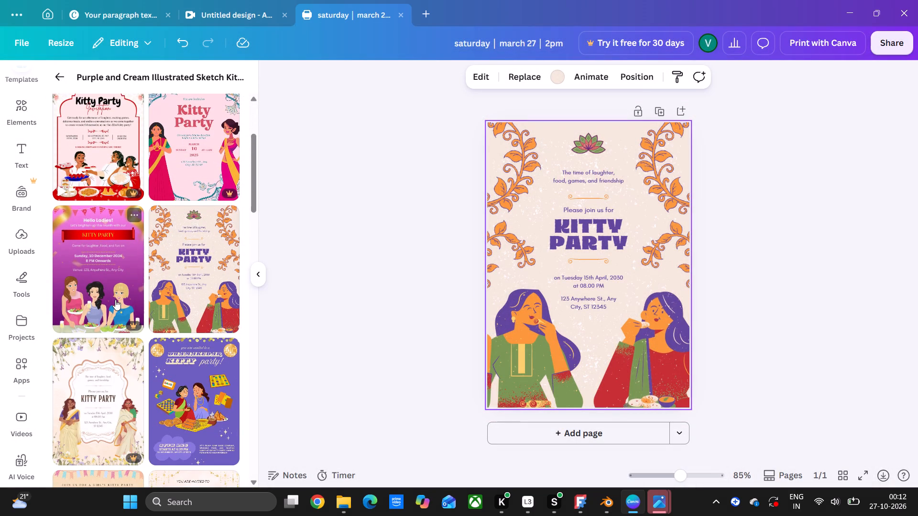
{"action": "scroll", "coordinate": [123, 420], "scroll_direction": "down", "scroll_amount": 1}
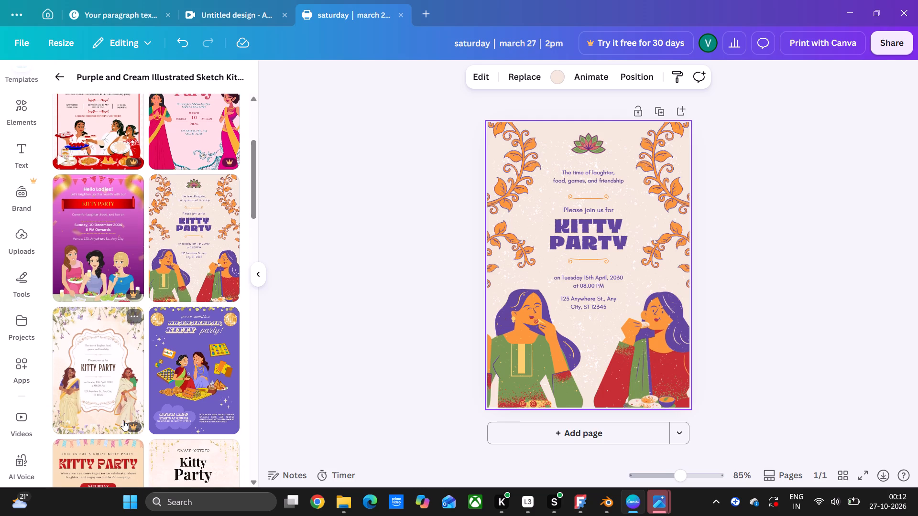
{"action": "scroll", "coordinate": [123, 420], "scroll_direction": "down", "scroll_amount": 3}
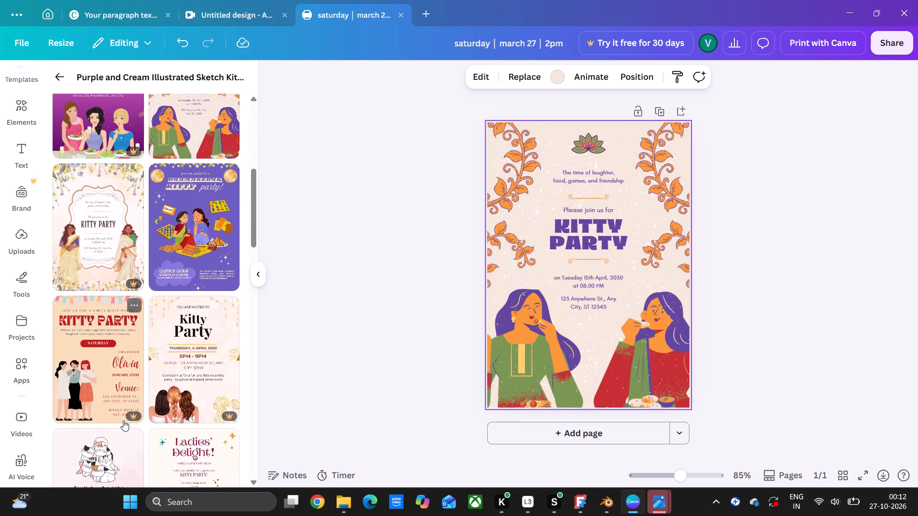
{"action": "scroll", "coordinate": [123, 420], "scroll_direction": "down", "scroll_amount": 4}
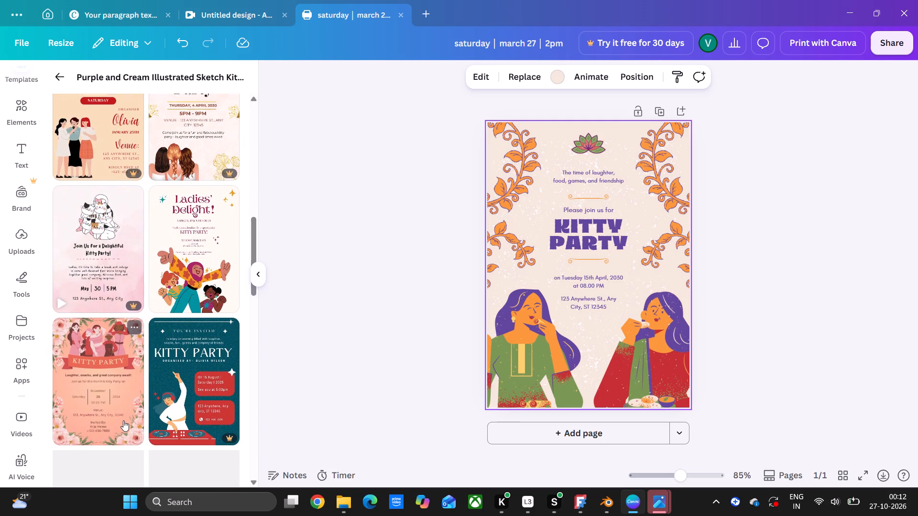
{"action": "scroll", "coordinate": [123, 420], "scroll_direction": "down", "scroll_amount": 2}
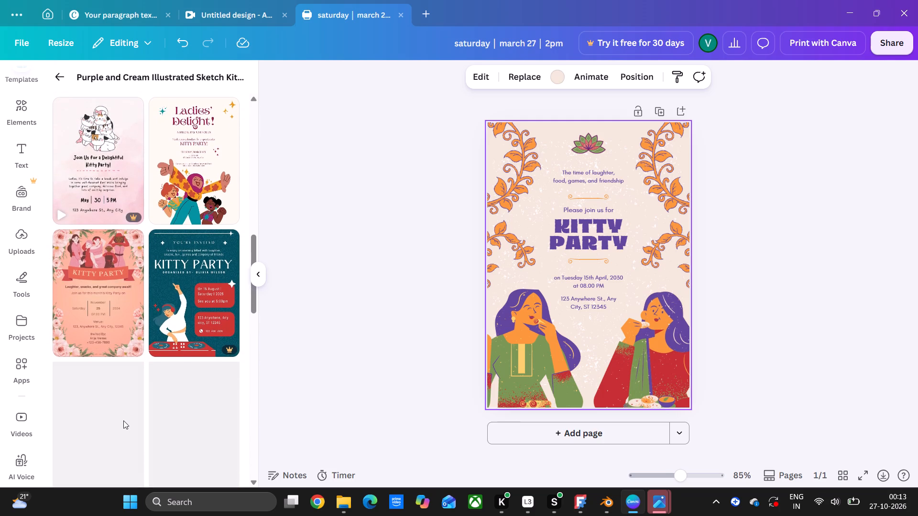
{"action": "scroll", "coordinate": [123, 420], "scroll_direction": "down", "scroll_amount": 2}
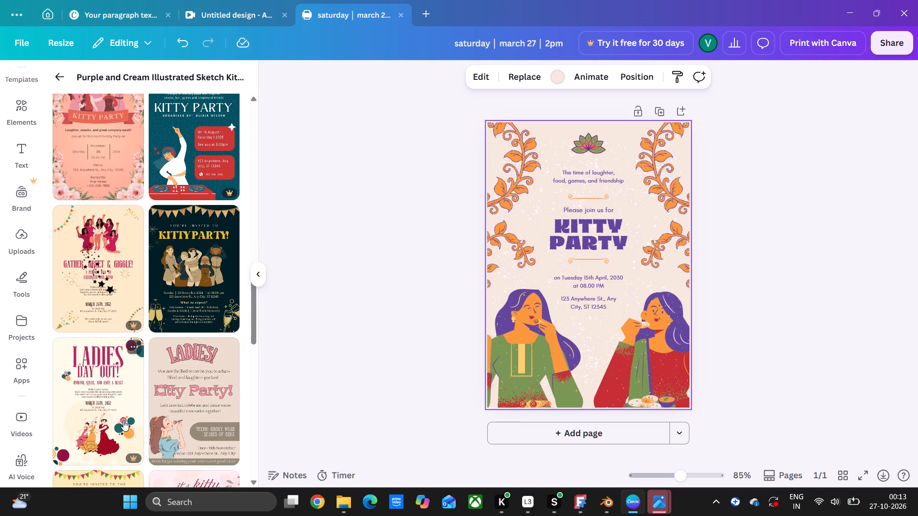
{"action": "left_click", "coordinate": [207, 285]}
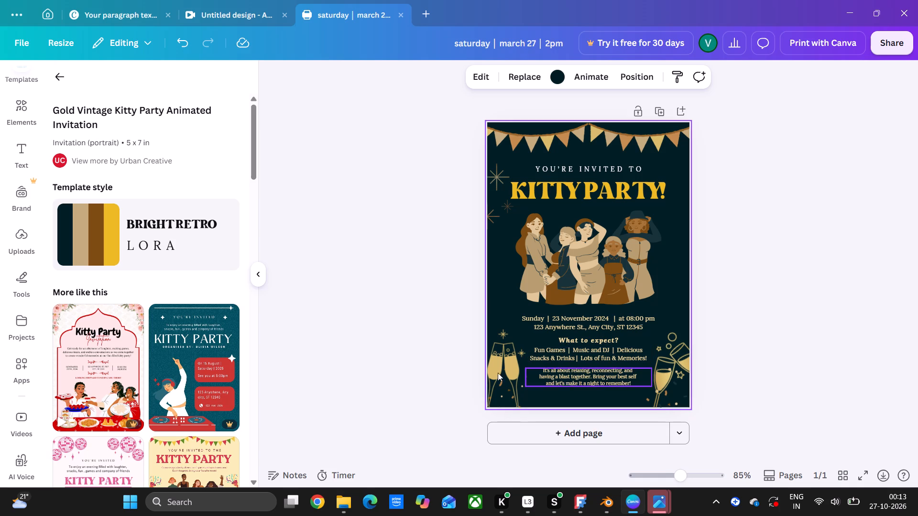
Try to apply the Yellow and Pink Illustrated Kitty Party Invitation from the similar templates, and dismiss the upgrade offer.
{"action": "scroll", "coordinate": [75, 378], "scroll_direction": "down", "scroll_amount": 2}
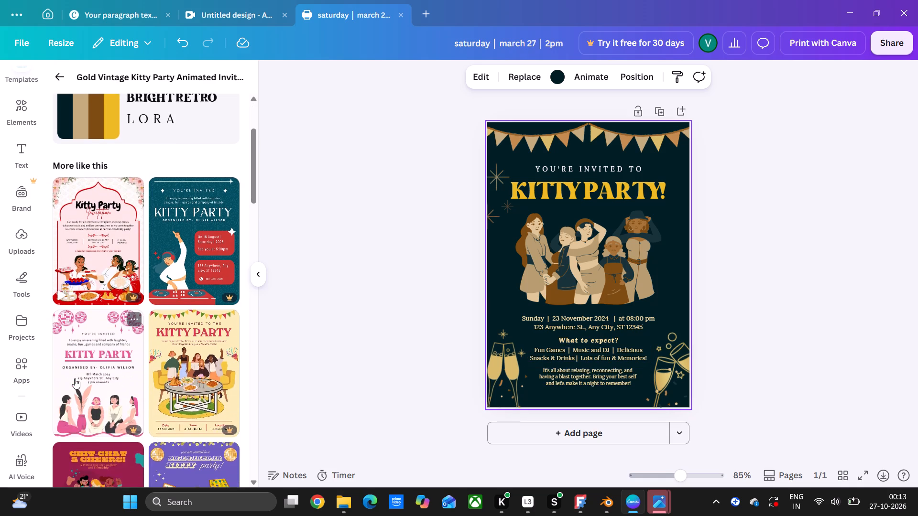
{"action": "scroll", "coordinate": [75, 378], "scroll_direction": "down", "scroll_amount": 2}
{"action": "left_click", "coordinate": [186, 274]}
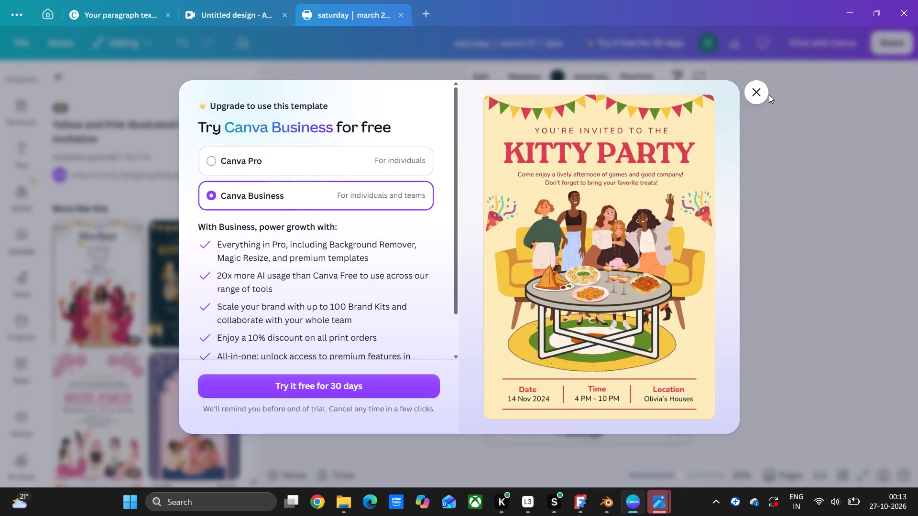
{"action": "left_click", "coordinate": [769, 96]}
From the similar templates, apply the Pink and Blue Traditional Illustrated Kitty Party Invitation to the page.
{"action": "scroll", "coordinate": [161, 344], "scroll_direction": "down", "scroll_amount": 3}
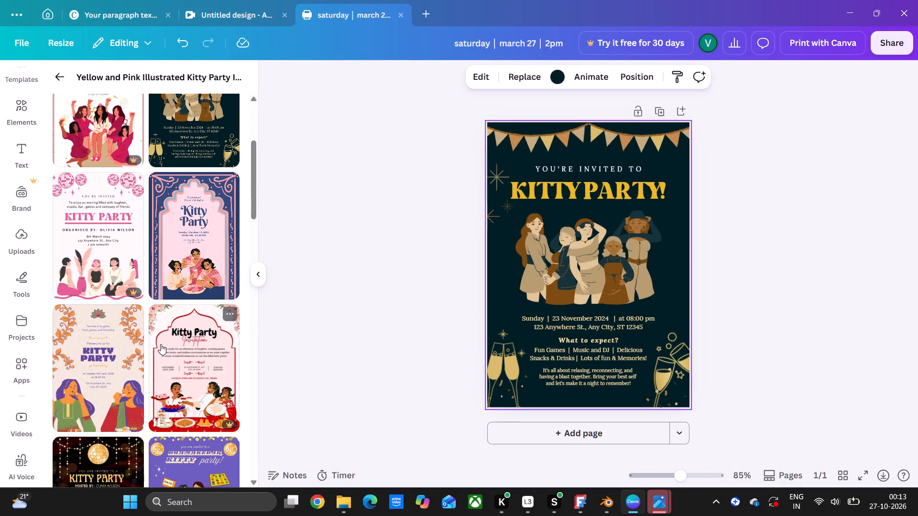
{"action": "left_click", "coordinate": [191, 260]}
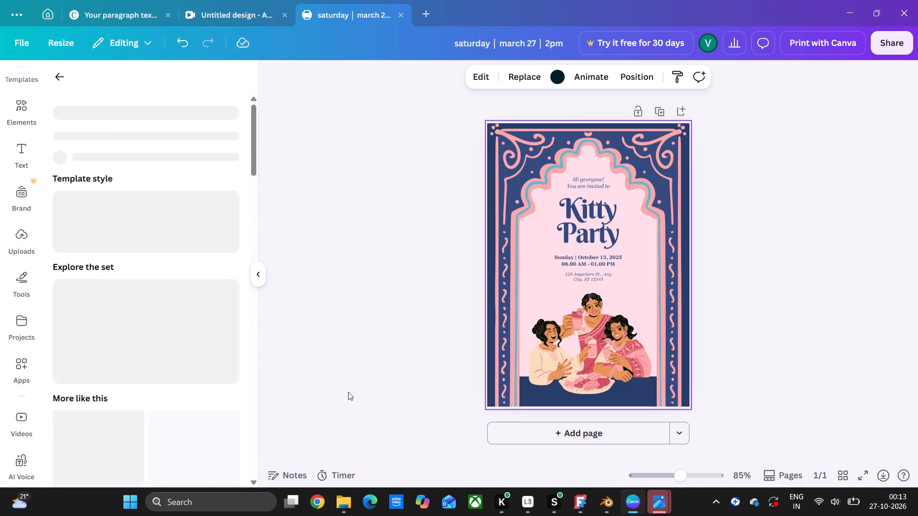
Check further similar templates, including the Green & Gold Elegant Illustrated Indian Wedding Invitation, and return to the "kitty party on diwali" results.
{"action": "scroll", "coordinate": [146, 352], "scroll_direction": "down", "scroll_amount": 2}
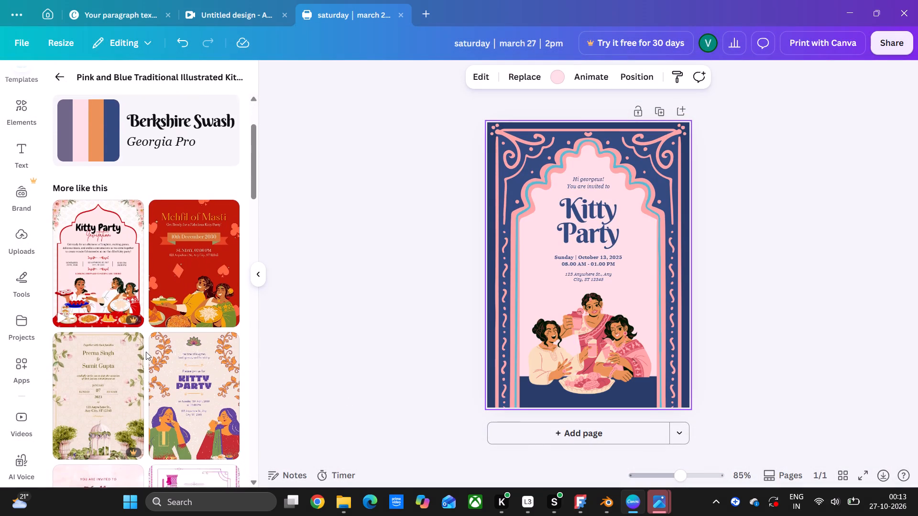
{"action": "scroll", "coordinate": [146, 352], "scroll_direction": "down", "scroll_amount": 1}
{"action": "left_click", "coordinate": [110, 358]}
{"action": "scroll", "coordinate": [202, 262], "scroll_direction": "down", "scroll_amount": 1}
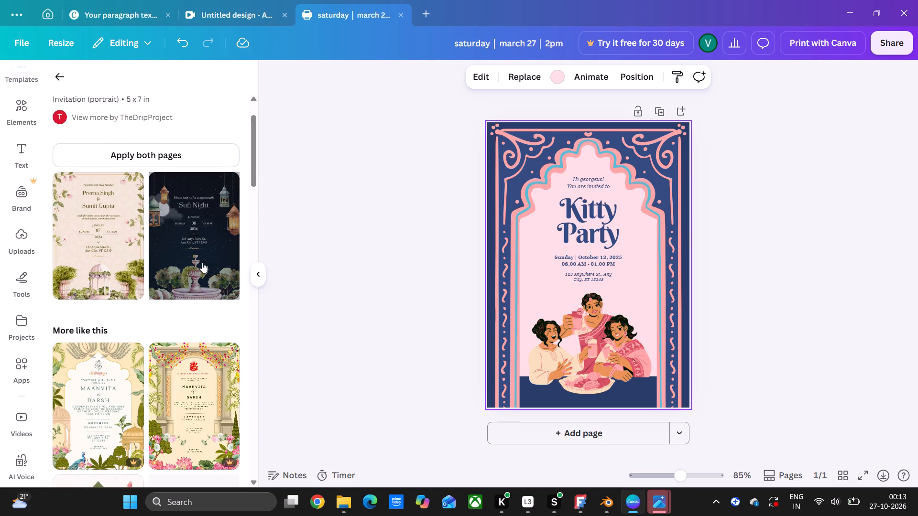
{"action": "scroll", "coordinate": [202, 262], "scroll_direction": "down", "scroll_amount": 1}
{"action": "scroll", "coordinate": [202, 262], "scroll_direction": "right", "scroll_amount": 5}
{"action": "left_click", "coordinate": [59, 72]}
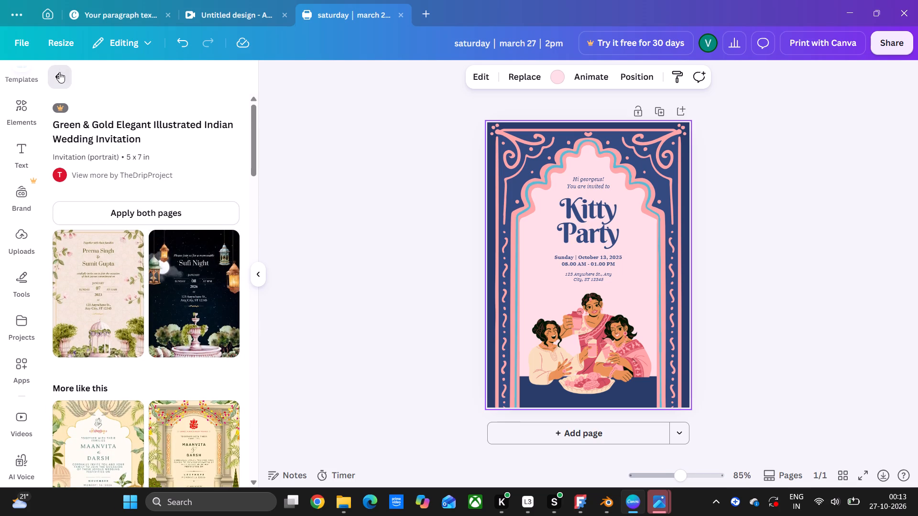
{"action": "left_click", "coordinate": [60, 75]}
{"action": "key", "text": "space"}
{"action": "key", "text": "equal"}
{"action": "key", "text": "minus"}
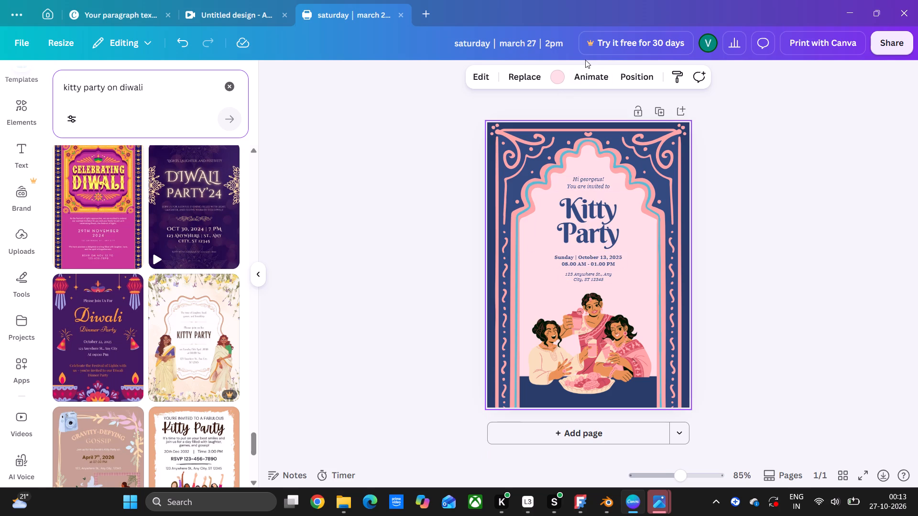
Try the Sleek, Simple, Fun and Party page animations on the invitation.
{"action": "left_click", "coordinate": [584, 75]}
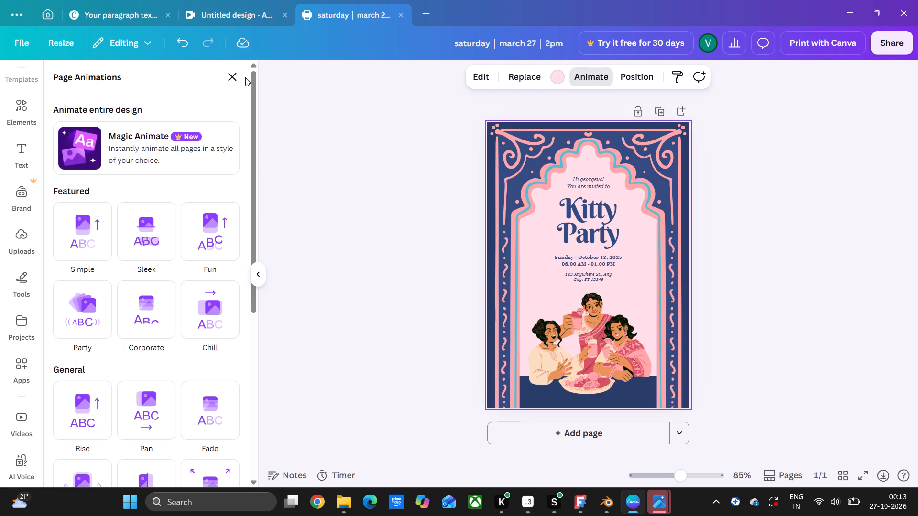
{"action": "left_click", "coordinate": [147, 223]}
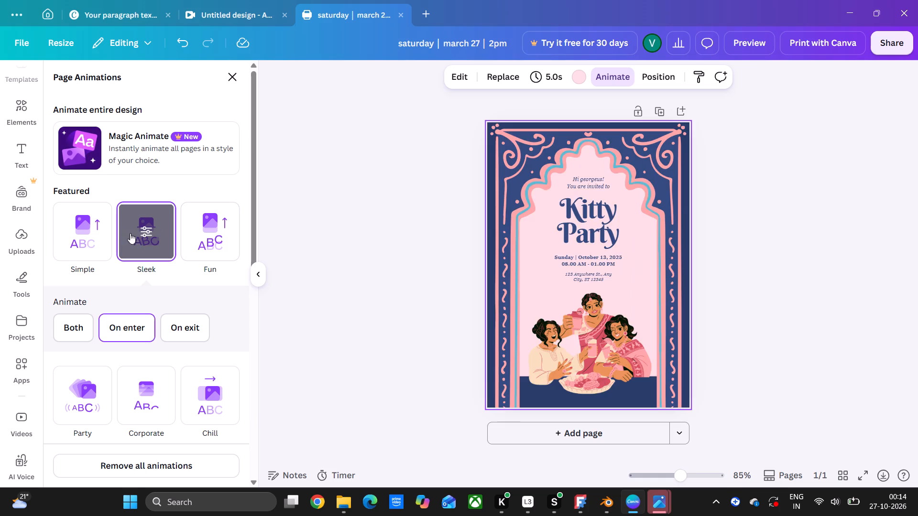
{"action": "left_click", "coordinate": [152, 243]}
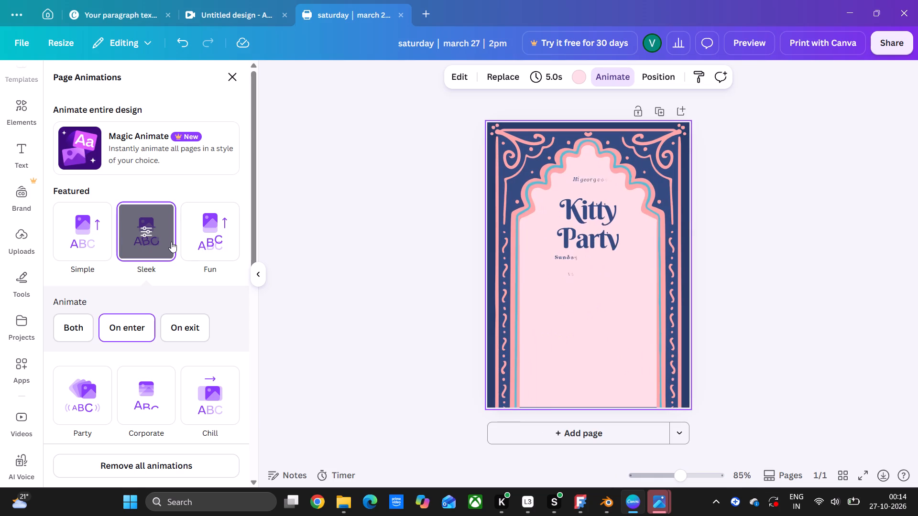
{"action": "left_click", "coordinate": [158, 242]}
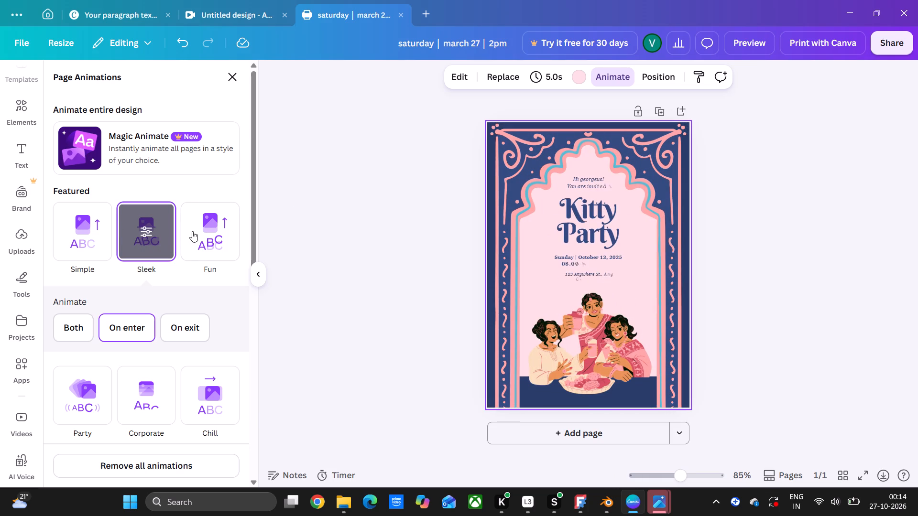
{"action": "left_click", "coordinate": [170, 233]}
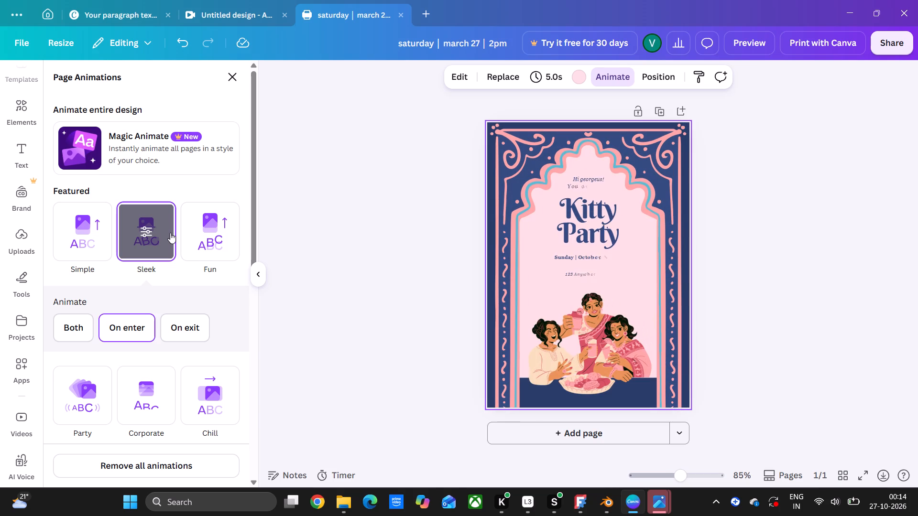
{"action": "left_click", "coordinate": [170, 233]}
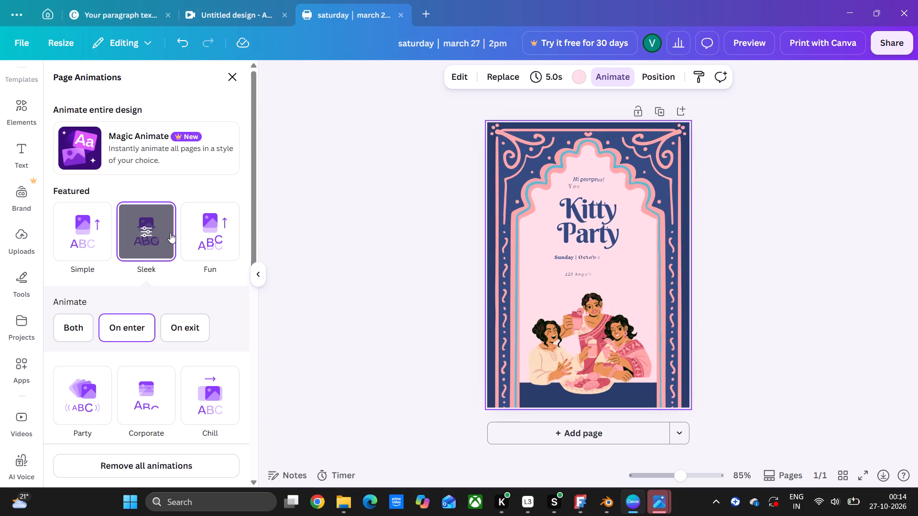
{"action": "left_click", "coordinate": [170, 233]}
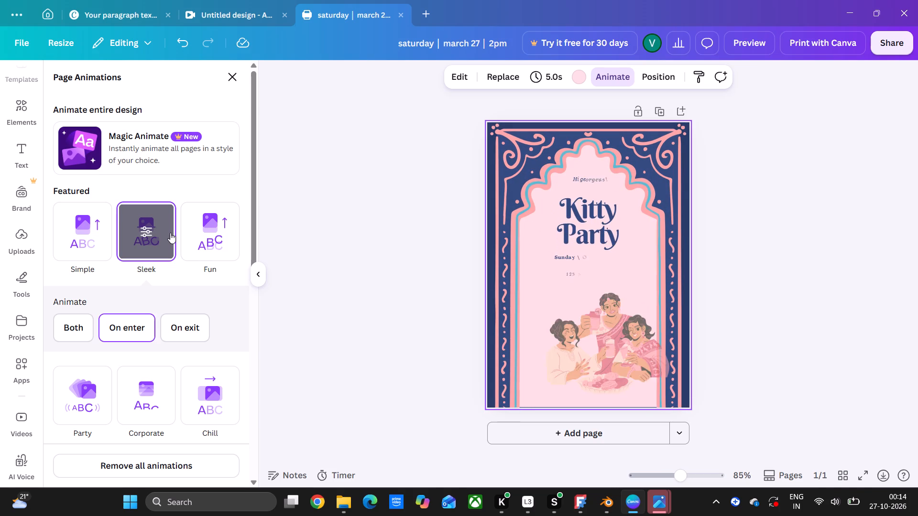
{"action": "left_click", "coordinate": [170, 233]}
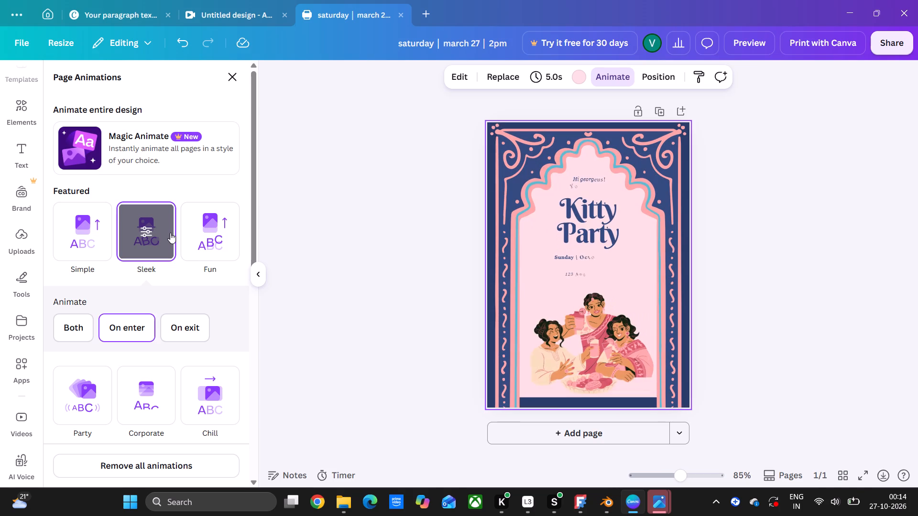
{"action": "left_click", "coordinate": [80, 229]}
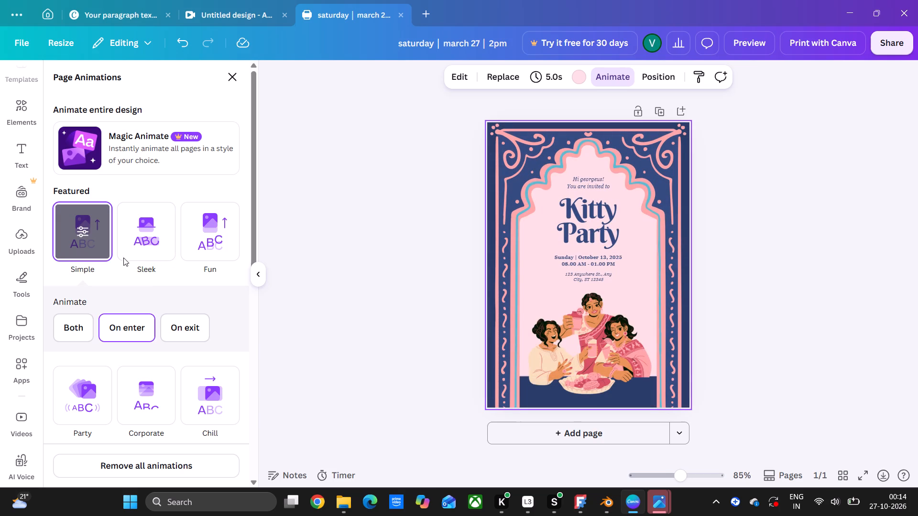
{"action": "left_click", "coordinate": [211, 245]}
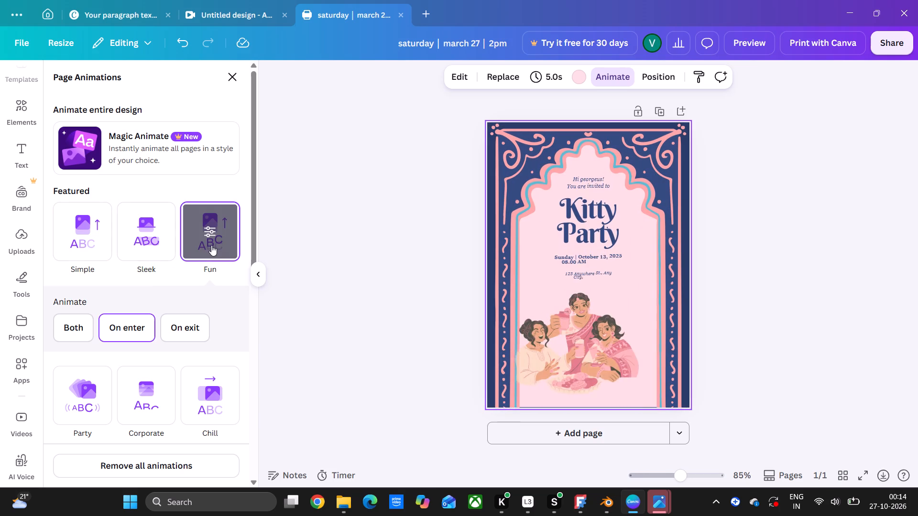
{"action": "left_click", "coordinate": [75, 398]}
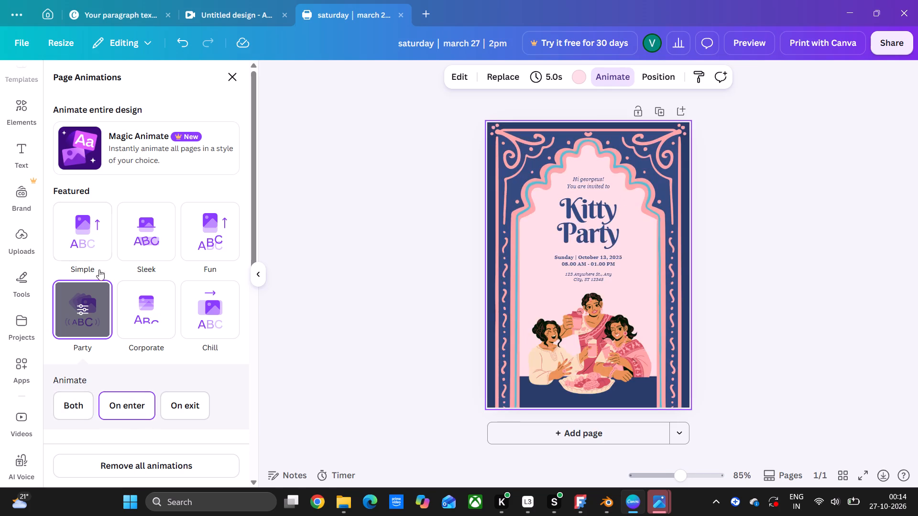
Apply the Simple page animation to the invitation, animating on enter.
{"action": "left_click", "coordinate": [91, 247]}
{"action": "scroll", "coordinate": [98, 247], "scroll_direction": "up", "scroll_amount": 1}
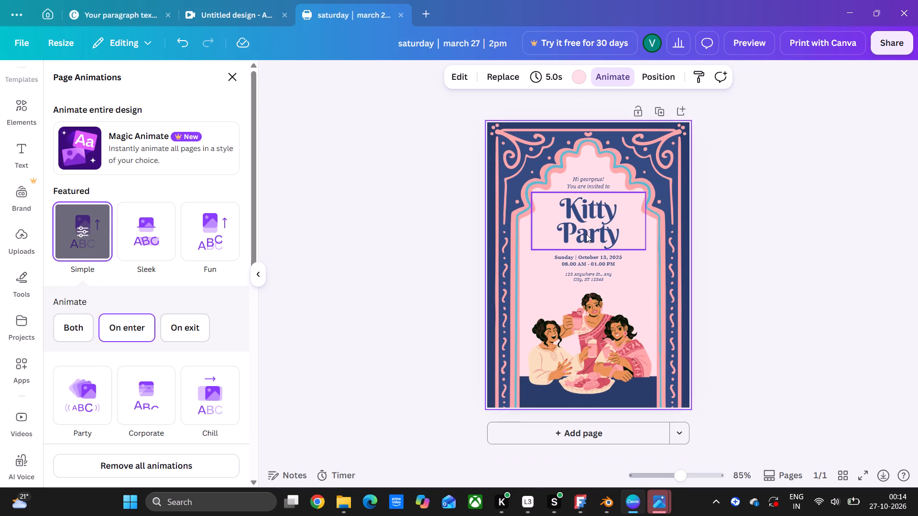
Change the weekday and day in the invitation's date line so it reads "Saturday | October 31".
{"action": "left_click", "coordinate": [585, 256]}
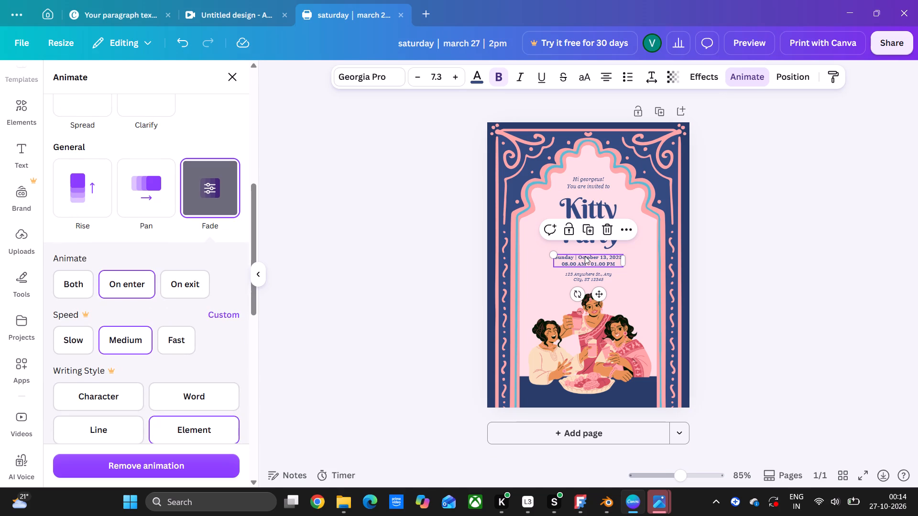
{"action": "double_click", "coordinate": [578, 259]}
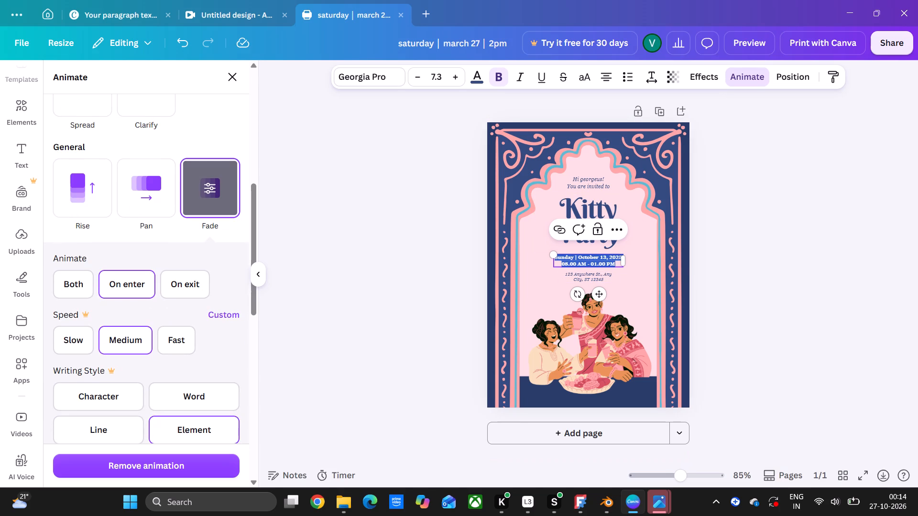
{"action": "left_click", "coordinate": [573, 258]}
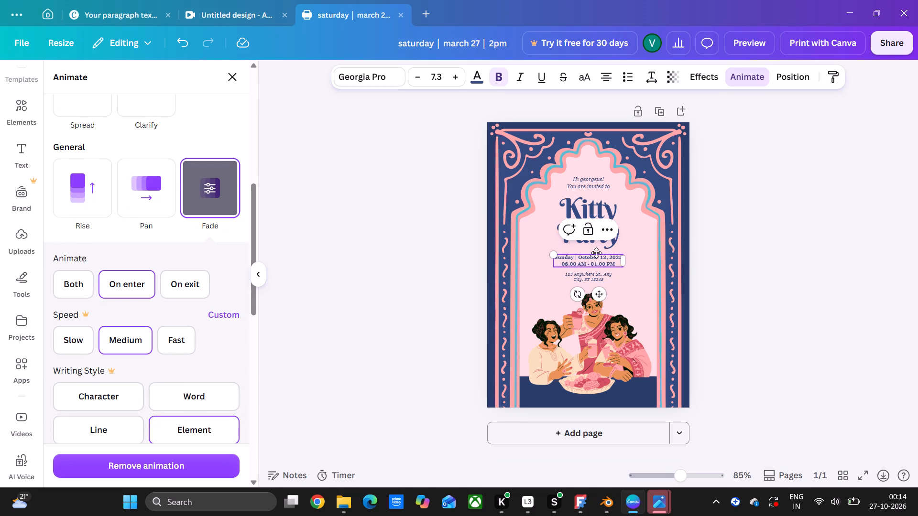
{"action": "key", "text": "BackSpace"}
{"action": "key", "text": "BackSpace"}
{"action": "key", "text": "BackSpace"}
{"action": "key", "text": "BackSpace"}
{"action": "key", "text": "BackSpace"}
{"action": "key", "text": "BackSpace"}
{"action": "type", "text": "Saturday"}
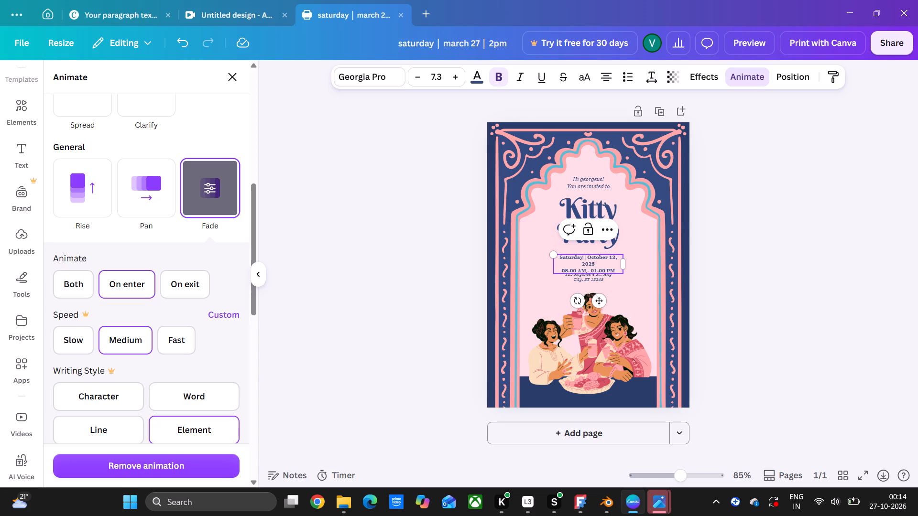
{"action": "left_click", "coordinate": [614, 258]}
{"action": "key", "text": "BackSpace"}
{"action": "key", "text": "BackSpace"}
{"action": "type", "text": "31"}
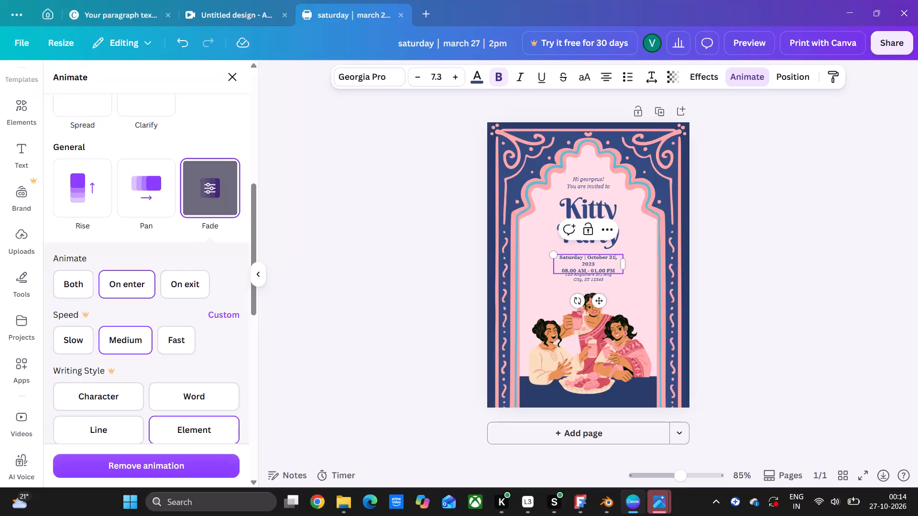
Change the year in the invitation's date line to 2026.
{"action": "left_click", "coordinate": [596, 265]}
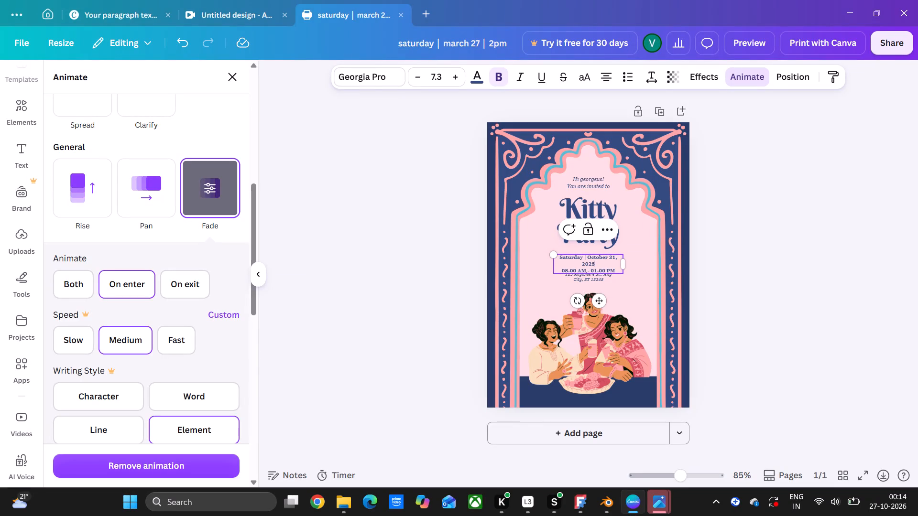
{"action": "left_click", "coordinate": [596, 262]}
{"action": "key", "text": "BackSpace"}
{"action": "key", "text": "6"}
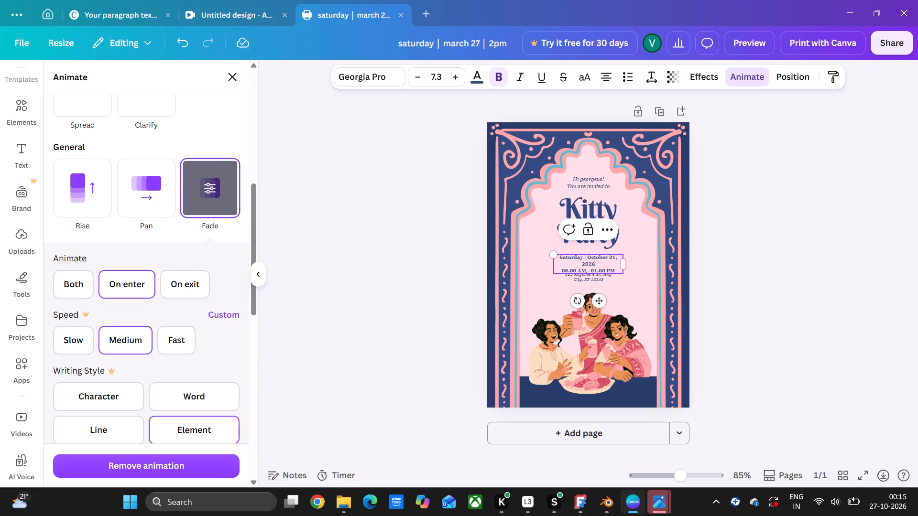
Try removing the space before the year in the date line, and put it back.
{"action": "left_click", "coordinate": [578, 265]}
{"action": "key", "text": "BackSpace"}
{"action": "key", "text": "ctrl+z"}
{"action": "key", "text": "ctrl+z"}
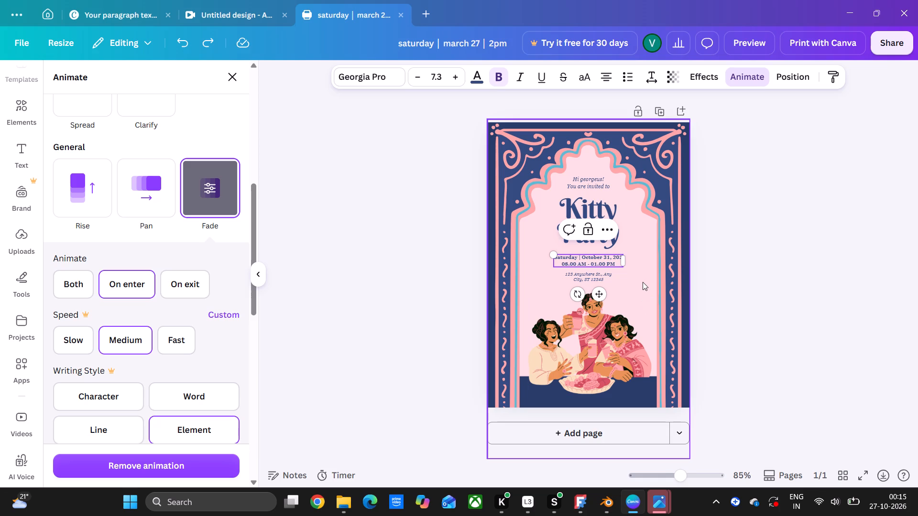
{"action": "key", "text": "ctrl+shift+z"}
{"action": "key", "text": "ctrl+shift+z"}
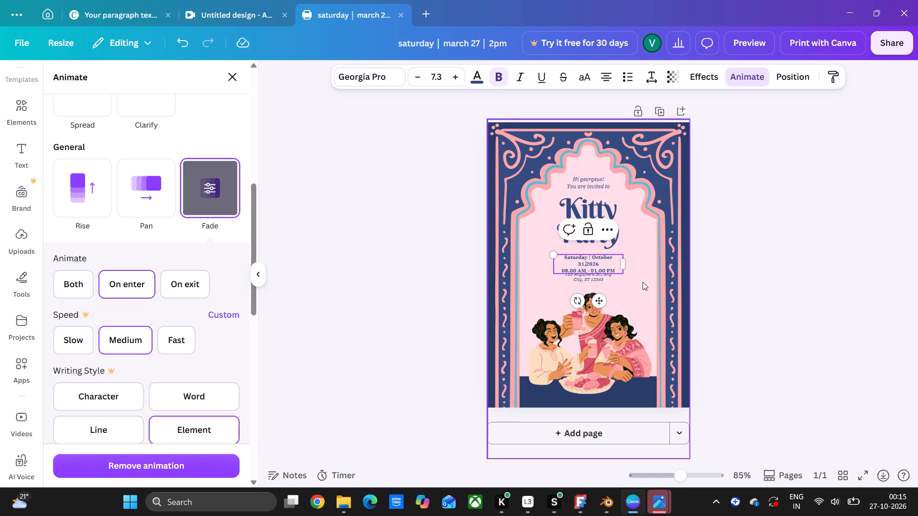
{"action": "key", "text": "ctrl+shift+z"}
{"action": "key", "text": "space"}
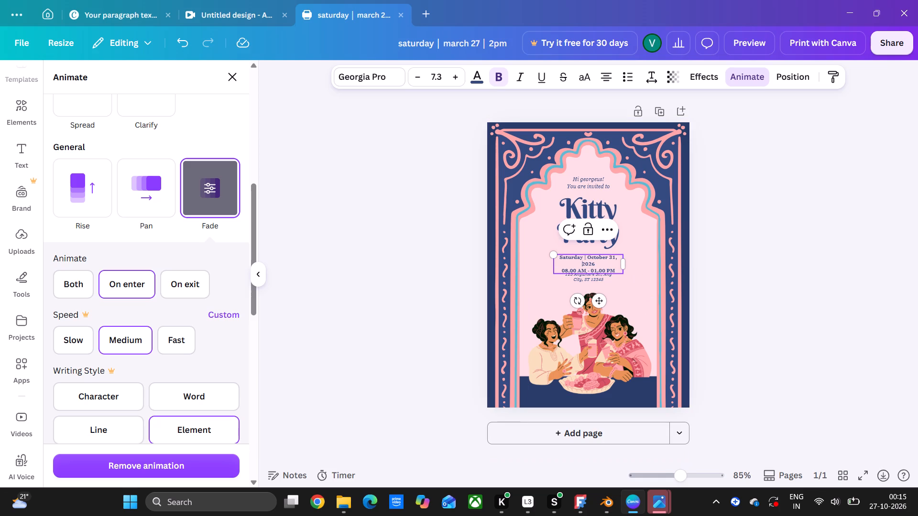
Delete the dash and end time from the invitation's time line, keeping only the start time.
{"action": "left_click", "coordinate": [569, 269]}
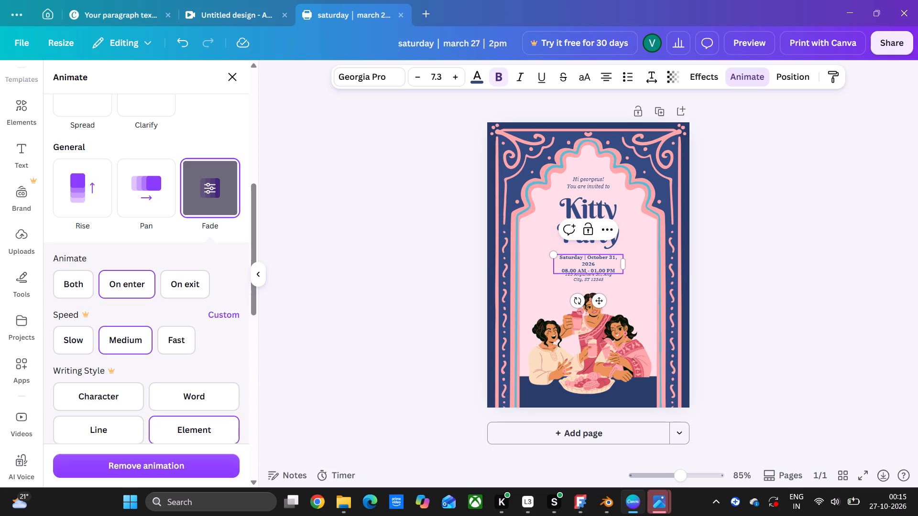
{"action": "left_click", "coordinate": [614, 270]}
{"action": "key", "text": "BackSpace"}
{"action": "key", "text": "BackSpace"}
{"action": "key", "text": "BackSpace"}
{"action": "key", "text": "BackSpace"}
{"action": "key", "text": "BackSpace"}
{"action": "key", "text": "BackSpace"}
{"action": "key", "text": "BackSpace"}
{"action": "key", "text": "BackSpace"}
{"action": "key", "text": "BackSpace"}
{"action": "key", "text": "BackSpace"}
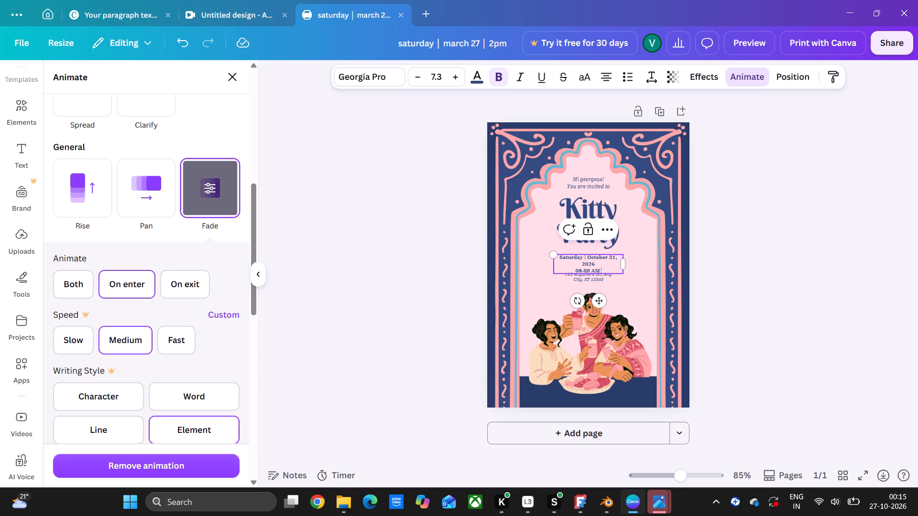
Change the remaining start time under the date so it reads "03.30 PM".
{"action": "left_click", "coordinate": [595, 268]}
{"action": "key", "text": "BackSpace"}
{"action": "key", "text": "p"}
{"action": "key", "text": "BackSpace"}
{"action": "key", "text": "shift+p"}
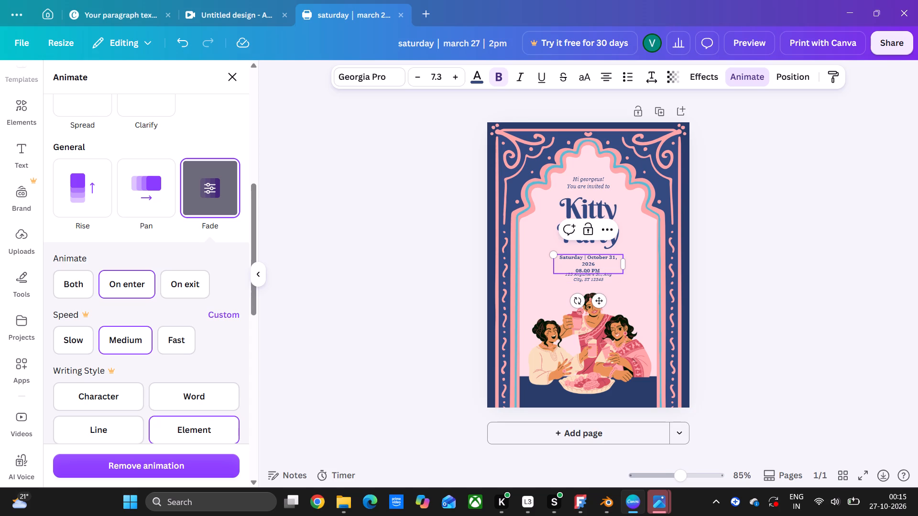
{"action": "left_click", "coordinate": [579, 271]}
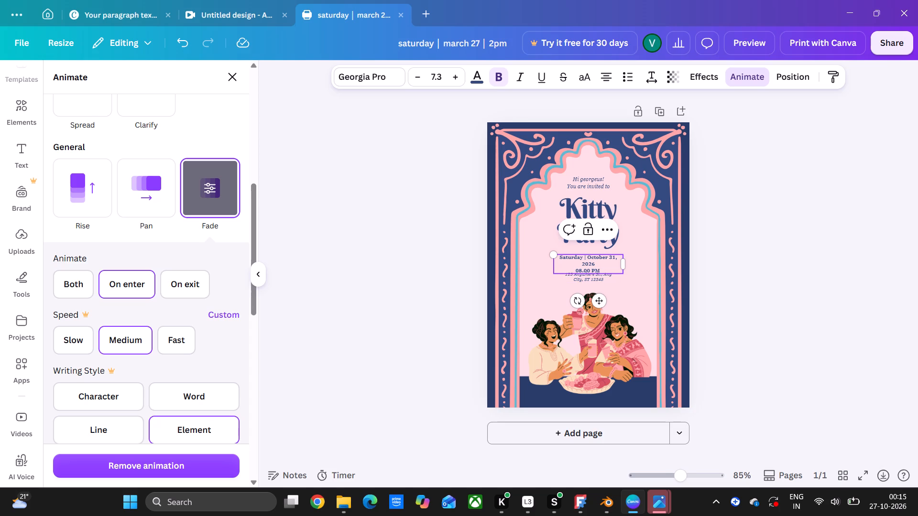
{"action": "left_click", "coordinate": [581, 269]}
{"action": "left_click", "coordinate": [586, 269]}
{"action": "key", "text": "BackSpace"}
{"action": "key", "text": "3"}
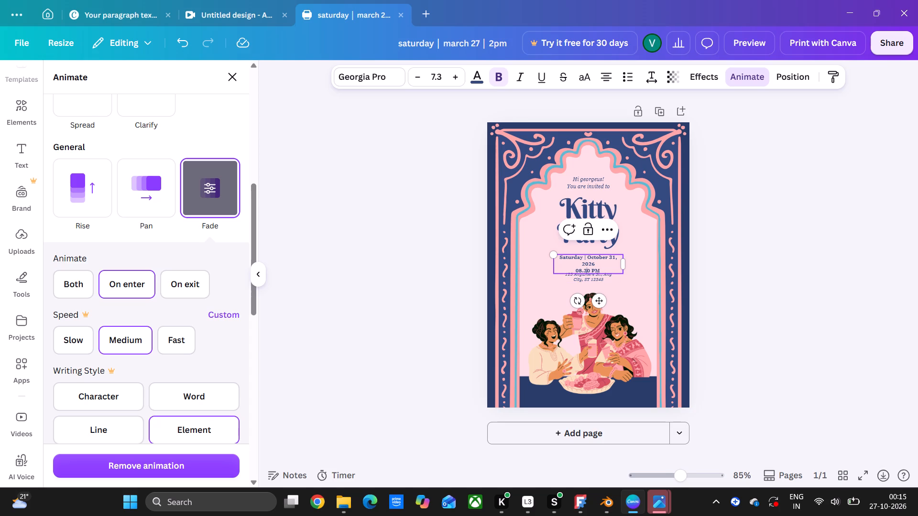
{"action": "left_click", "coordinate": [580, 270]}
{"action": "key", "text": "BackSpace"}
{"action": "key", "text": "3"}
{"action": "left_click", "coordinate": [744, 286]}
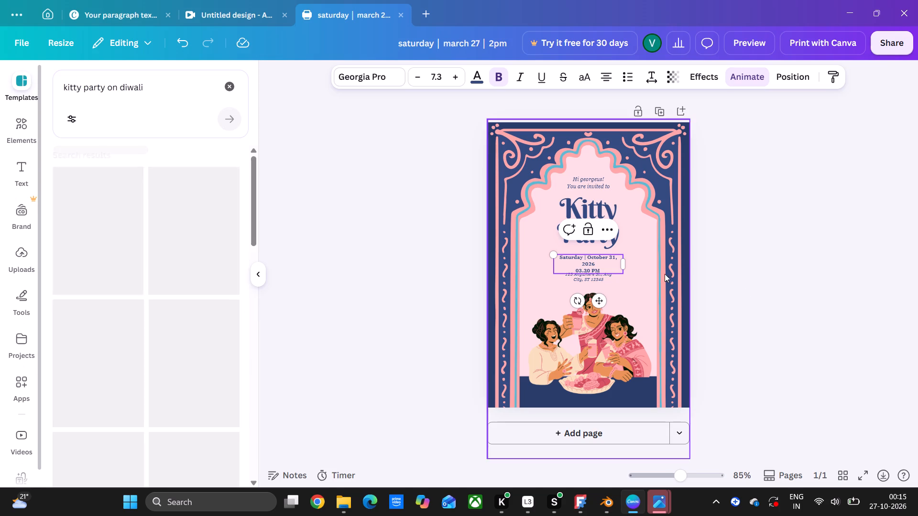
Move the date and time text block slightly up, clear of the address text below it.
{"action": "left_click", "coordinate": [556, 255]}
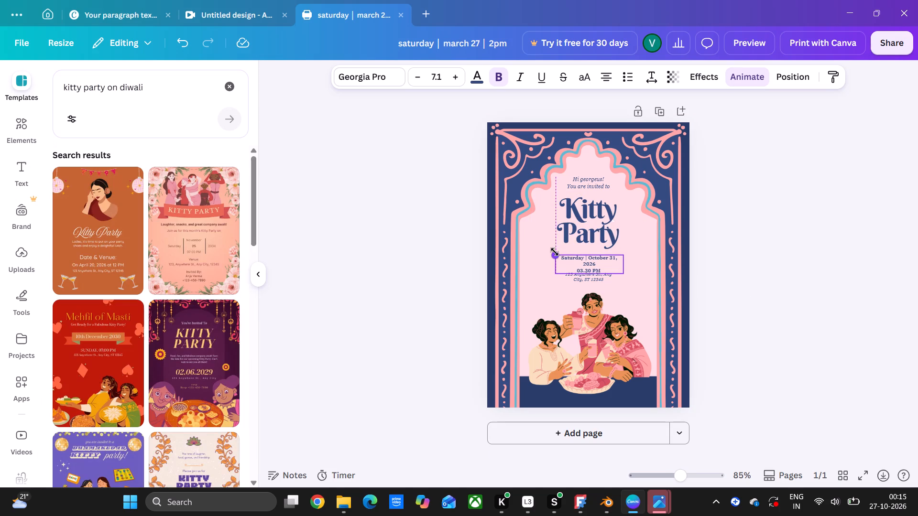
{"action": "key", "text": "ctrl+z"}
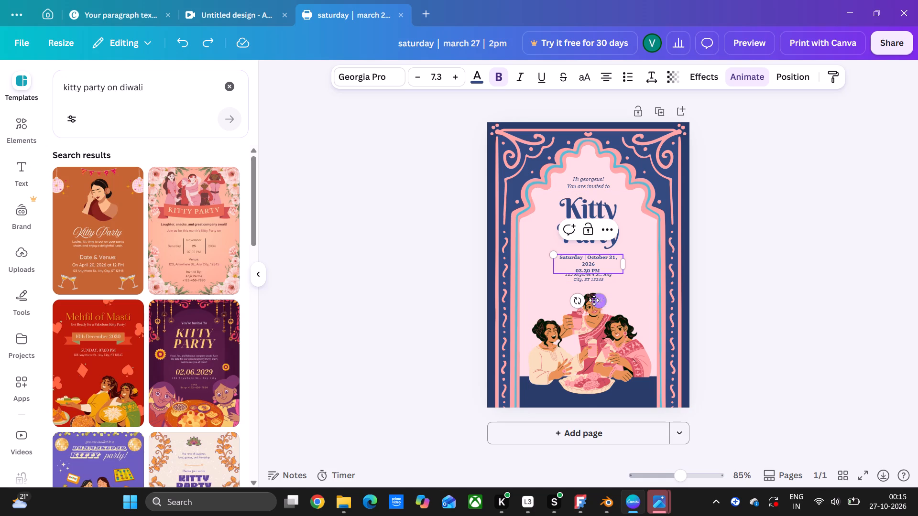
{"action": "left_click_drag", "start_coordinate": [596, 301], "coordinate": [596, 295]}
{"action": "left_click", "coordinate": [784, 301]}
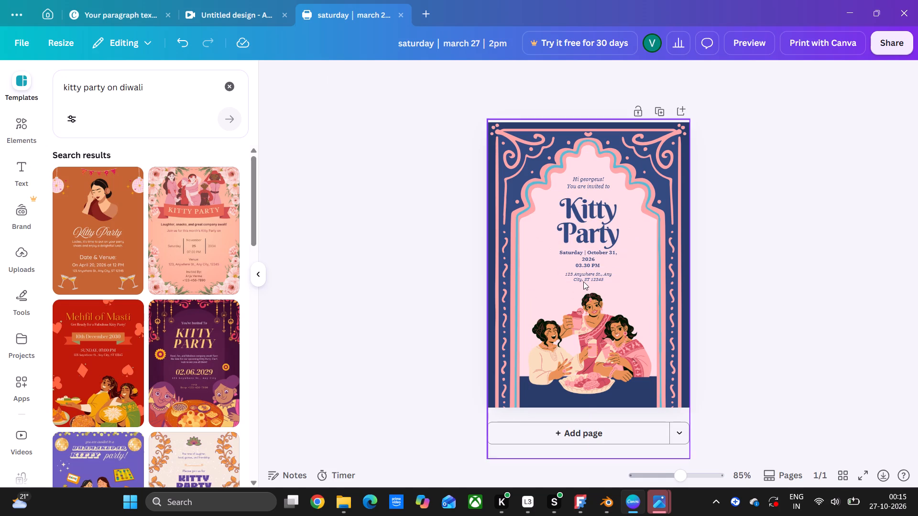
Replace the placeholder address with "Venue: Gulab Restaurant".
{"action": "double_click", "coordinate": [583, 279]}
{"action": "key", "text": "BackSpace"}
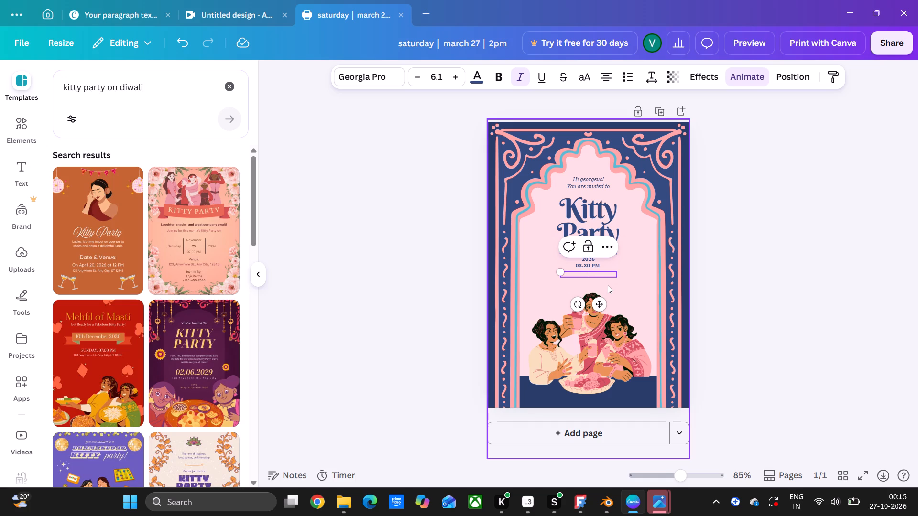
{"action": "type", "text": "Vn"}
{"action": "key", "text": "BackSpace"}
{"action": "type", "text": "en"}
{"action": "type", "text": "ue"}
{"action": "key", "text": "space"}
{"action": "key", "text": "BackSpace"}
{"action": "type", "text": ":"}
{"action": "key", "text": "space"}
{"action": "type", "text": "Gulab Restaurant"}
{"action": "key", "text": "space"}
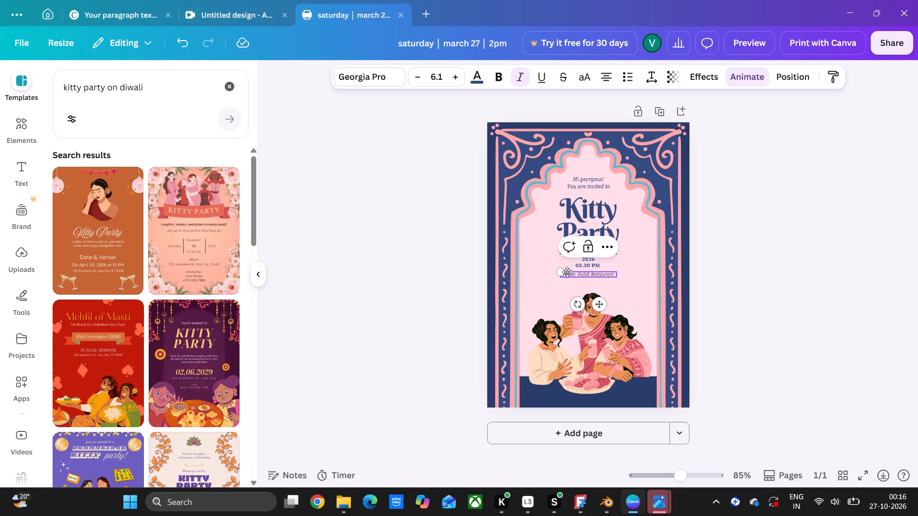
Enlarge the venue text to a font size of about 7.2 and centre it beneath the time.
{"action": "left_click_drag", "start_coordinate": [561, 272], "coordinate": [555, 270]}
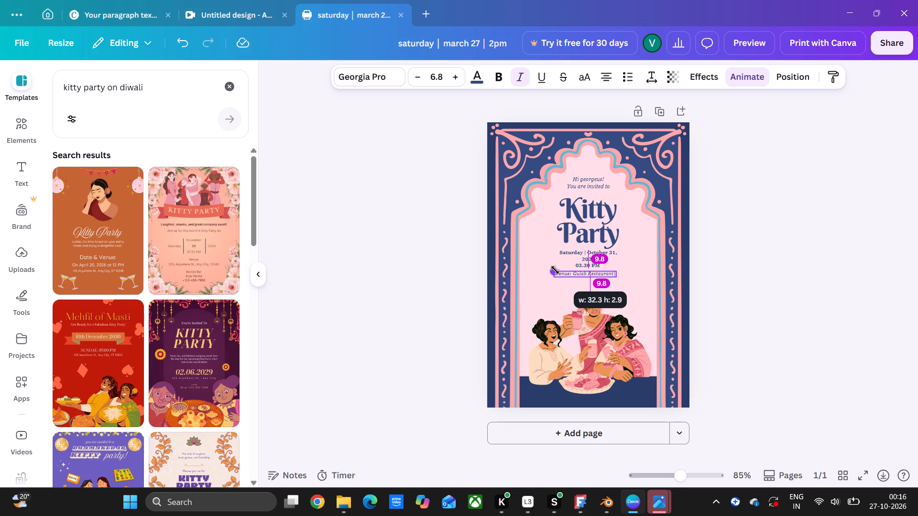
{"action": "left_click_drag", "start_coordinate": [555, 270], "coordinate": [554, 269]}
{"action": "left_click_drag", "start_coordinate": [594, 303], "coordinate": [599, 303]}
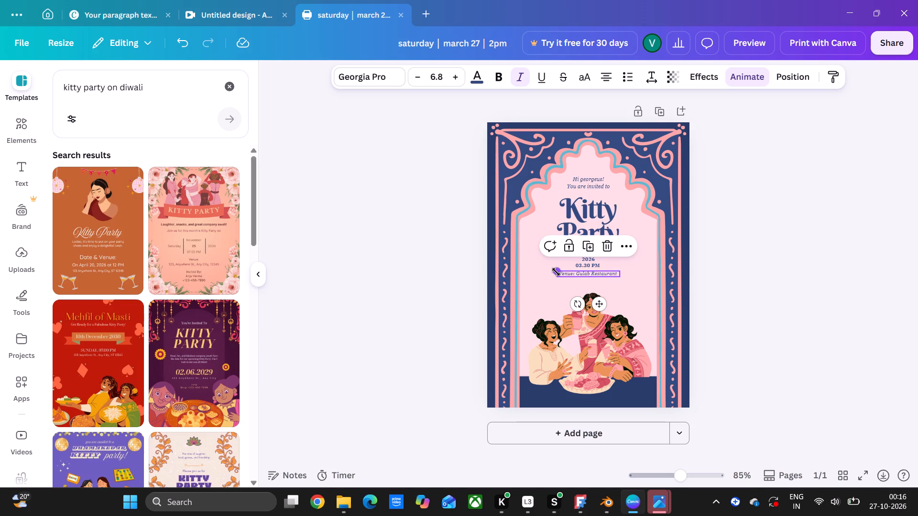
{"action": "left_click", "coordinate": [556, 272]}
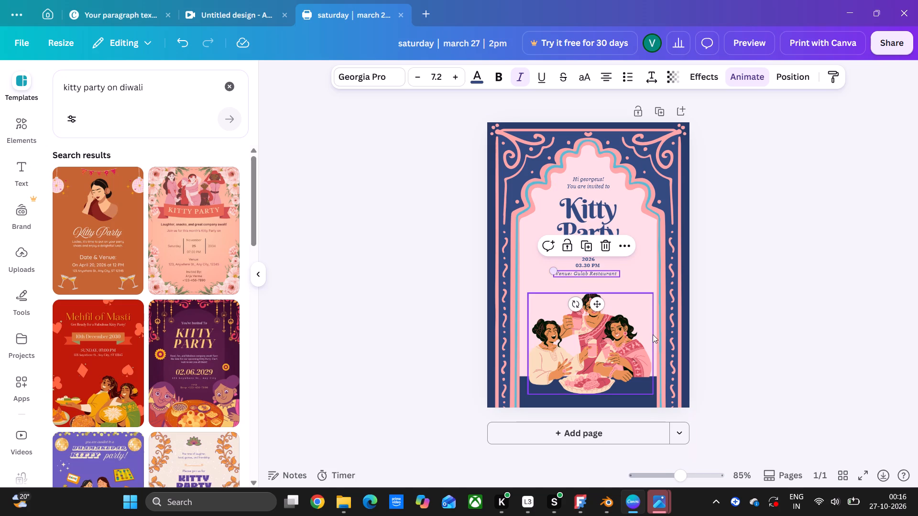
{"action": "left_click", "coordinate": [595, 305]}
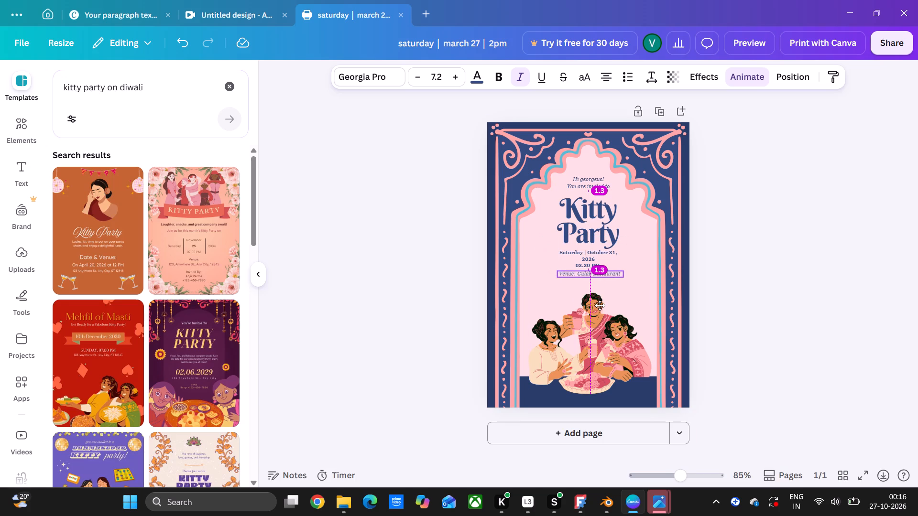
{"action": "left_click", "coordinate": [776, 304]}
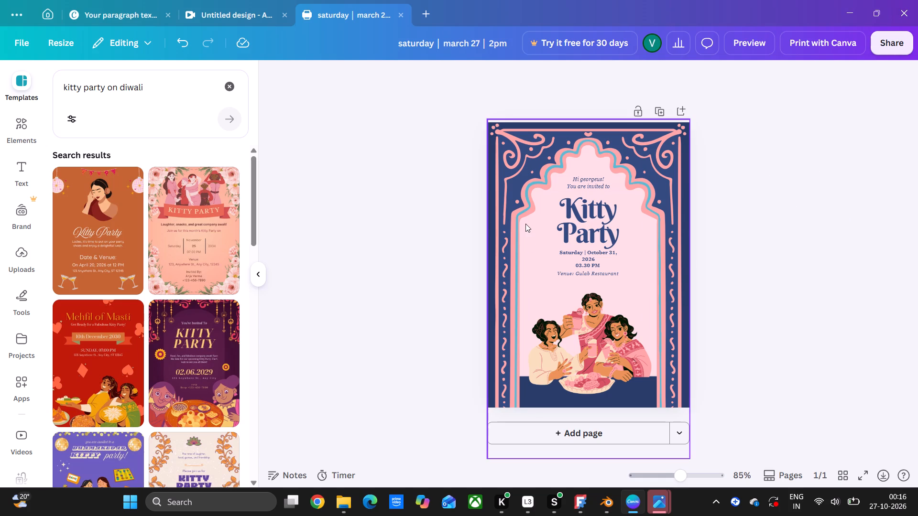
{"action": "left_click", "coordinate": [602, 288]}
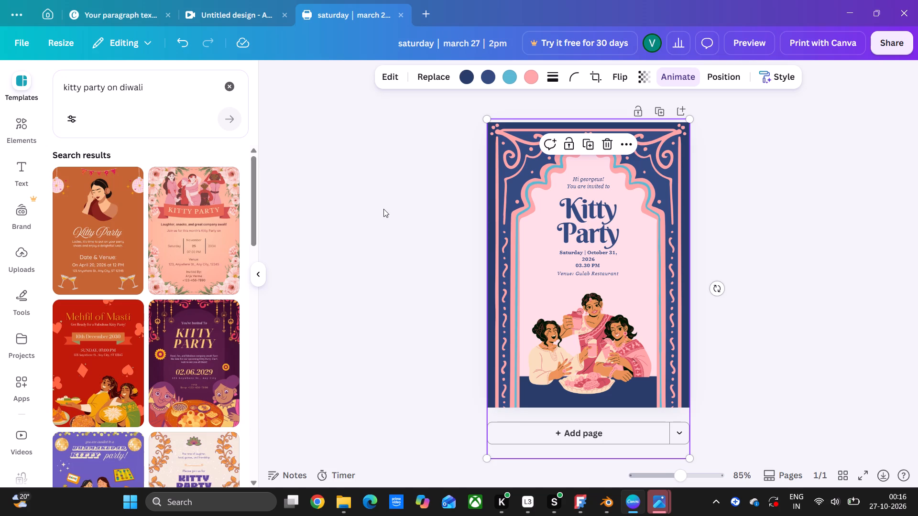
Close the Canva window, the File Explorer window and the front preview of invitation.png.
{"action": "left_click", "coordinate": [917, 0]}
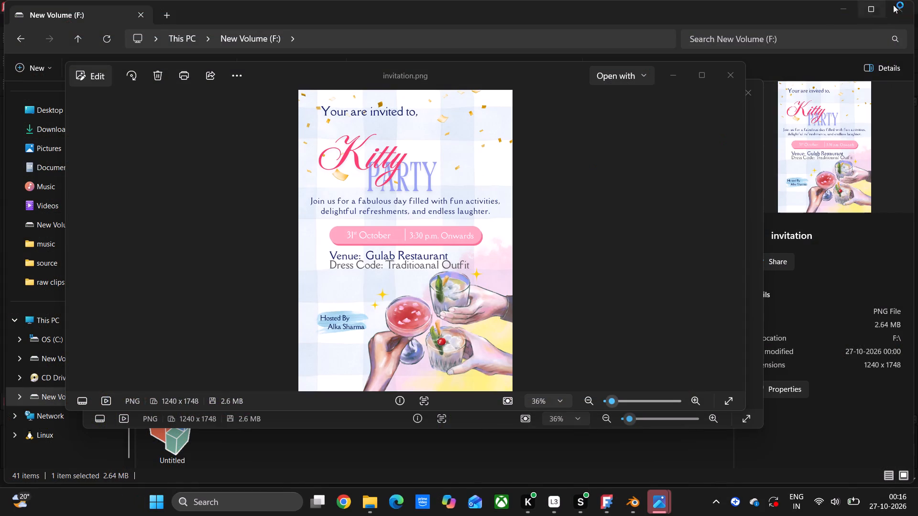
{"action": "left_click", "coordinate": [899, 17]}
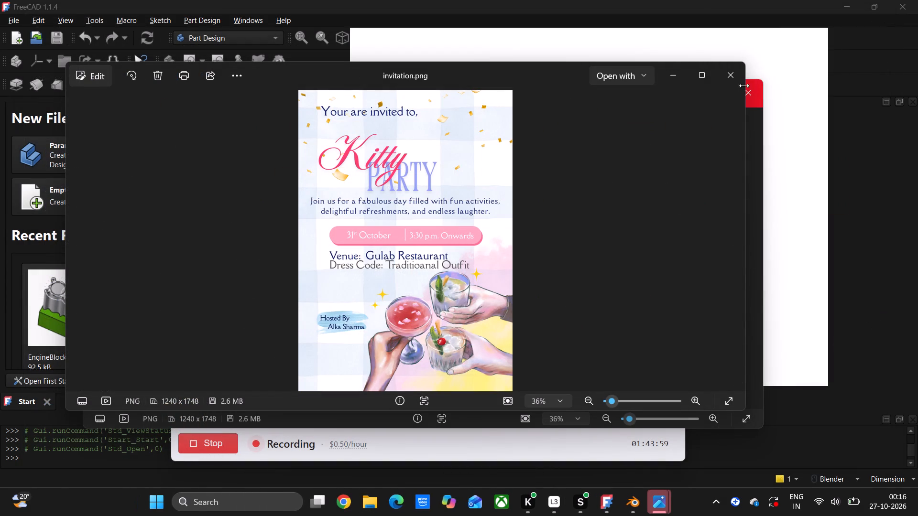
{"action": "left_click", "coordinate": [731, 78]}
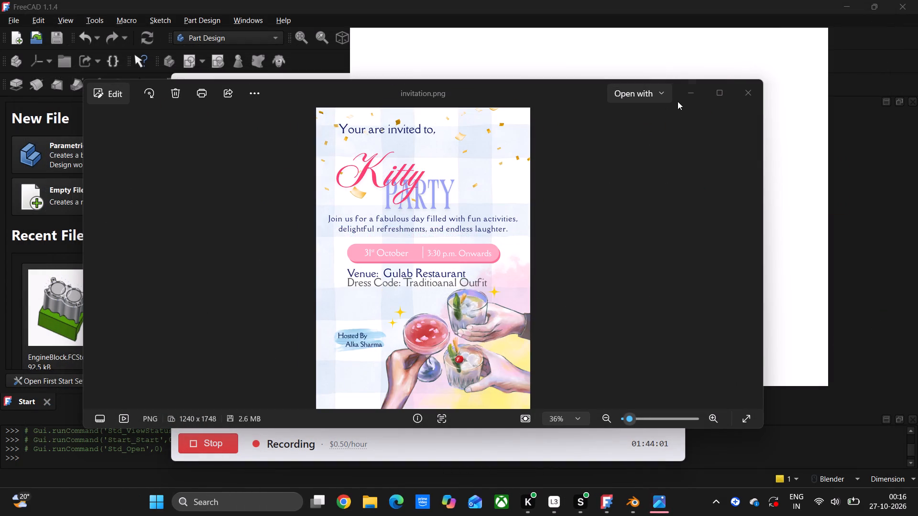